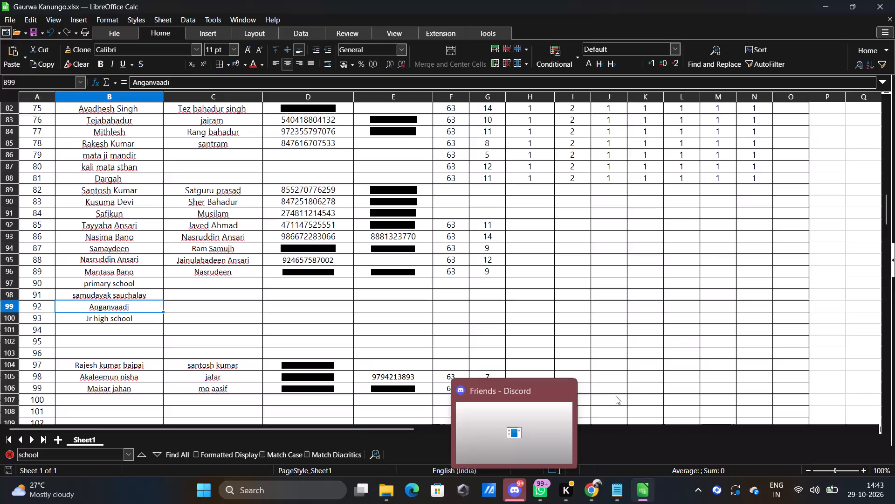
left_click(620, 491)
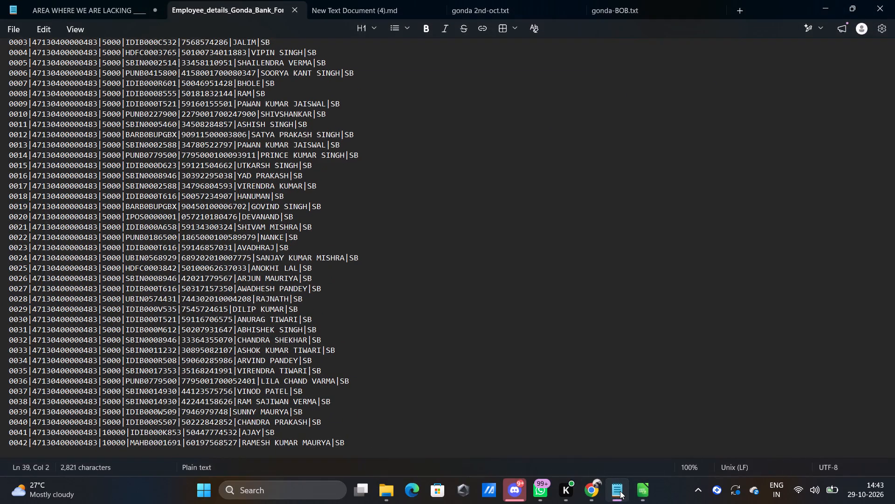
left_click(620, 491)
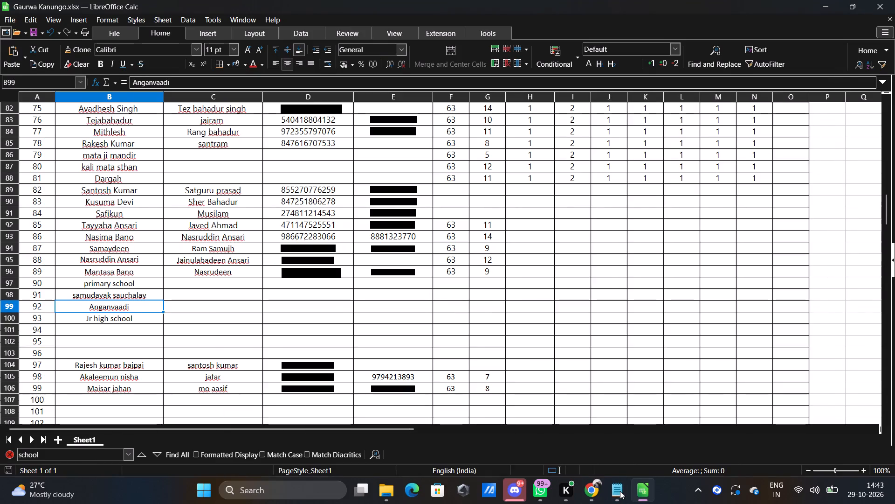
scroll(484, 429, "down", 1)
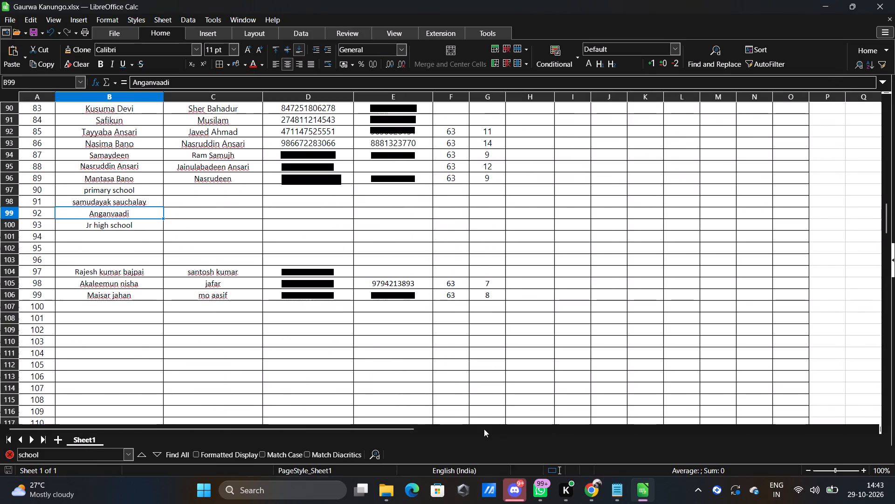
scroll(484, 429, "down", 1)
scroll(323, 327, "up", 2)
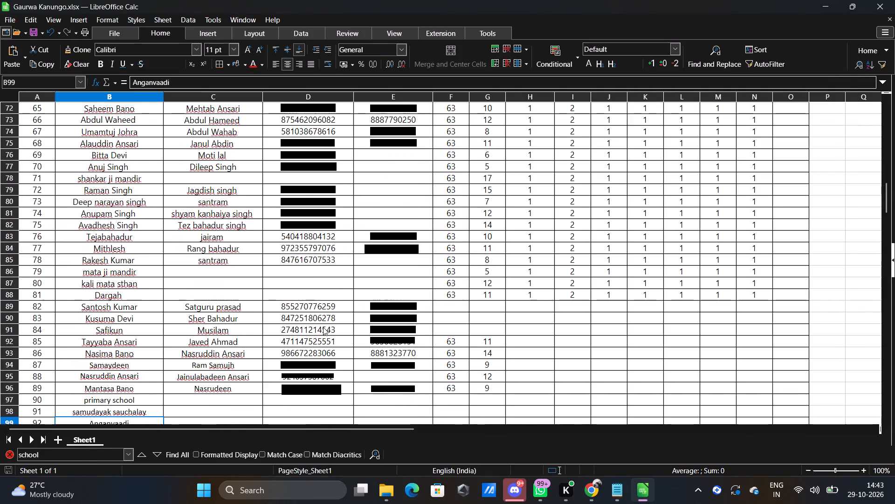
scroll(323, 327, "up", 9)
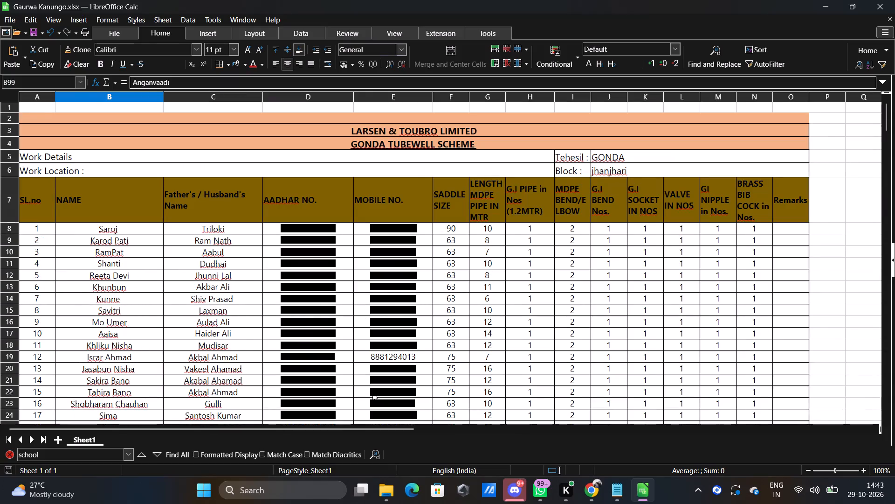
Open Attendance-Sheet-Gonda - OCT from the Gonda folder's Salary Details > ATTENDANCE subfolder in LibreOffice Calc.
left_click(382, 503)
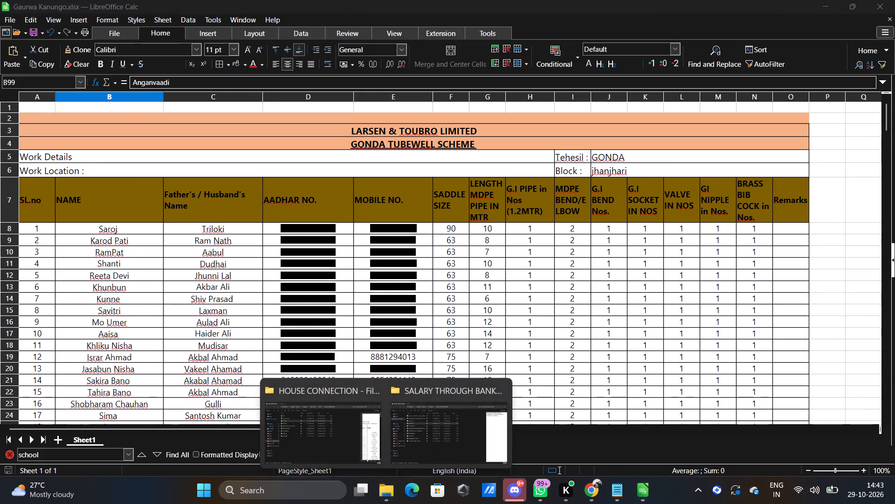
left_click(415, 427)
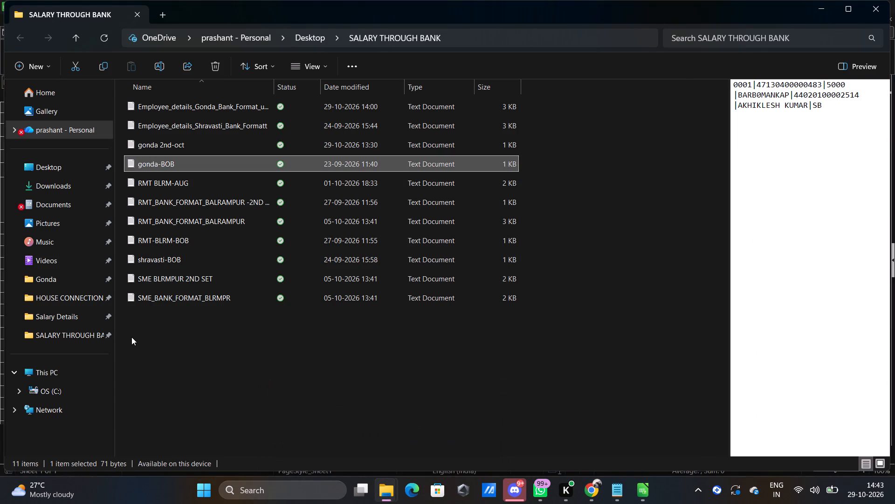
left_click(51, 274)
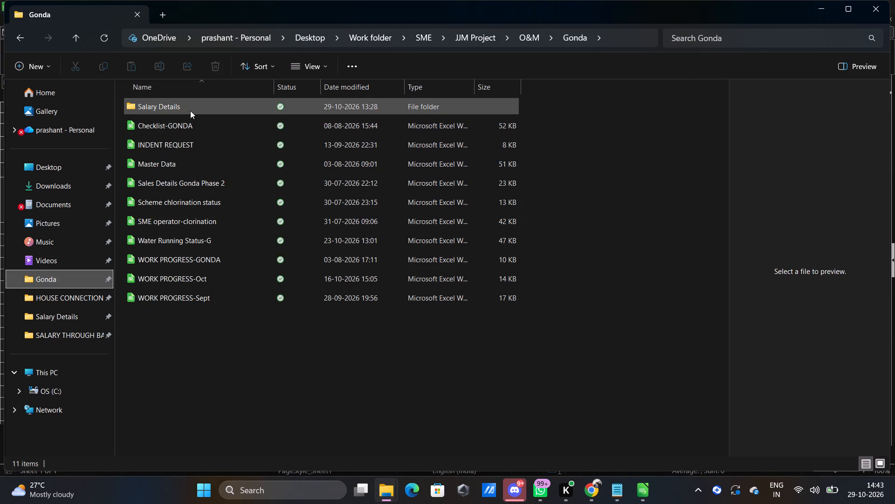
double_click(190, 111)
double_click(190, 111)
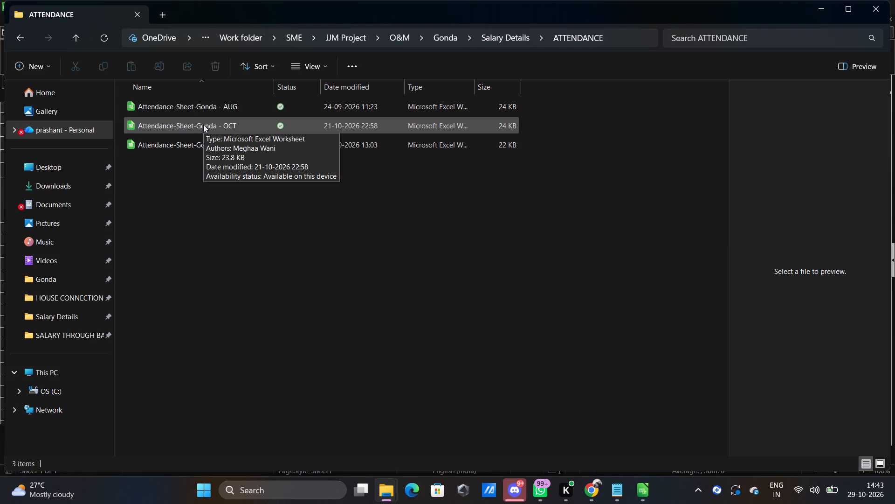
right_click(203, 125)
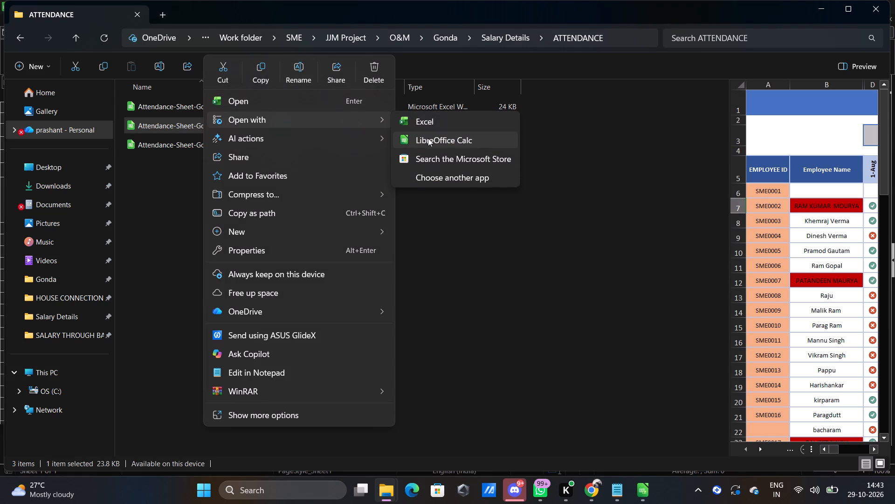
left_click(428, 138)
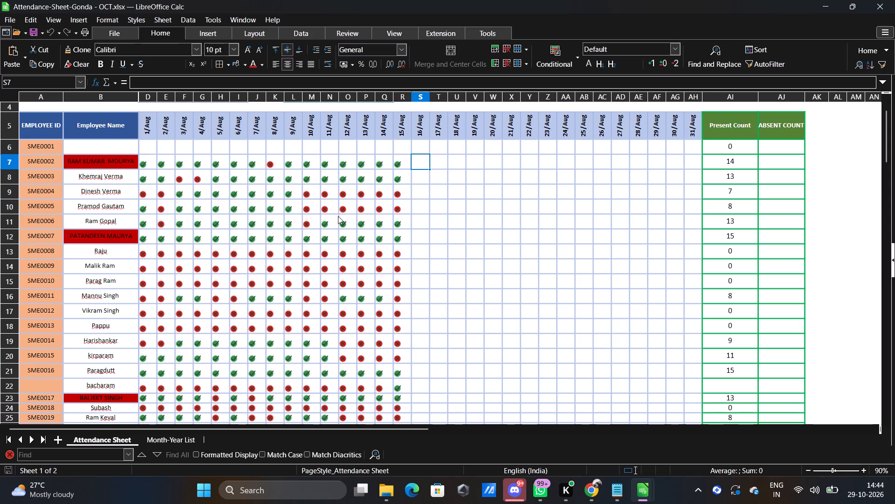
In the 16/Aug column, enter 1 (present) for rows 33 to 35 and 0 (absent) for row 36.
scroll(338, 216, "down", 3)
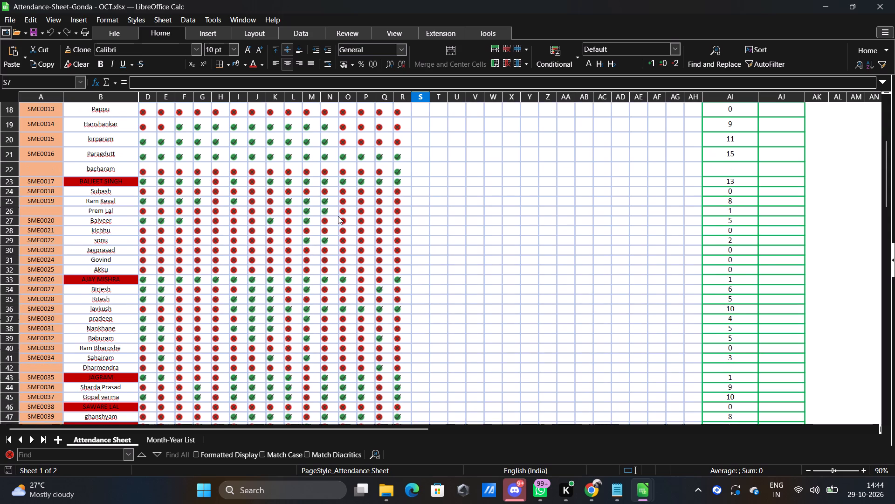
left_click(419, 280)
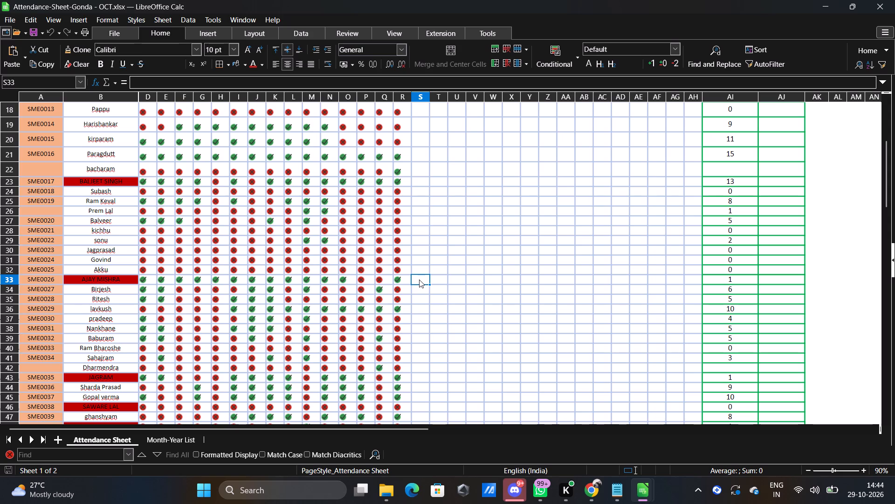
key("1")
key("Down")
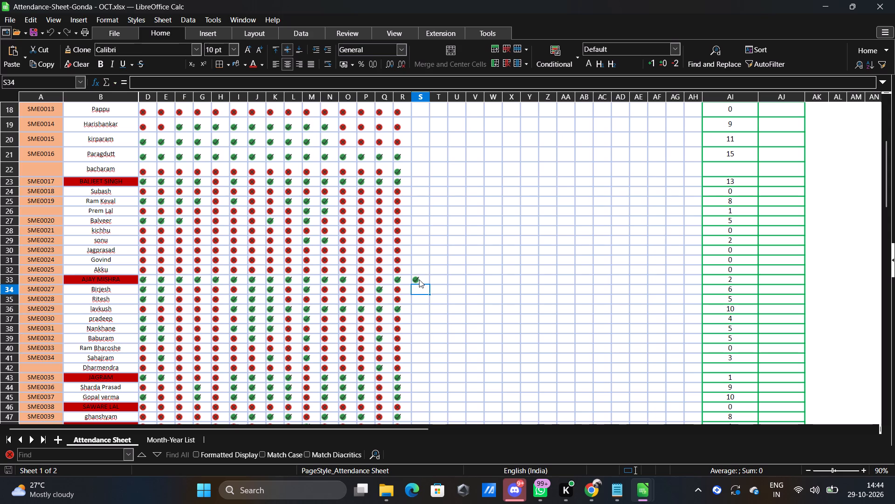
key("1")
key("Down")
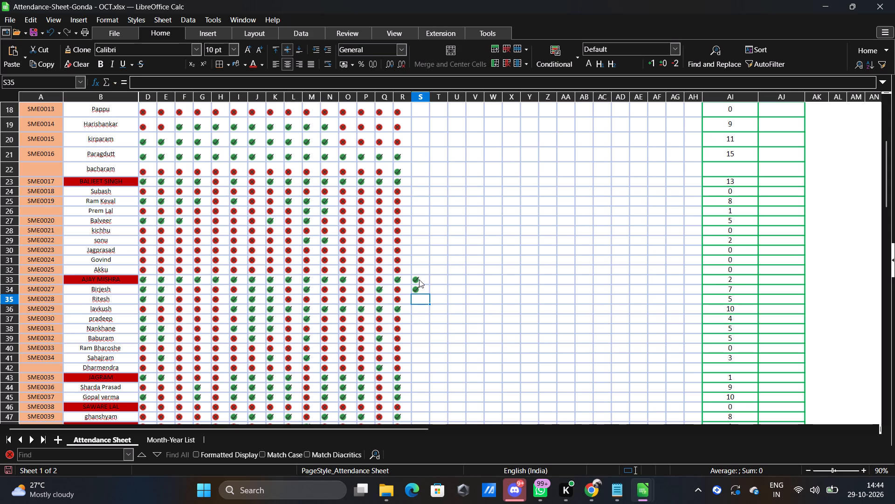
key("1")
key("Down")
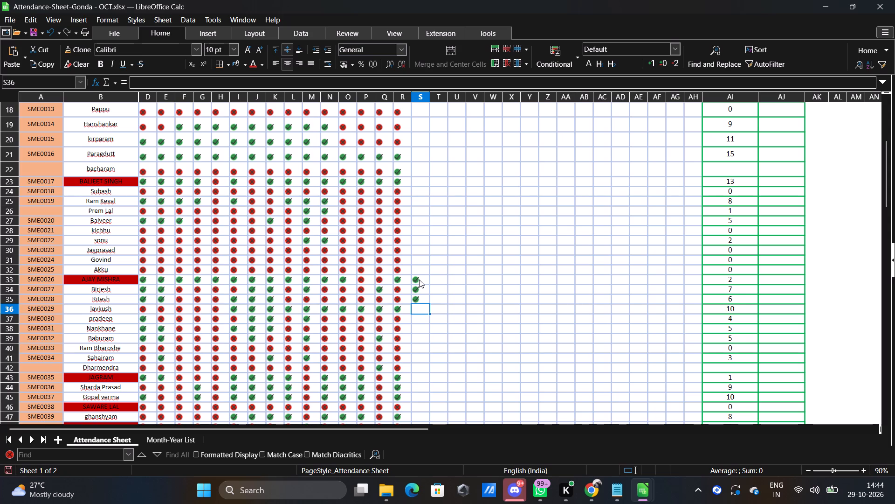
type("00")
key("BackSpace")
key("Down")
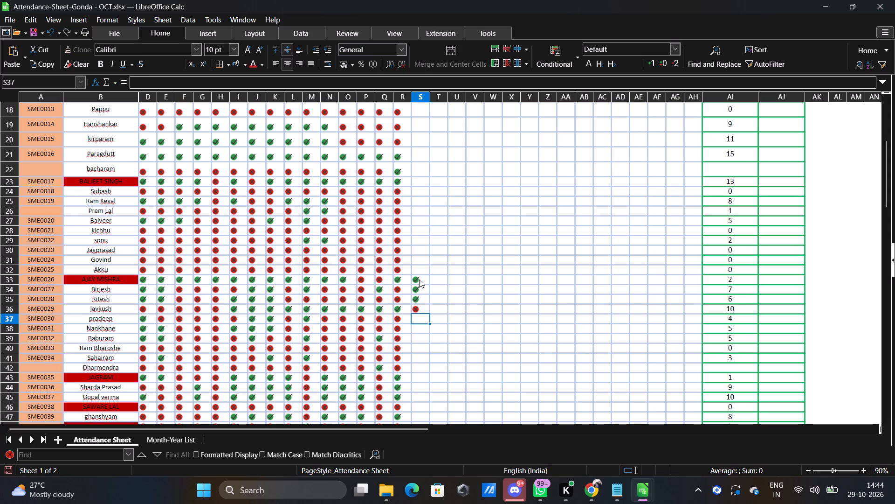
In the 16/Aug column, enter 1 for row 39, 0 for row 41 and 1 for row 42, leaving rows 37, 38 and 40 blank.
key("Down")
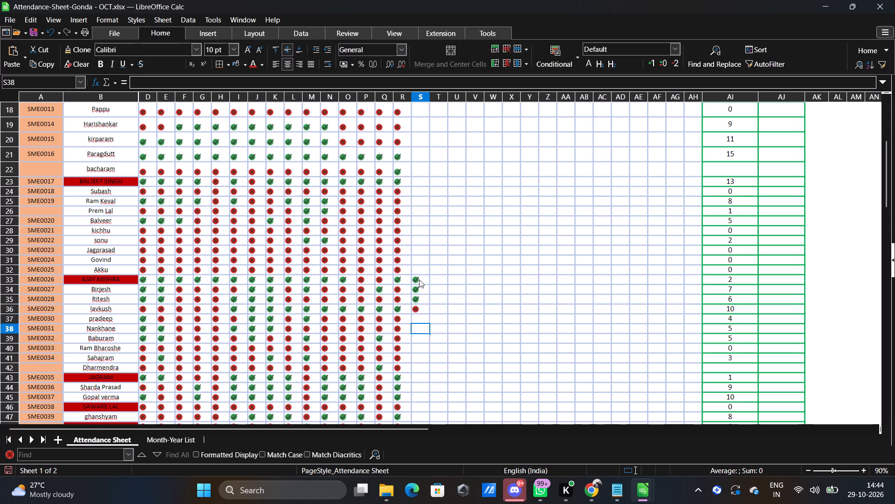
key("Down")
key("1")
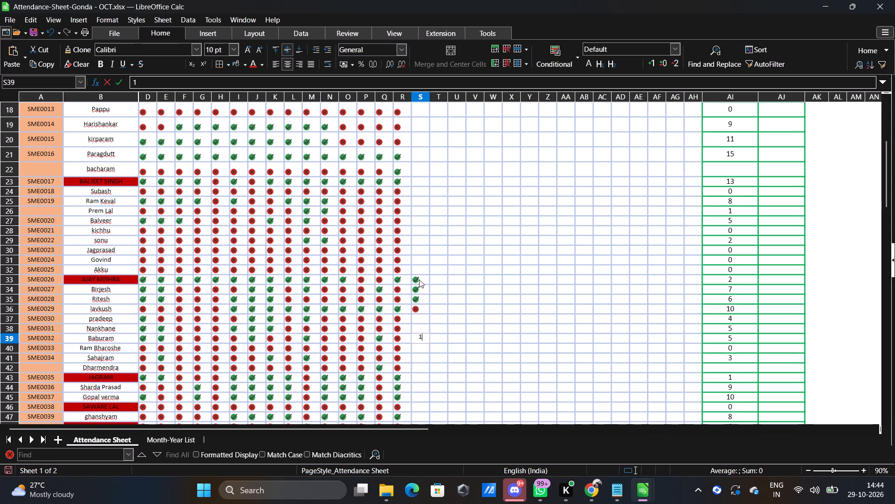
key("Down")
key("Down")
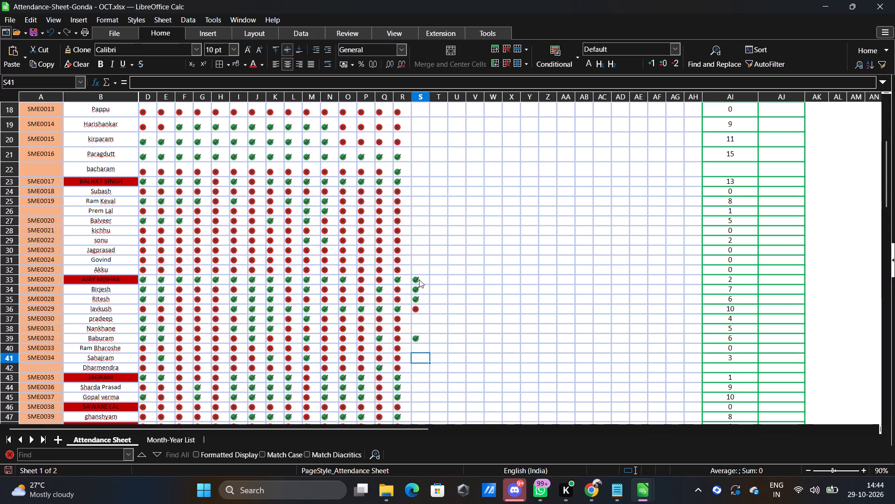
key("1")
key("Down")
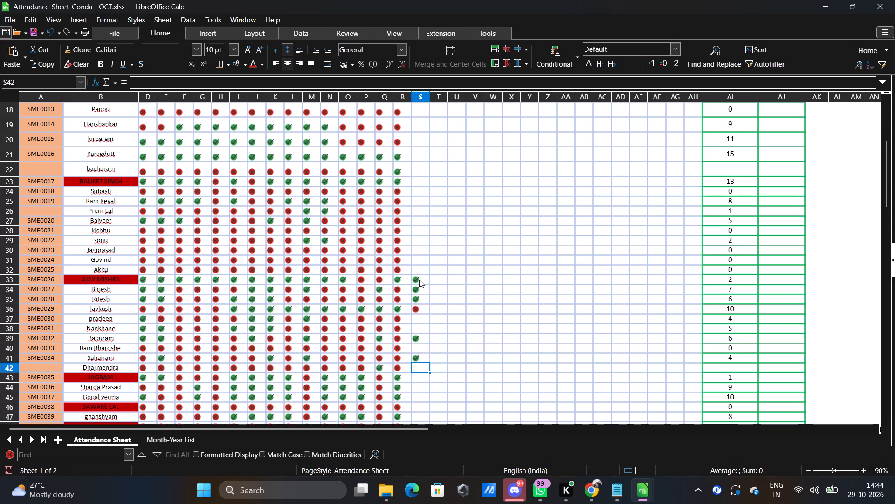
key("Up")
key("0")
key("Down")
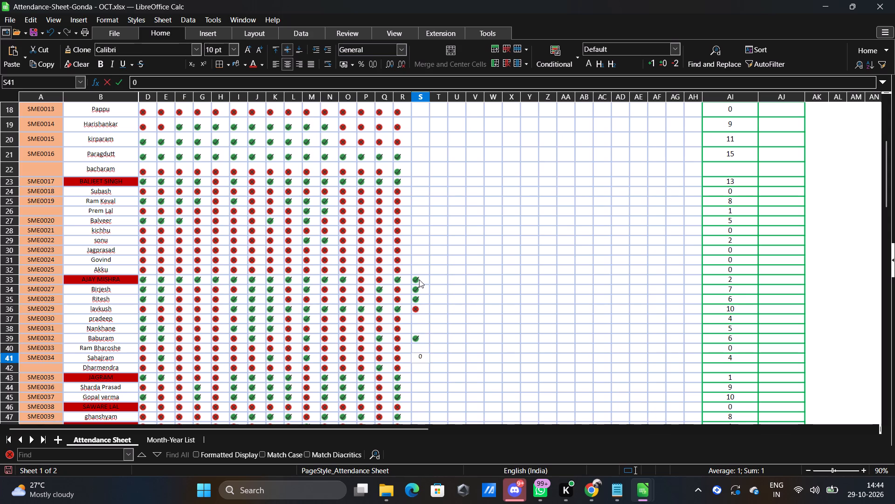
key("1")
key("Down")
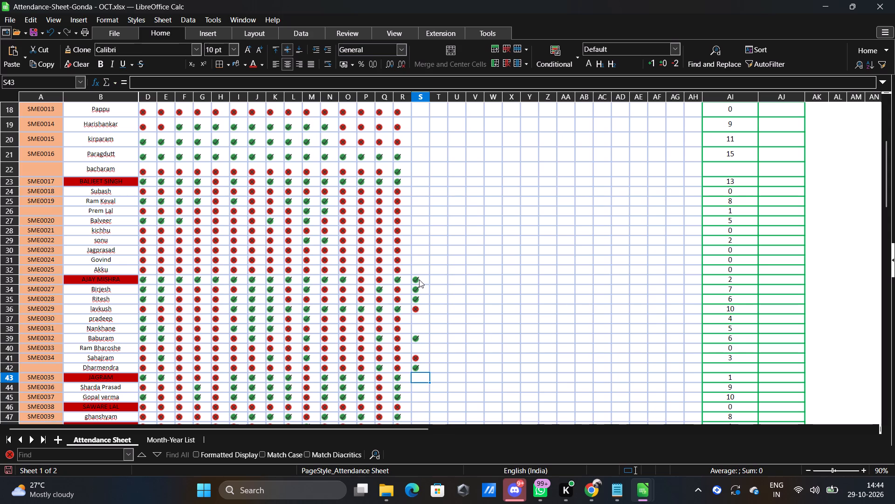
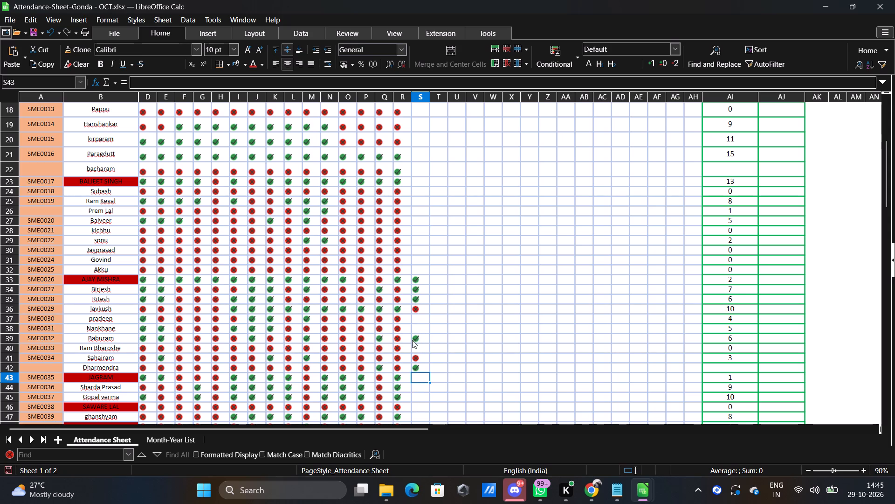
In the 16/Aug column, fill the skipped cells with 1 for row 37 and 0 for rows 38 and 40.
left_click(419, 317)
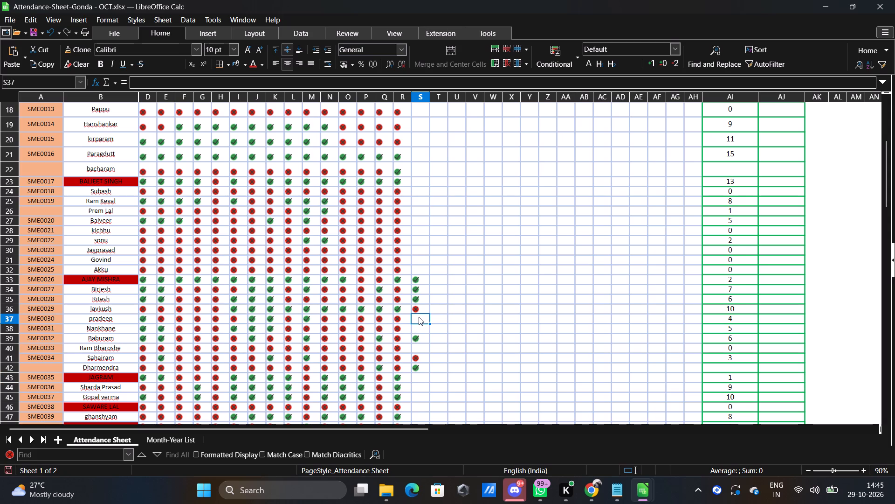
key("1")
key("Down")
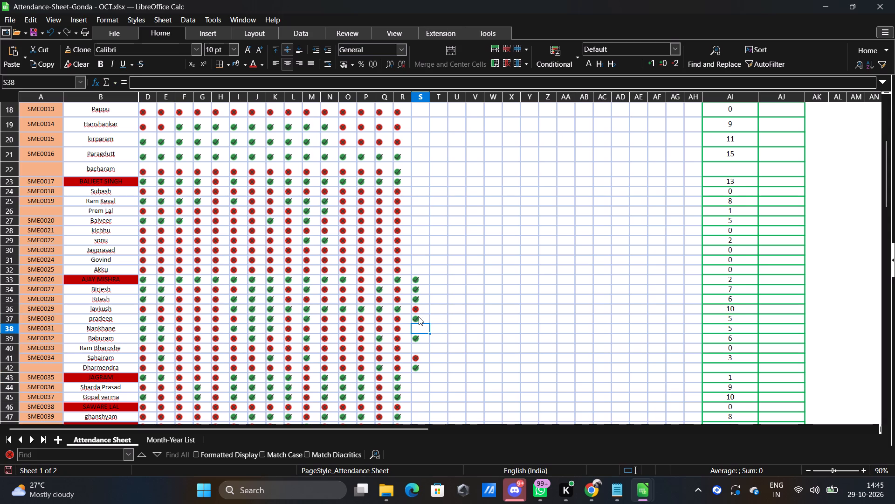
scroll(419, 317, "down", 1)
key("0")
key("Down")
key("Down")
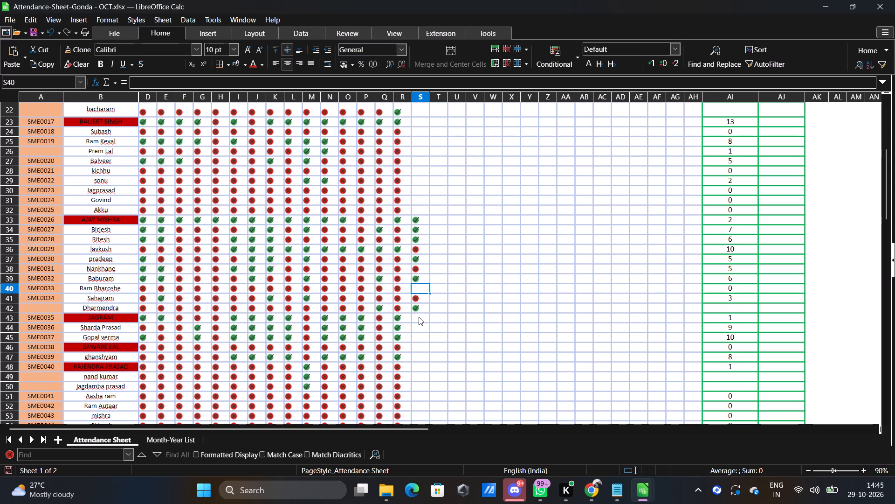
key("0")
key("Down")
In the 16/Aug column, enter 1 (present) for rows 43, 44 and 45.
key("Down")
key("Down")
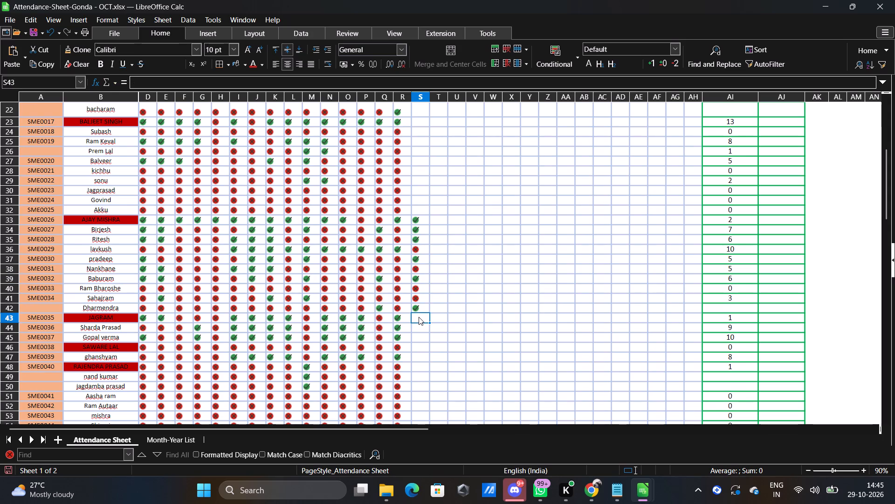
scroll(419, 317, "down", 1)
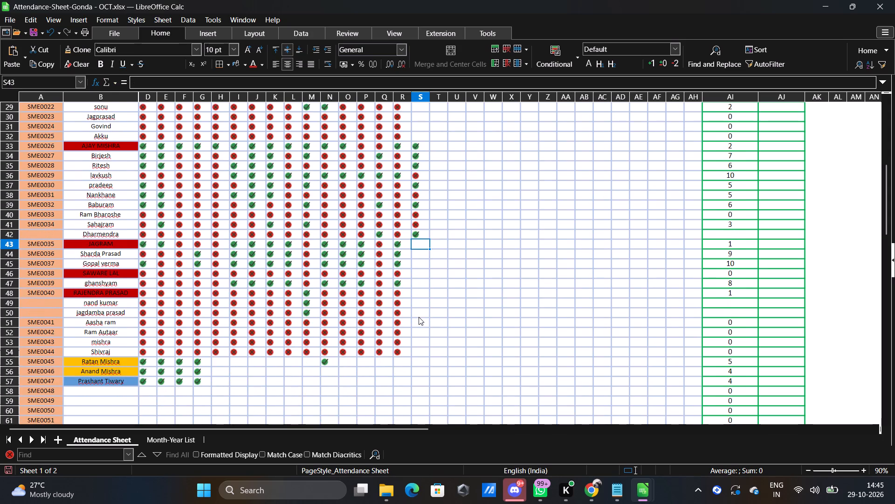
scroll(419, 317, "down", 1)
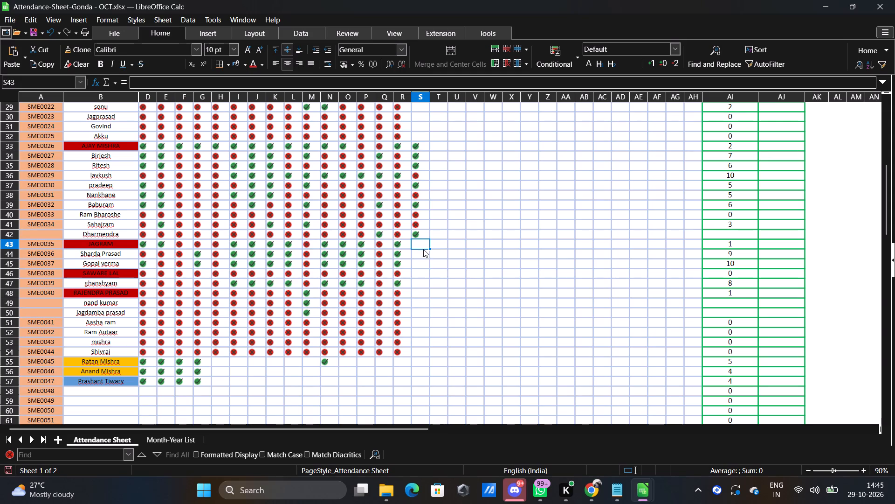
key("1")
key("Down")
key("1")
key("Down")
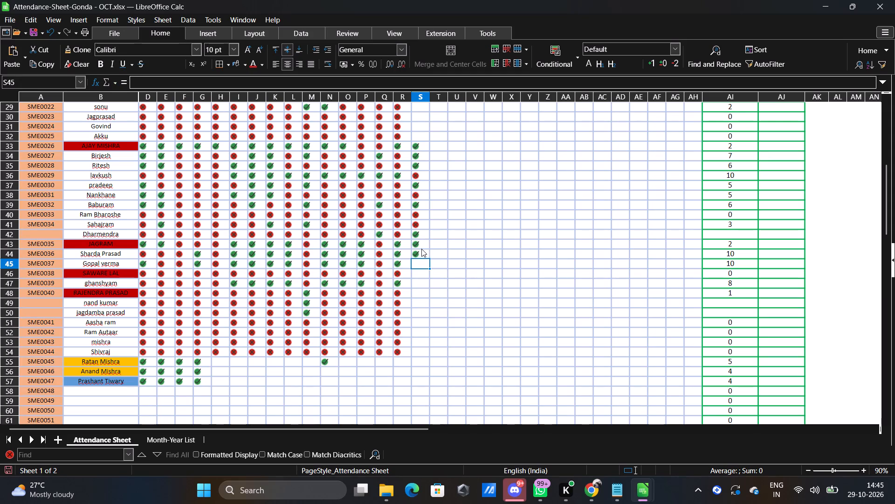
key("1")
key("Down")
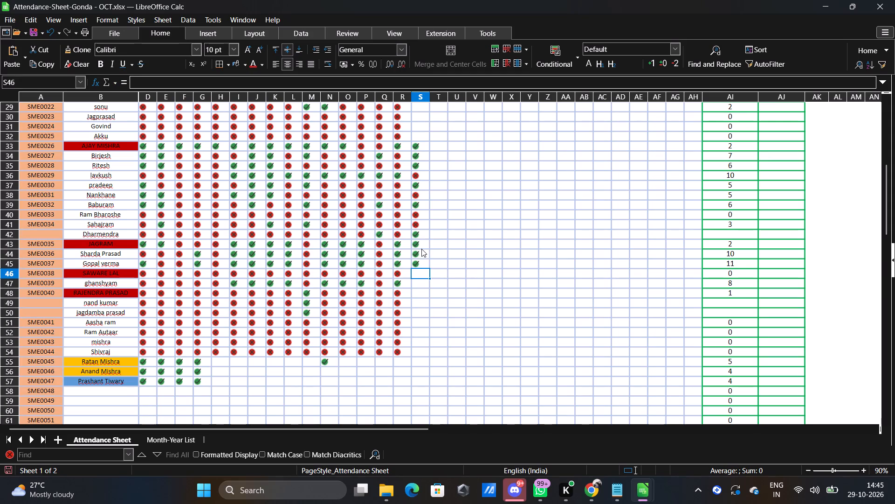
In the 16/Aug column, enter 1 for row 47 and 0 for row 46.
key("Down")
key("1")
key("Down")
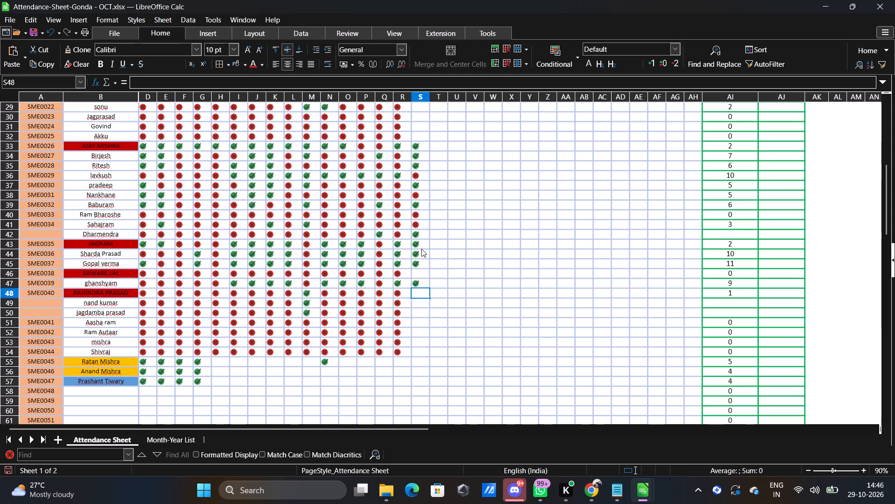
scroll(421, 249, "up", 1)
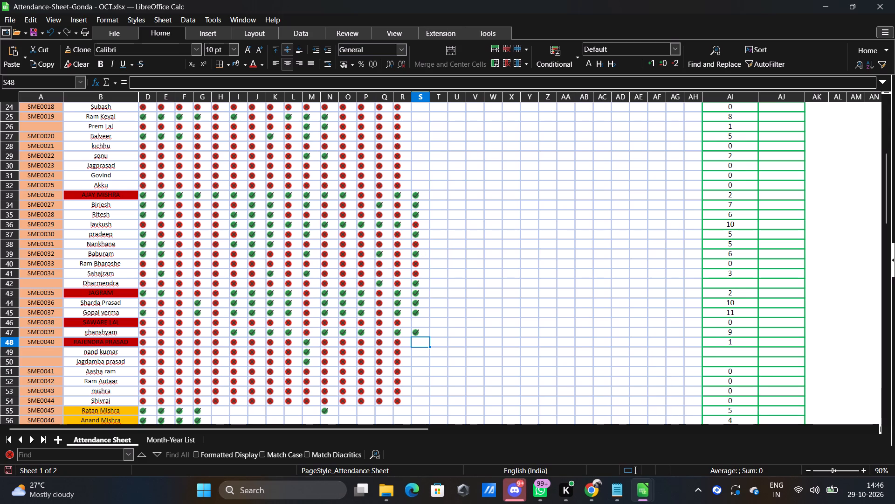
left_click(417, 327)
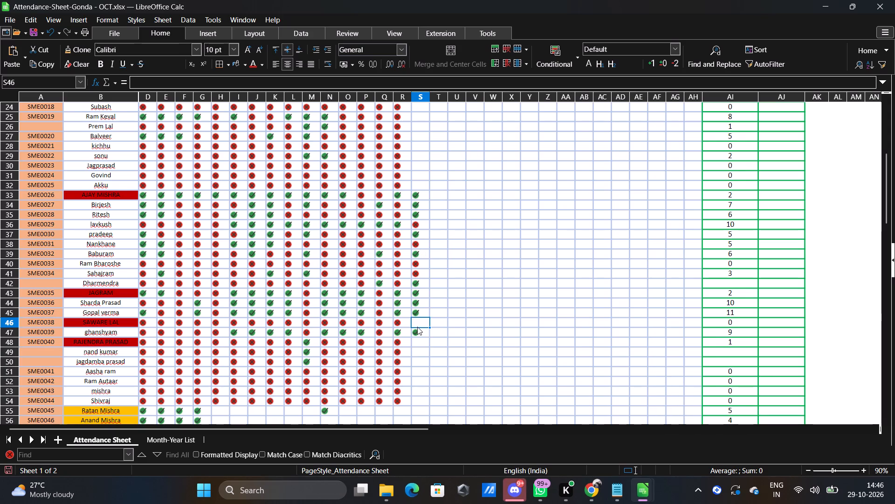
key("0")
key("Down")
key("Down")
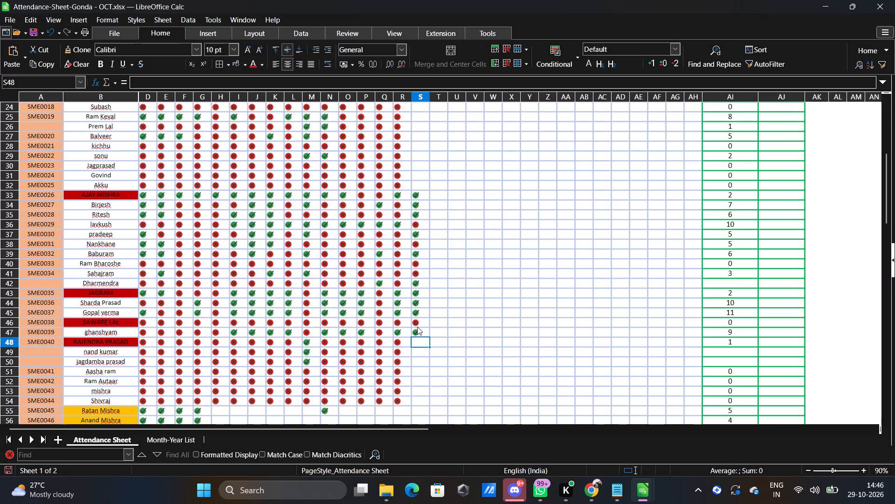
scroll(417, 327, "up", 1)
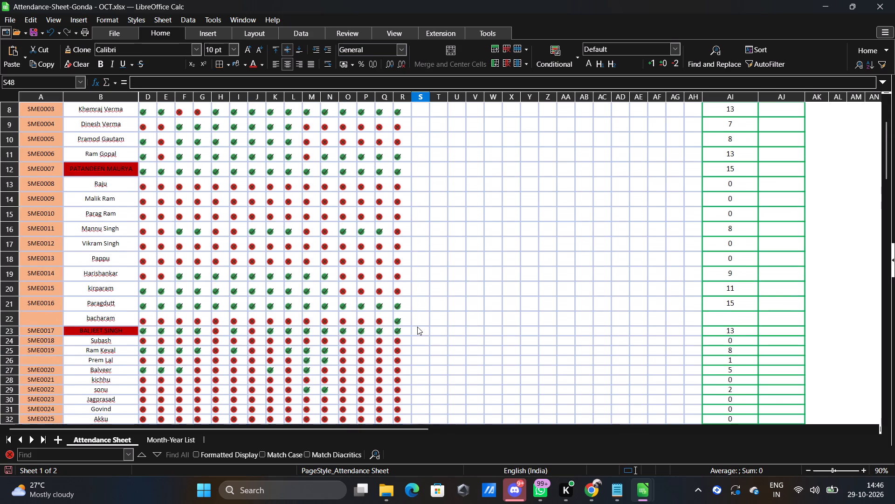
scroll(417, 327, "up", 1)
left_click(422, 171)
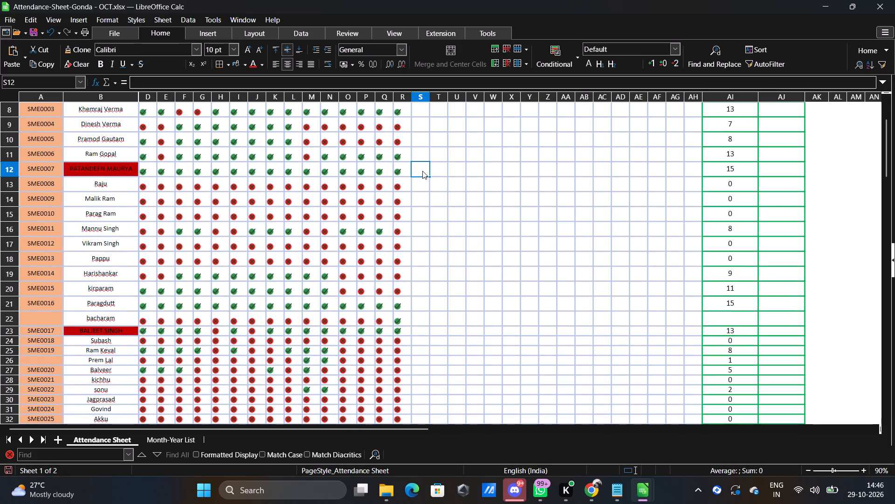
key("1")
key("Up")
key("Up")
key("Up")
key("Up")
key("Up")
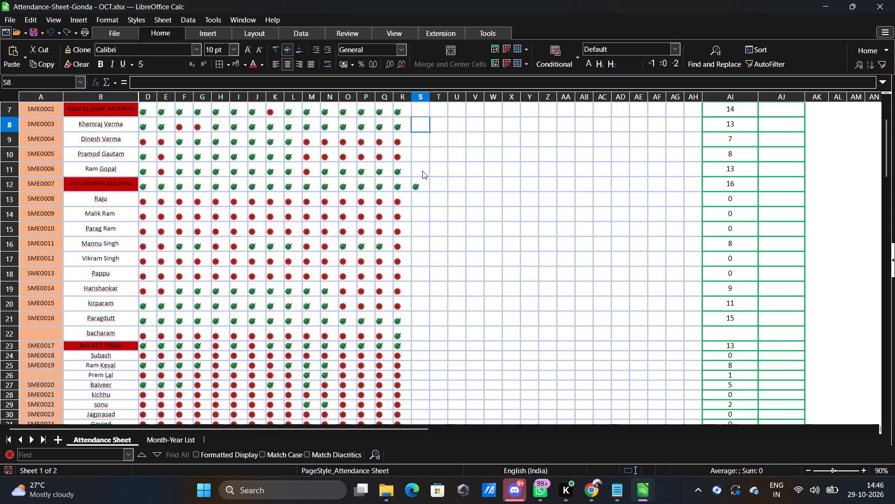
key("1")
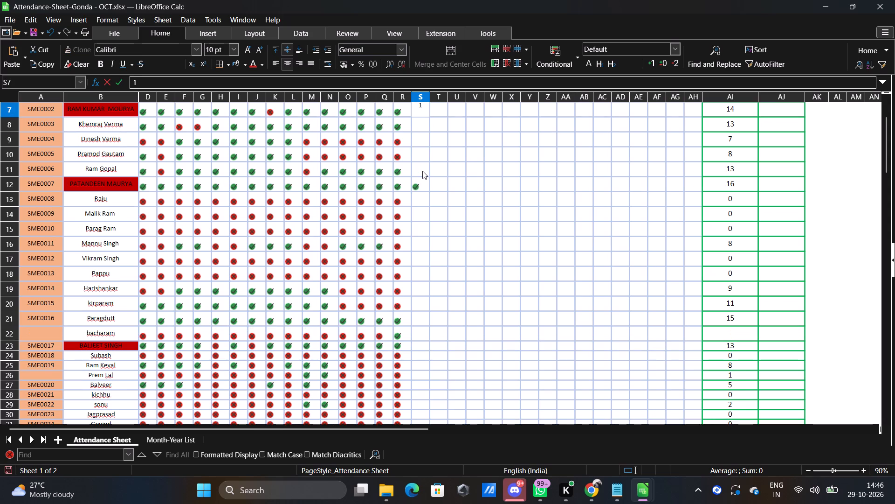
key("Down")
key("1")
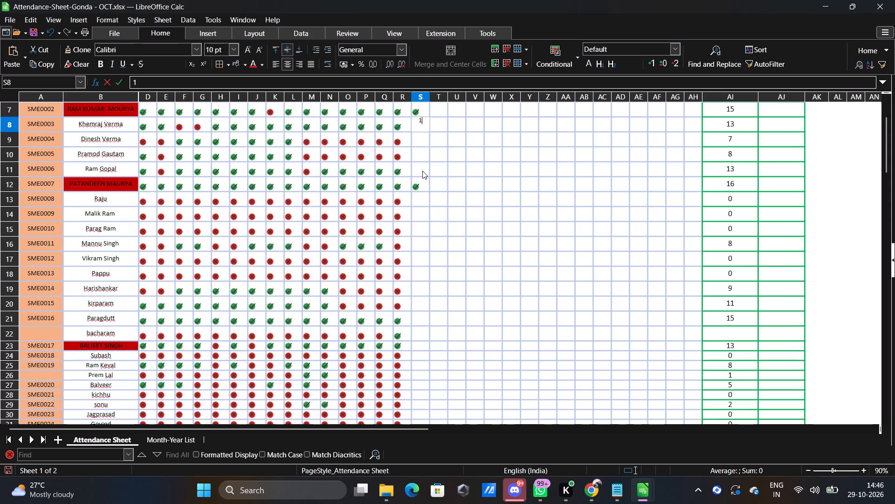
key("Down")
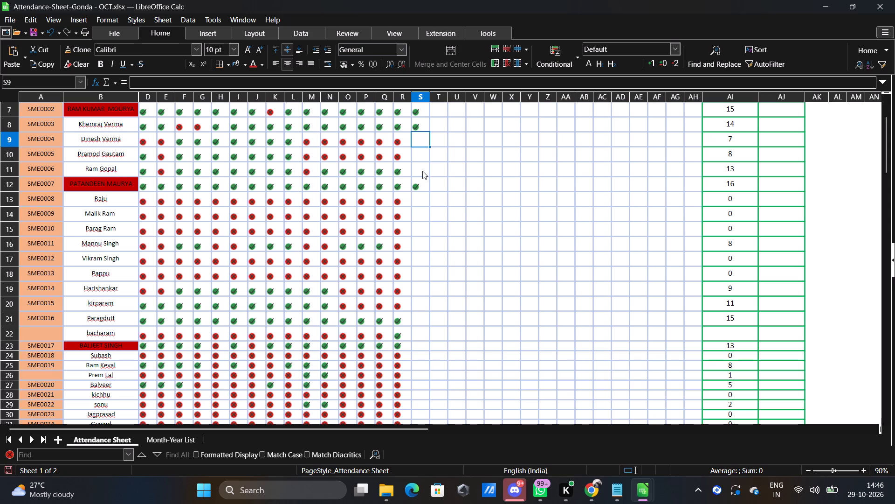
key("Down")
key("Down")
key("Down")
key("Down")
key("Down")
key("Down")
key("Down")
key("Down")
key("Down")
key("Down")
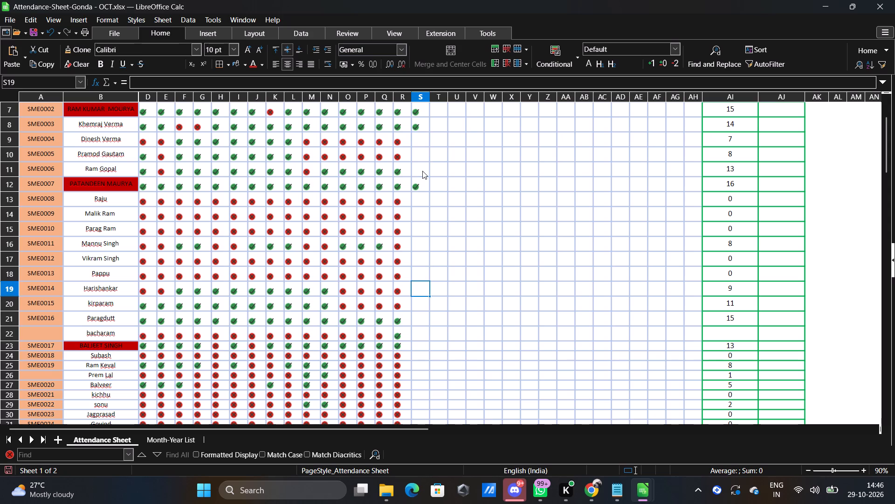
key("Down")
key("Down")
key("1")
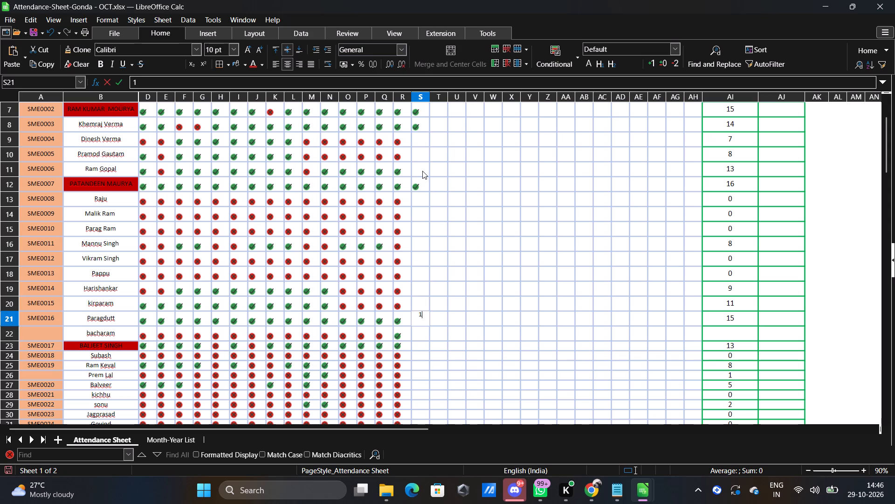
key("Down")
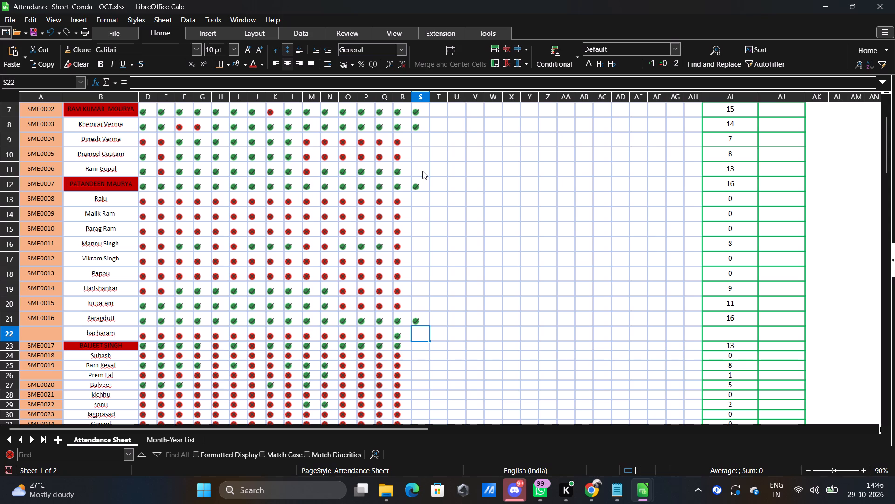
In the 16/Aug column, enter 1 (present) for row 11 and row 23.
scroll(422, 171, "down", 1)
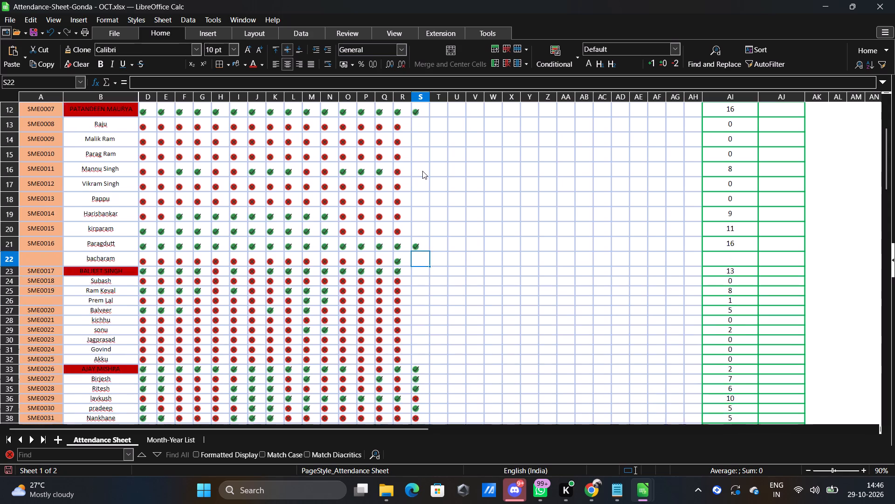
scroll(422, 171, "down", 1)
scroll(422, 171, "up", 2)
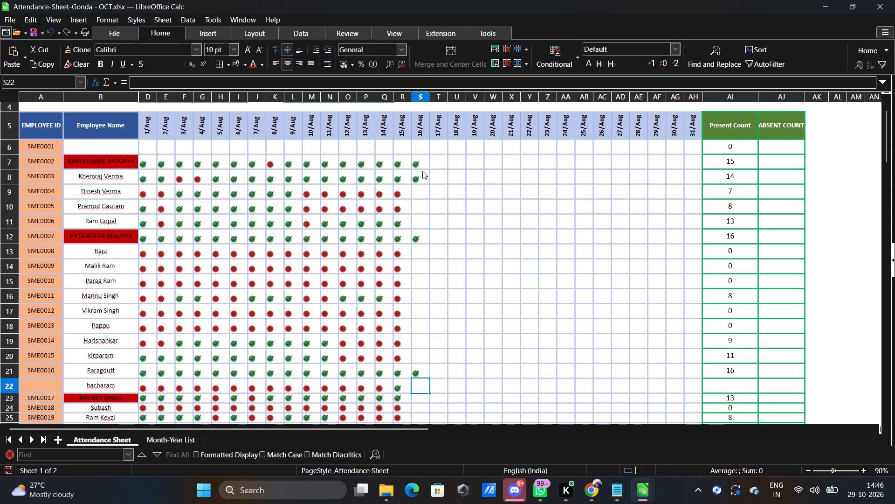
left_click(418, 218)
key("1")
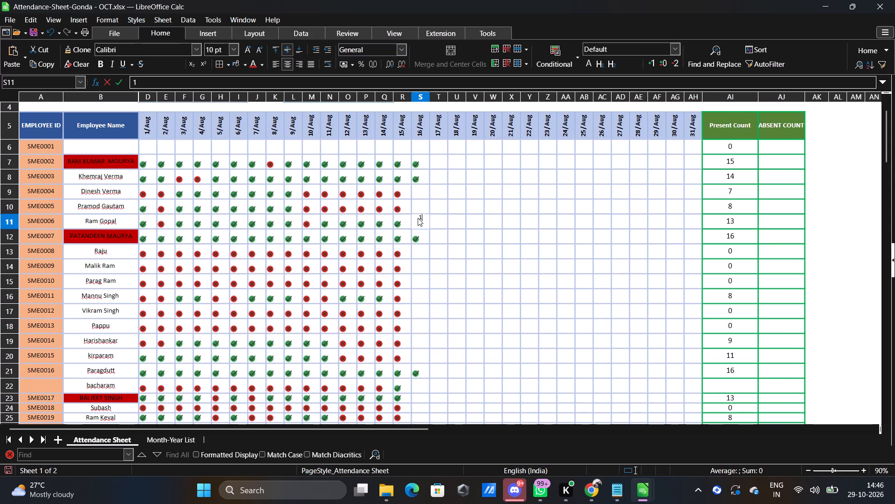
key("Down")
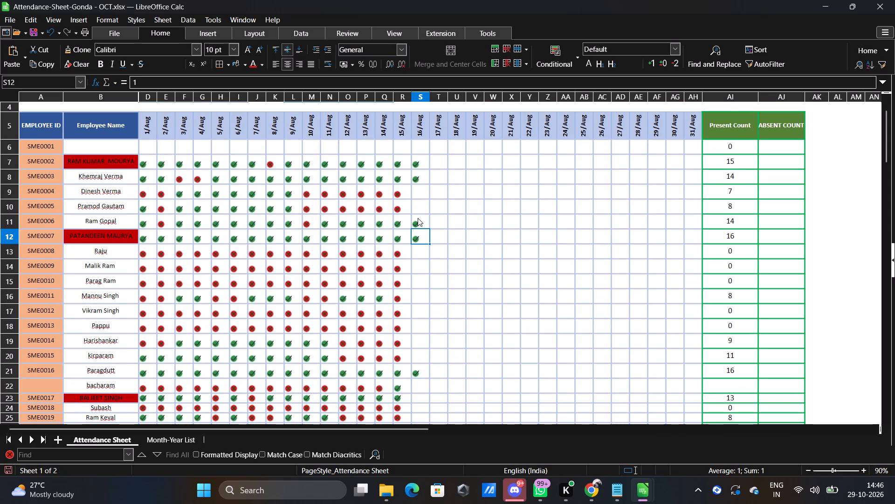
scroll(418, 218, "down", 2)
left_click(414, 228)
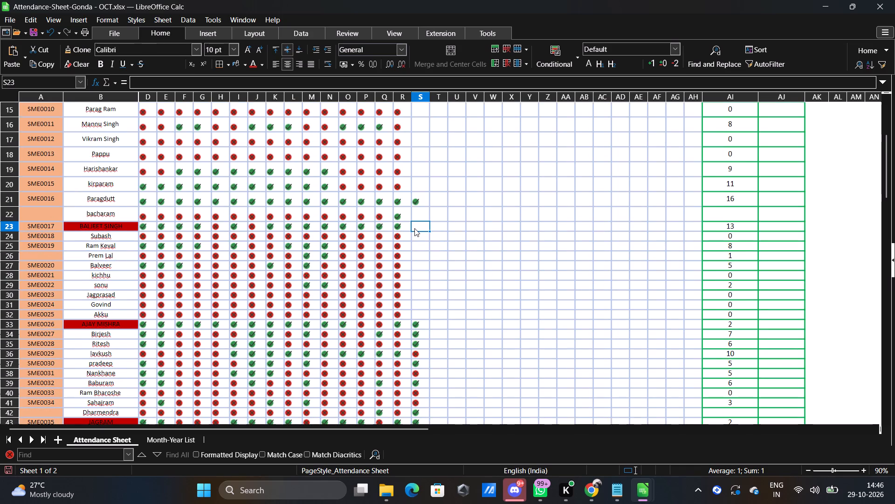
key("1")
key("Down")
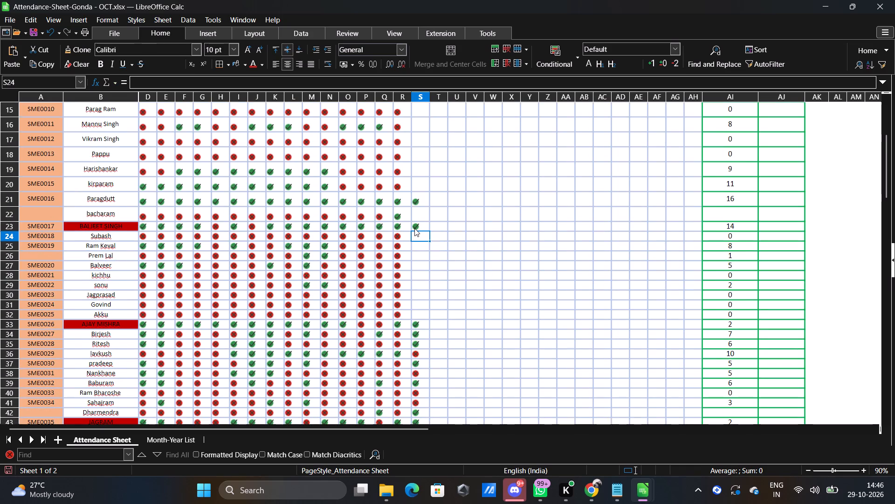
In the 17/Aug column, enter 1 (present) for row 12 and for rows 7 and 8.
scroll(414, 228, "up", 1)
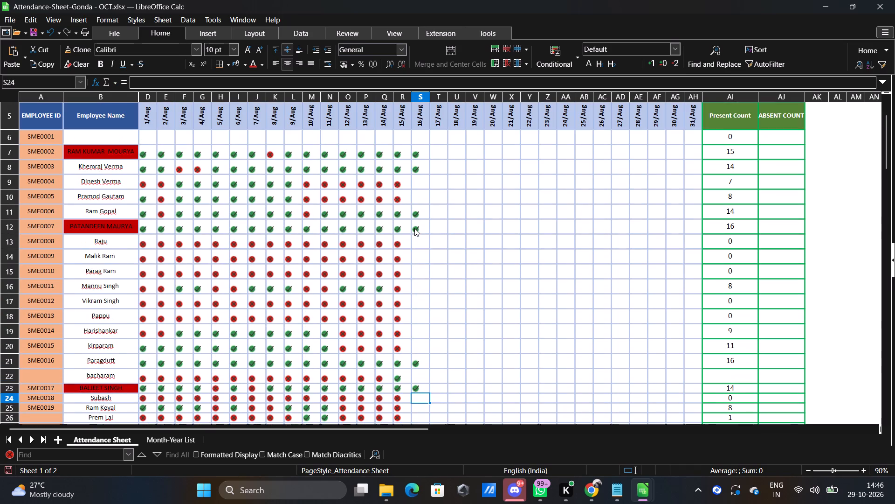
scroll(414, 228, "up", 1)
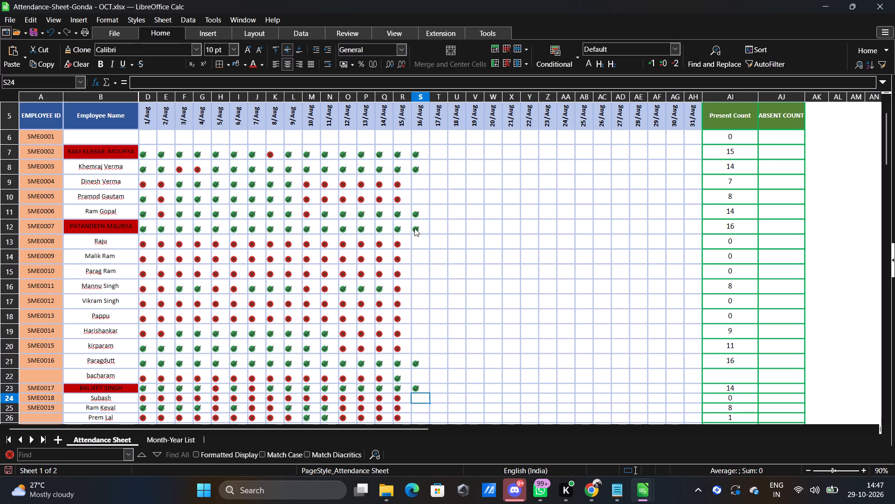
left_click(445, 231)
key("1")
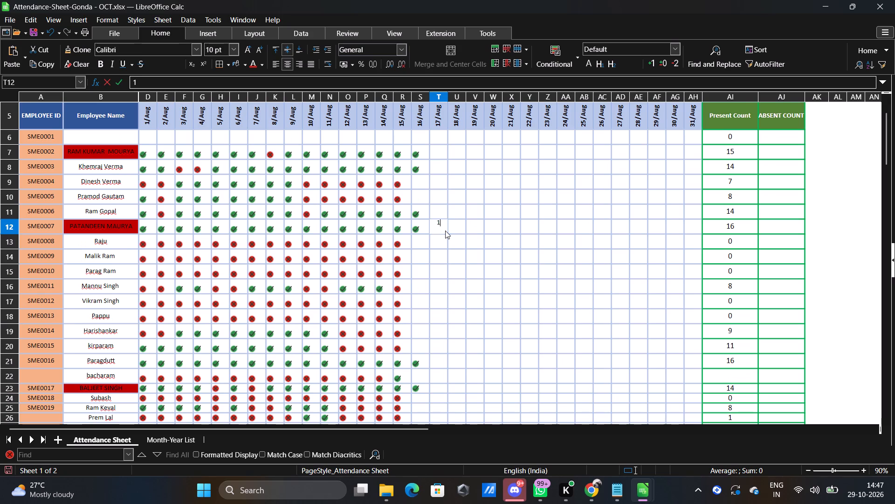
key("Up")
key("Up")
key("Up")
key("Up")
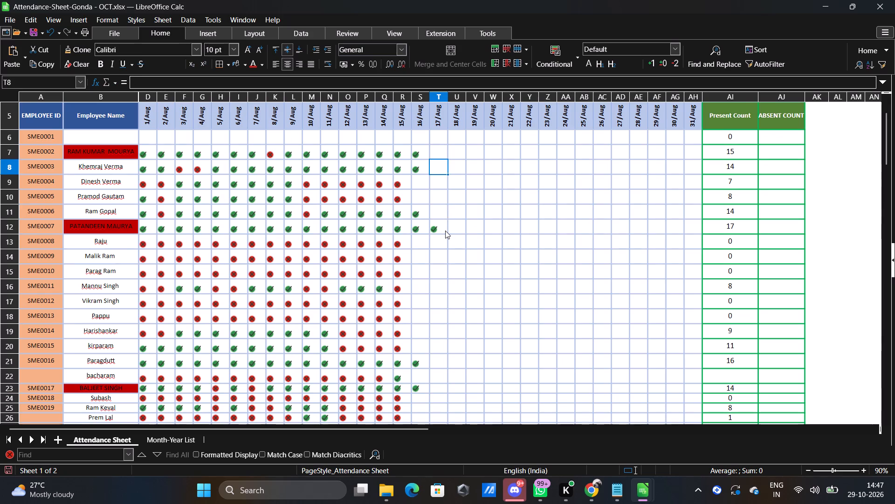
key("Up")
key("1")
key("Down")
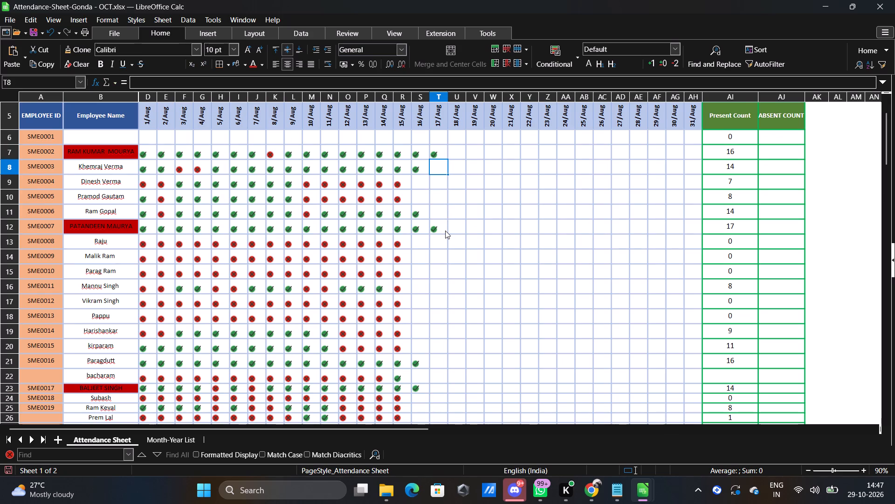
key("1")
key("Down")
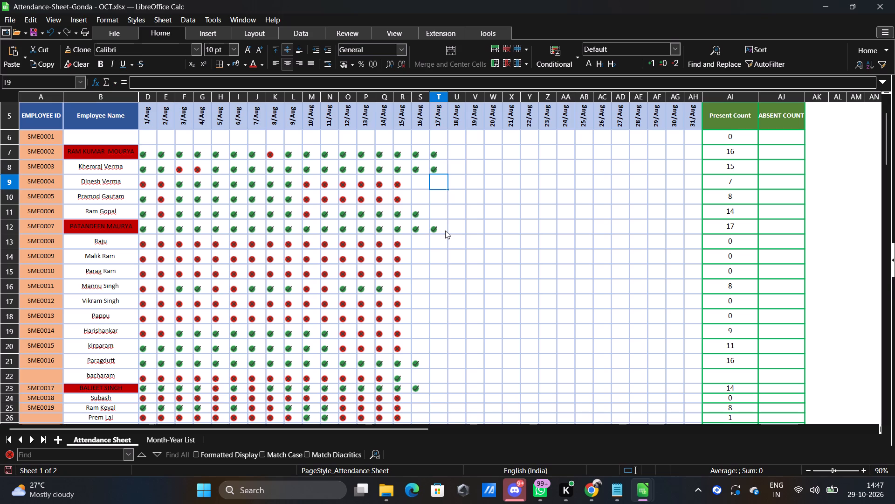
key("Down")
key("Down")
key("Down")
key("Down")
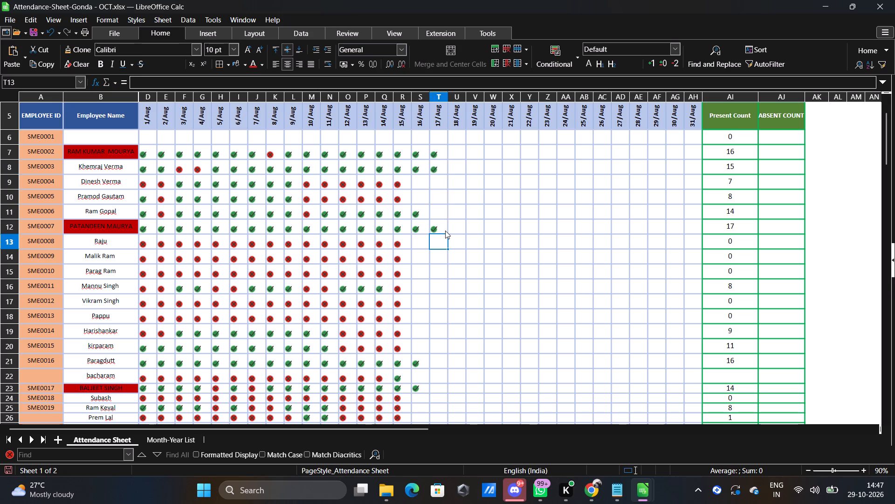
key("Up")
key("Up")
key("1")
key("Down")
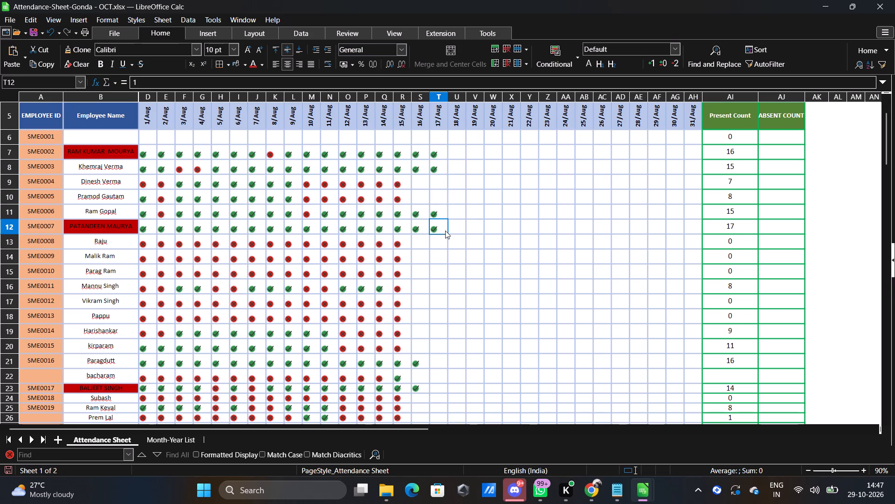
key("Down")
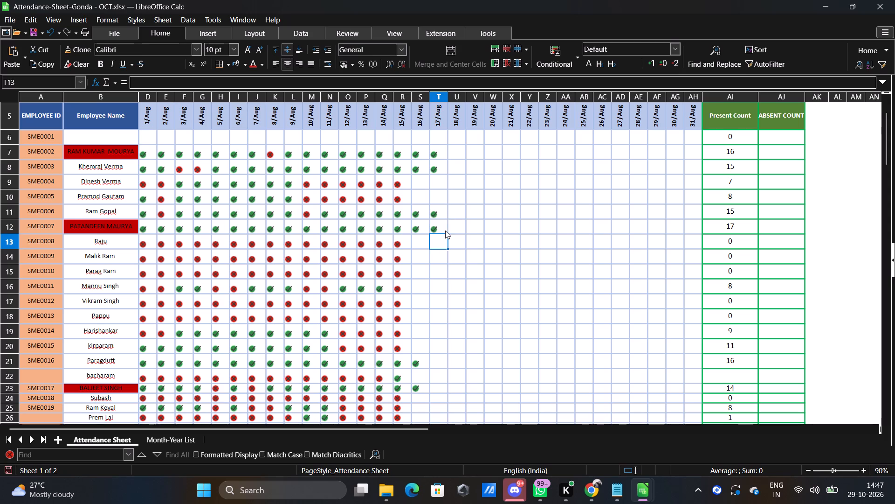
key("Down")
key("Down")
key("Down")
key("Down")
key("Down")
key("Down")
key("Down")
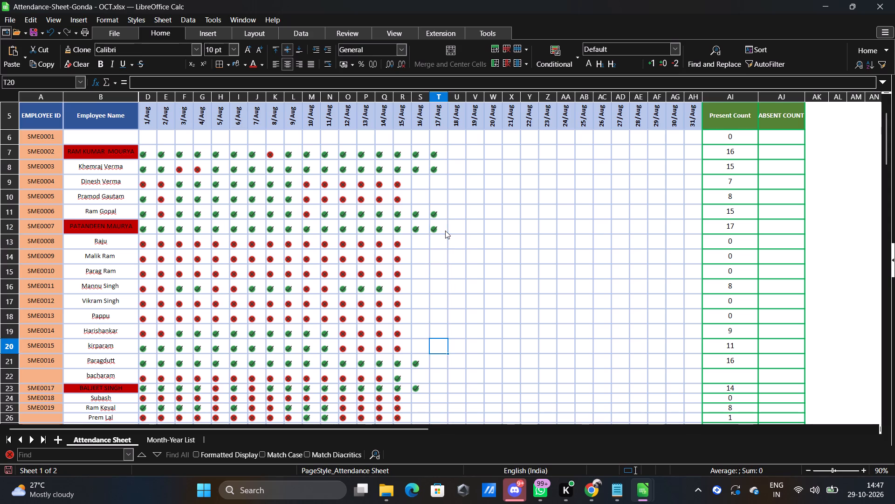
key("Up")
key("Up")
key("Down")
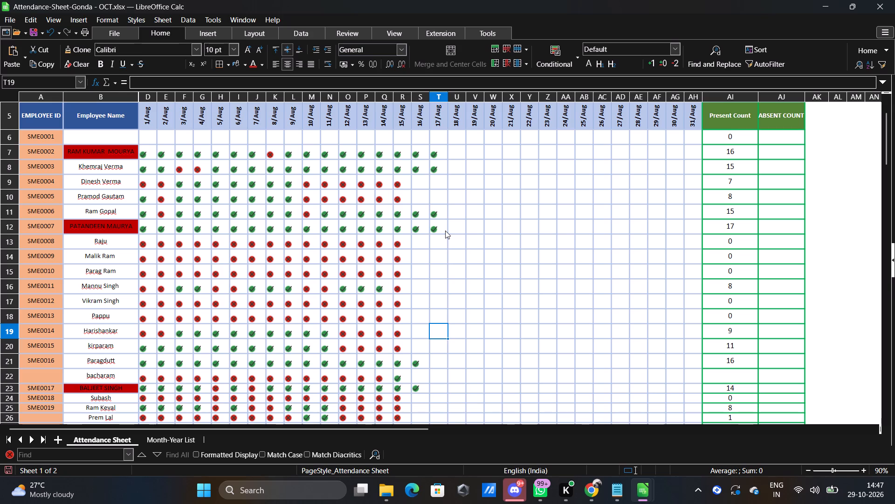
key("1")
key("Down")
key("Down")
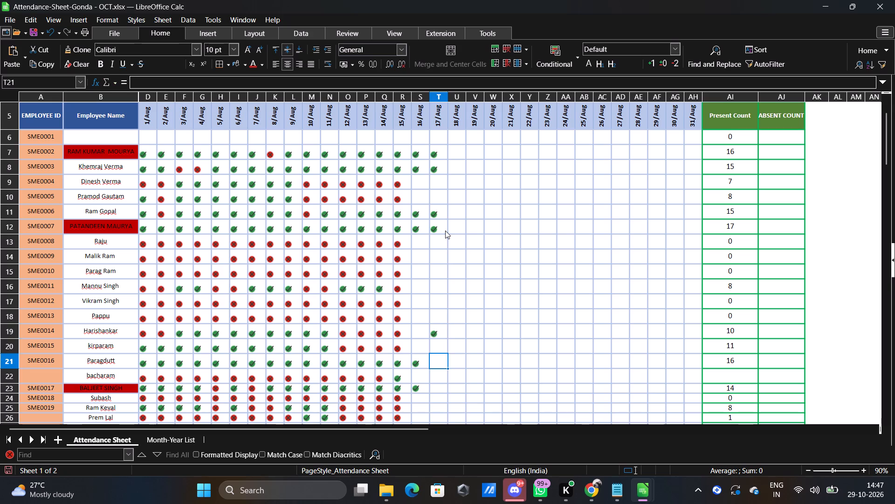
key("1")
key("Down")
key("Down")
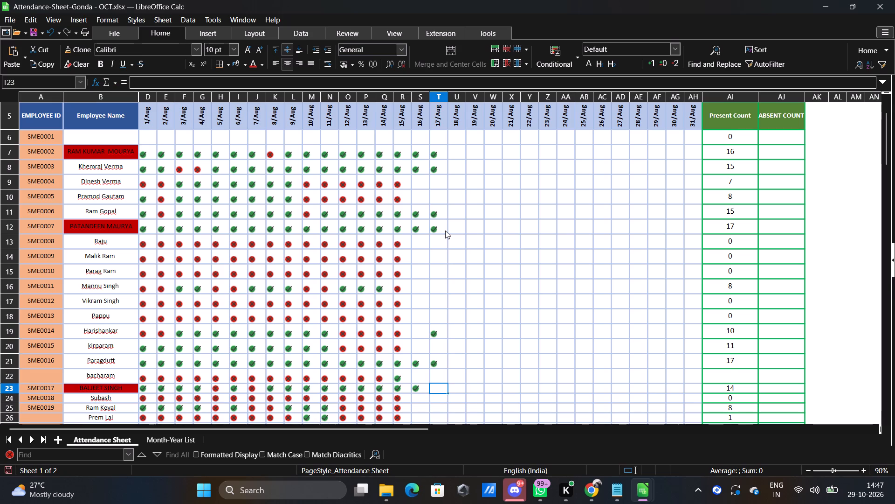
key("1")
key("Down")
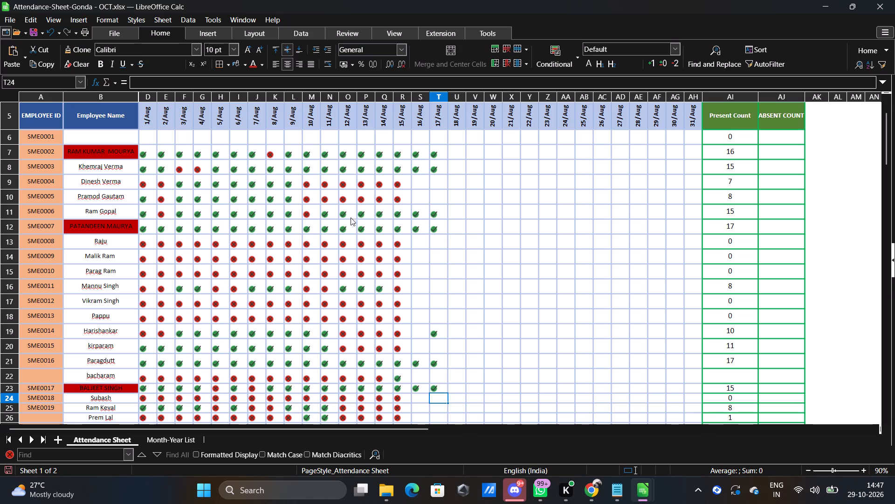
scroll(351, 218, "down", 1)
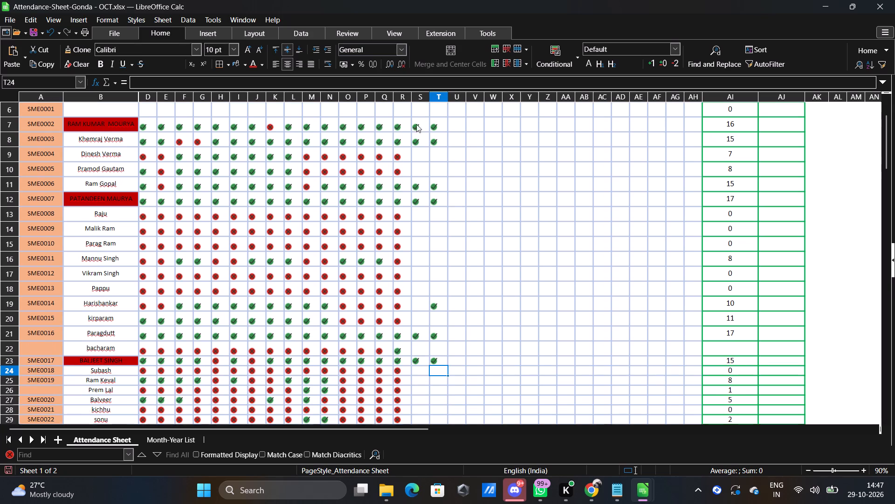
left_click(457, 185)
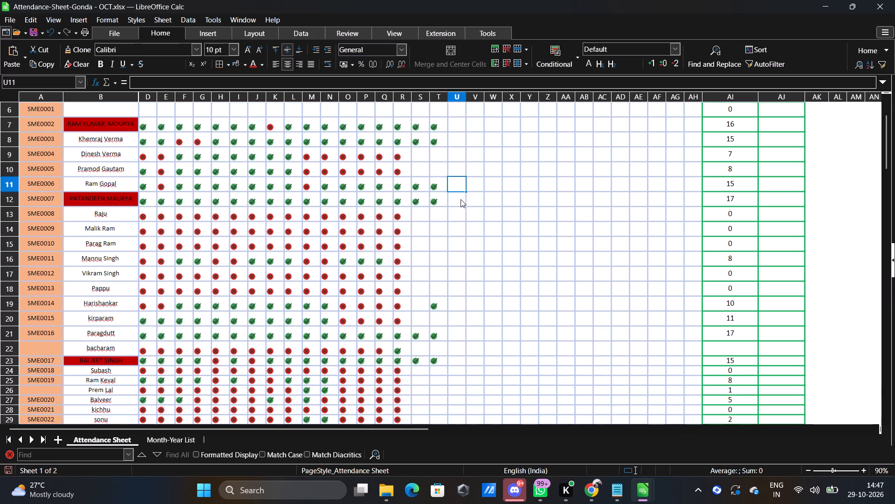
left_click(460, 199)
key("1")
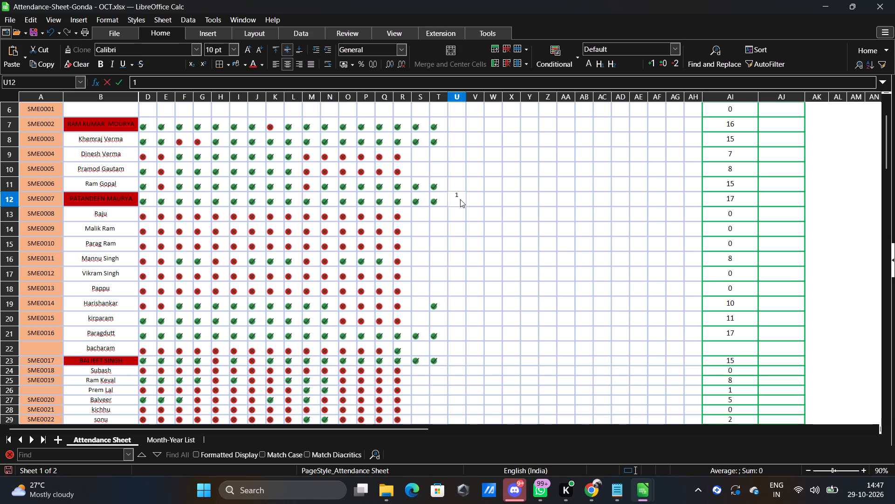
key("Down")
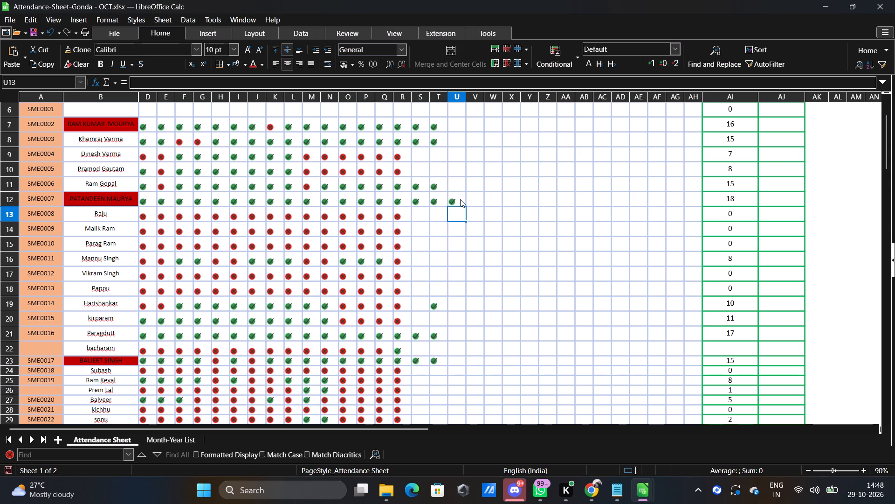
key("Up")
key("Up")
key("Up")
key("Up")
key("Up")
key("Up")
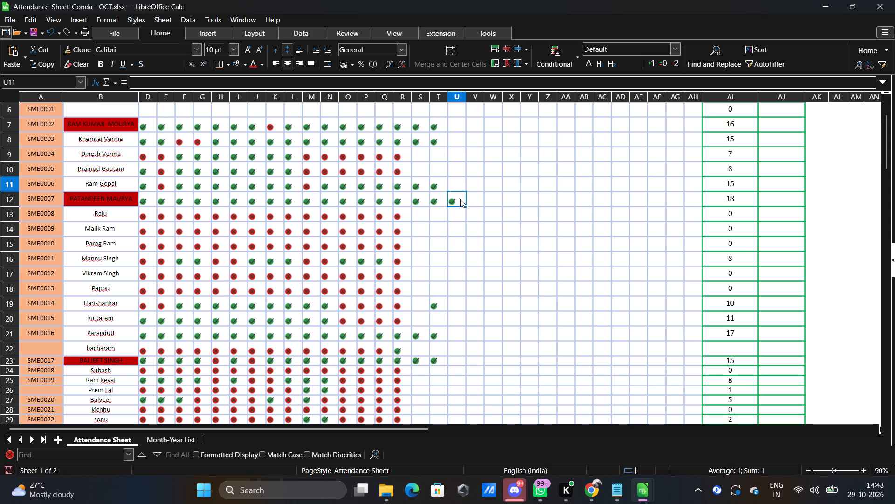
key("1")
key("Down")
key("1")
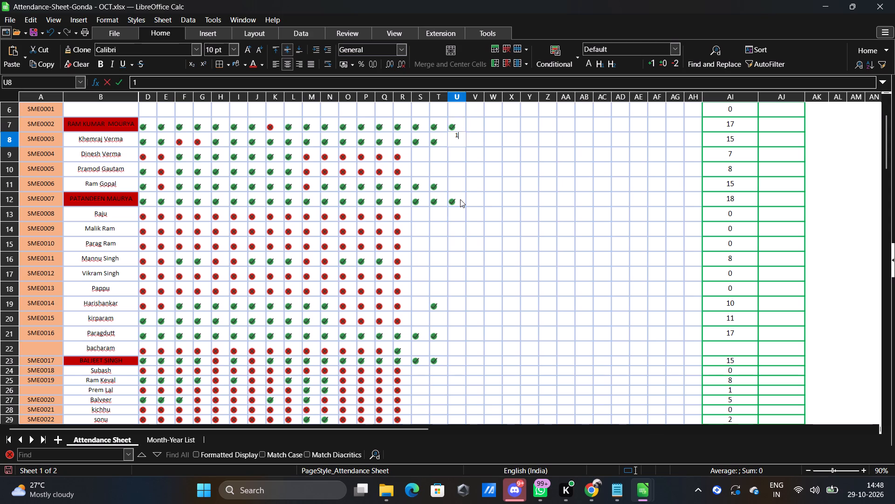
key("Down")
key("Down")
key("Down")
key("Down")
key("Up")
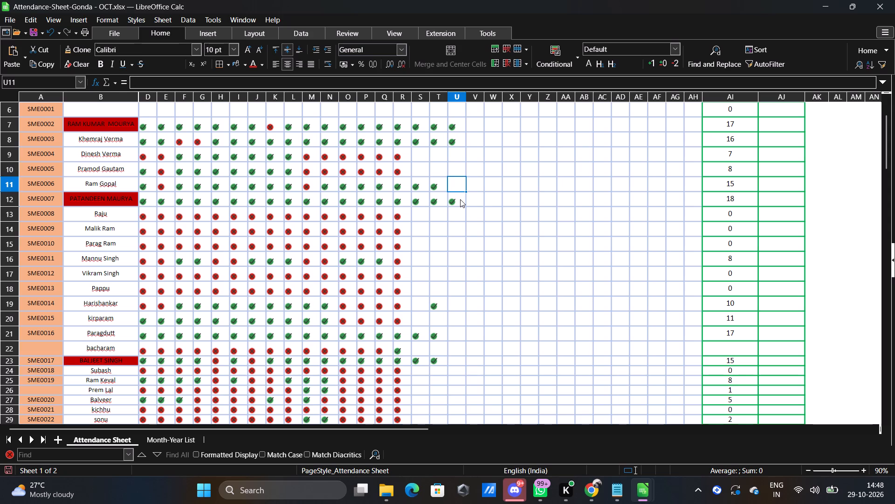
key("1")
key("Down")
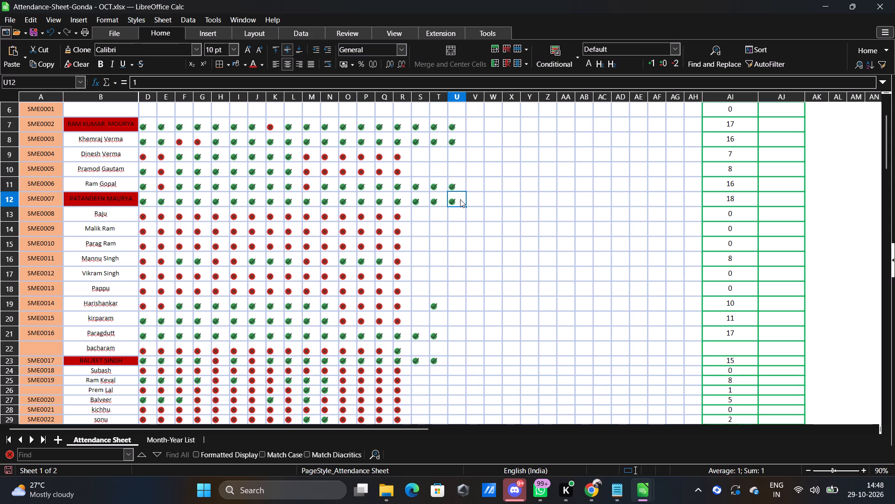
In the 18/Aug column, enter 1 (present) for rows 21, 22 and 23, leaving rows 13 to 20 blank.
key("Down")
key("Down")
key("Down")
key("Down")
key("Down")
key("Down")
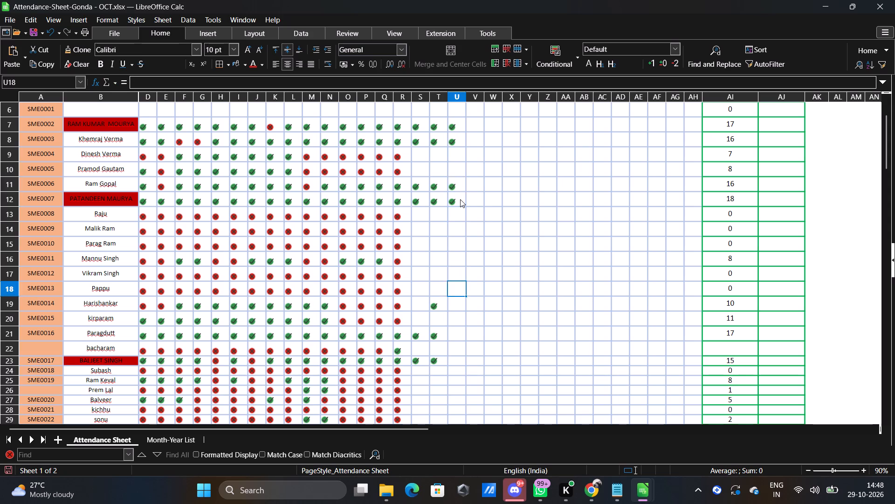
key("Down")
key("Down")
key("Down")
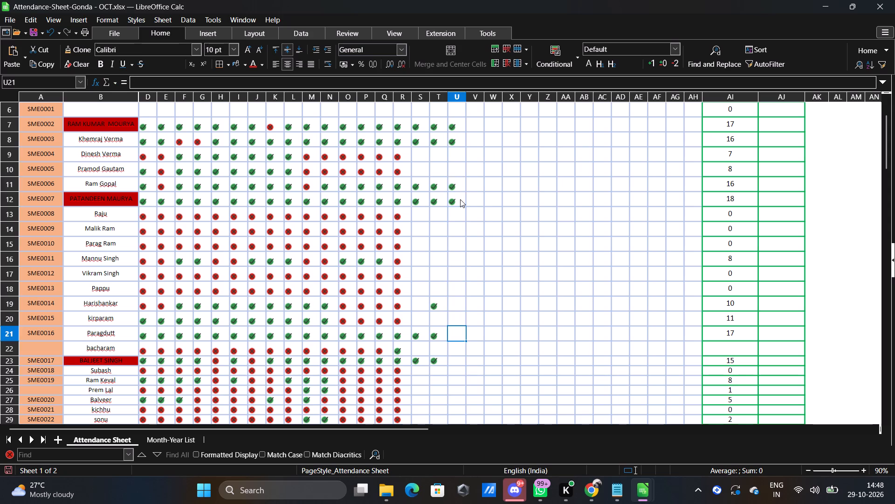
key("1")
key("Down")
key("1")
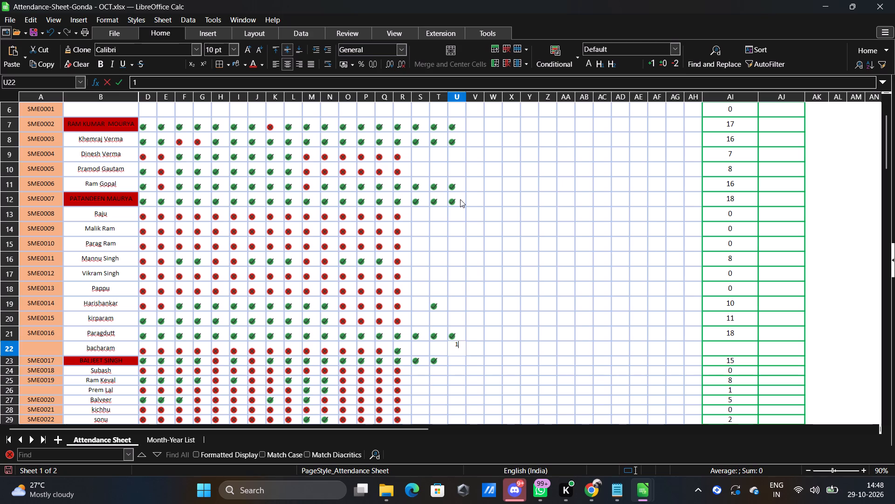
key("Down")
key("Down")
key("Up")
key("1")
key("Down")
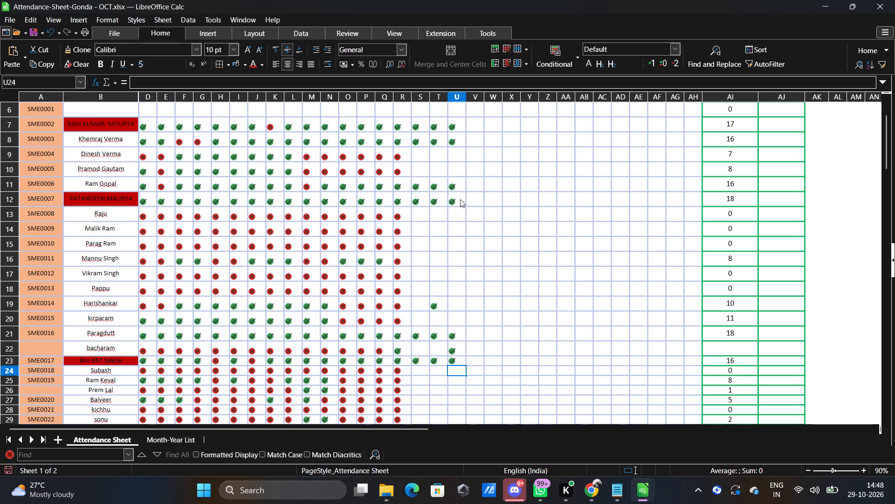
scroll(460, 199, "up", 1)
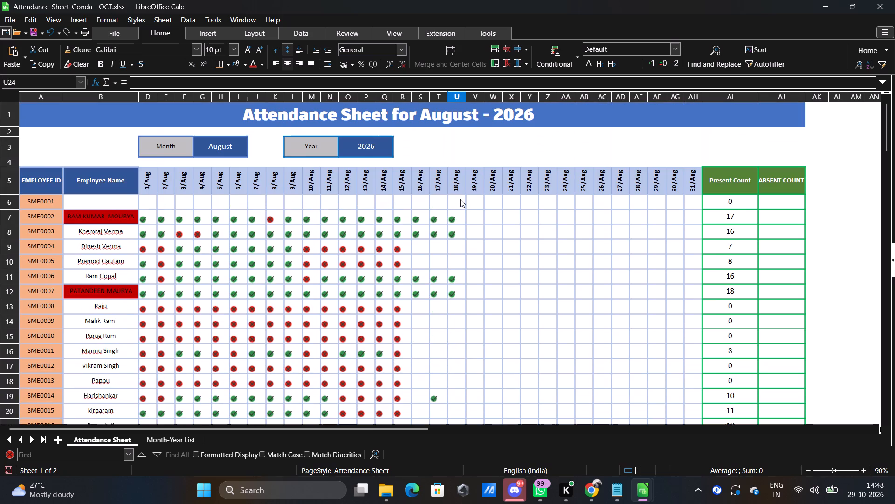
scroll(460, 199, "up", 1)
left_click(478, 220)
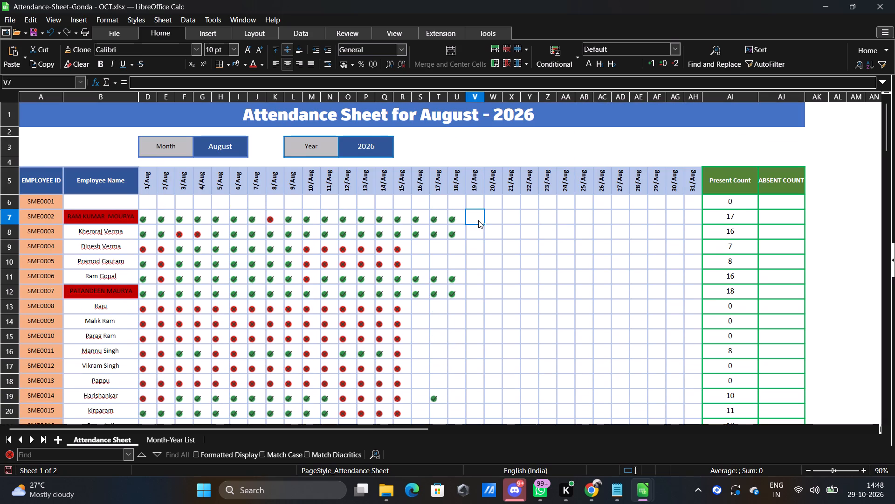
scroll(478, 220, "down", 1)
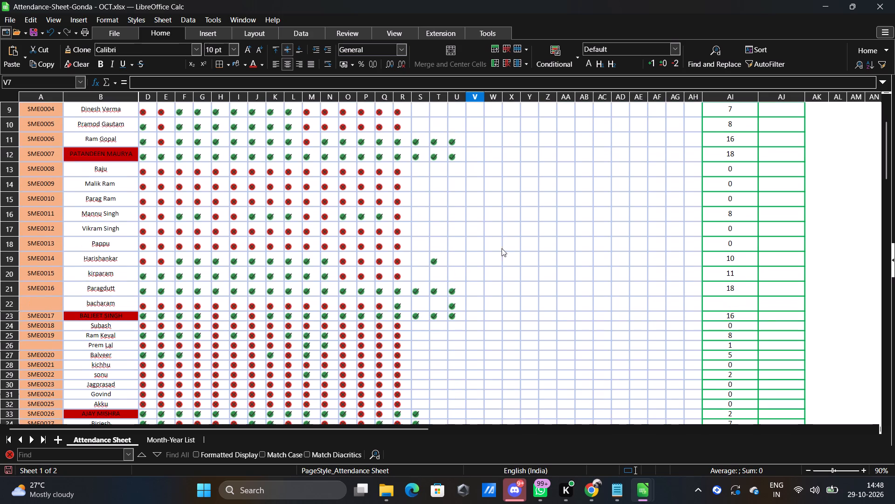
scroll(469, 317, "down", 1)
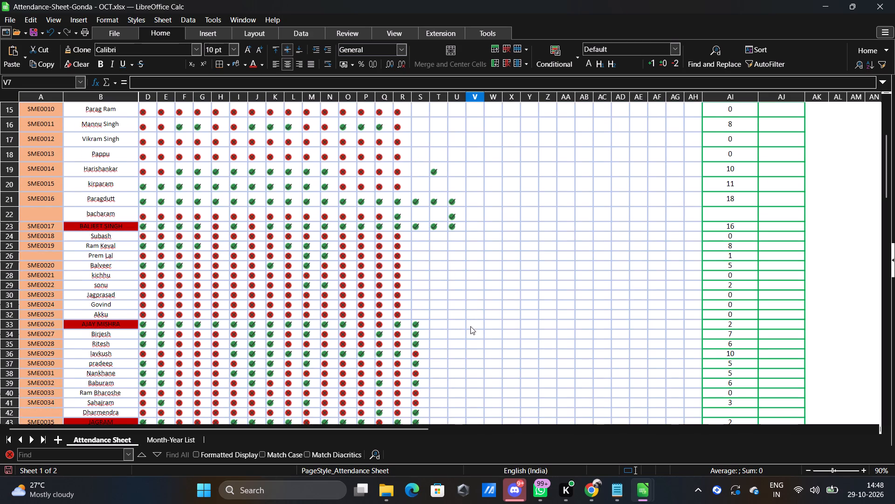
left_click(472, 326)
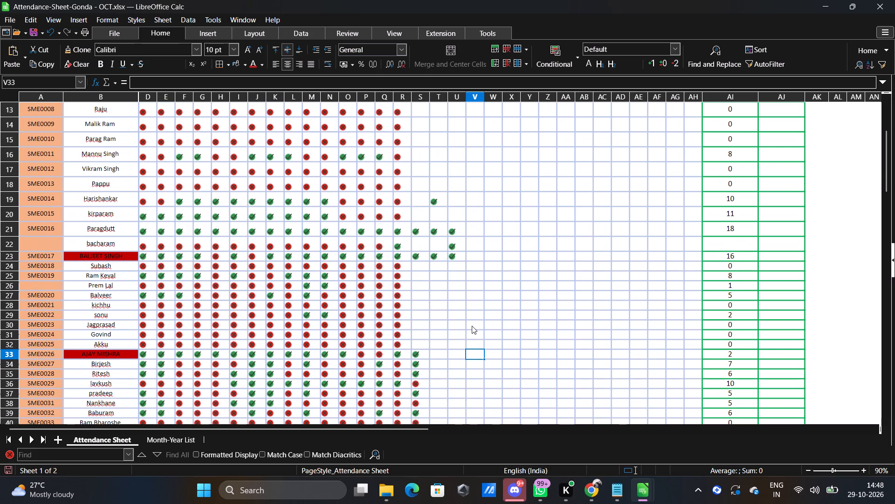
scroll(472, 326, "right", 1)
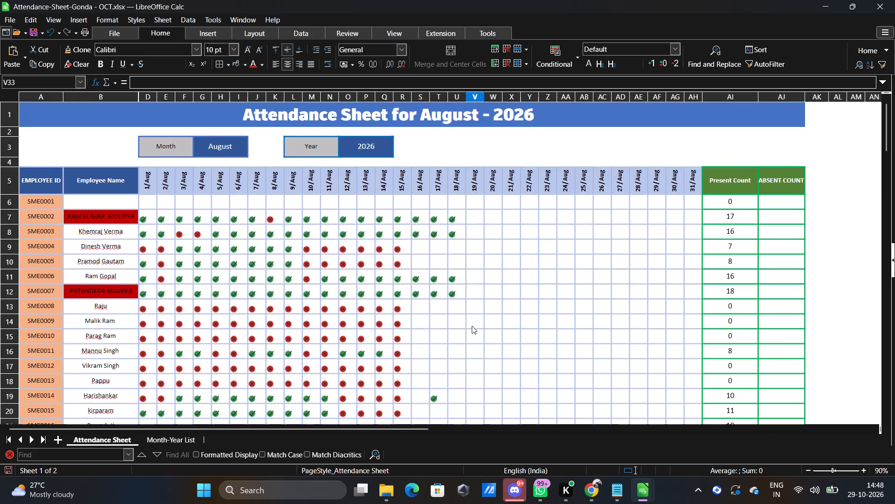
scroll(472, 326, "right", 1)
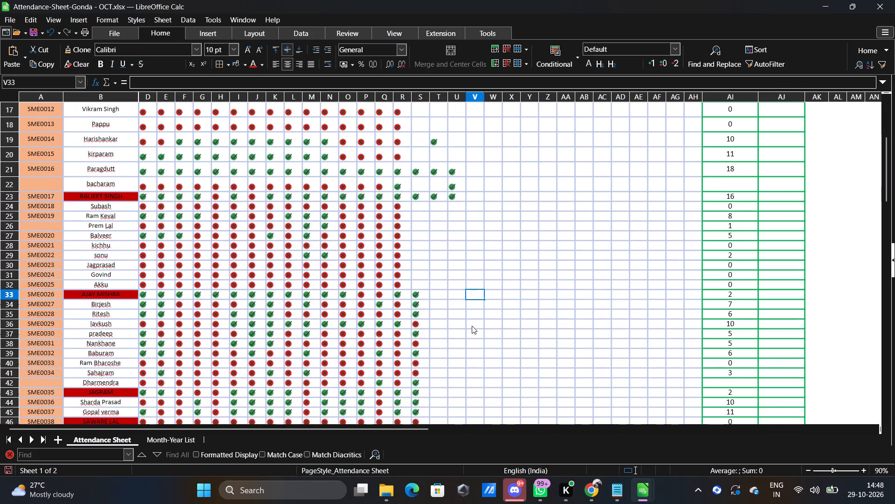
left_click(441, 296)
key("1")
key("Right")
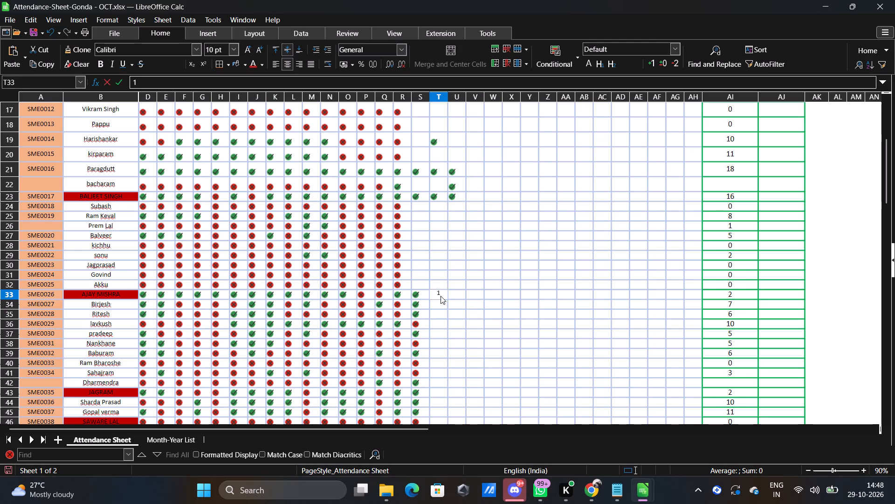
key("1")
key("Right")
key("1")
key("Right")
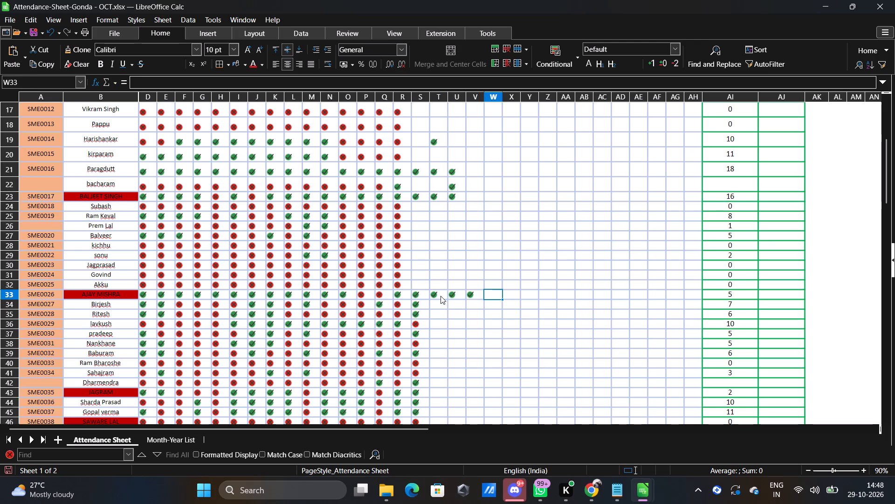
key("Left")
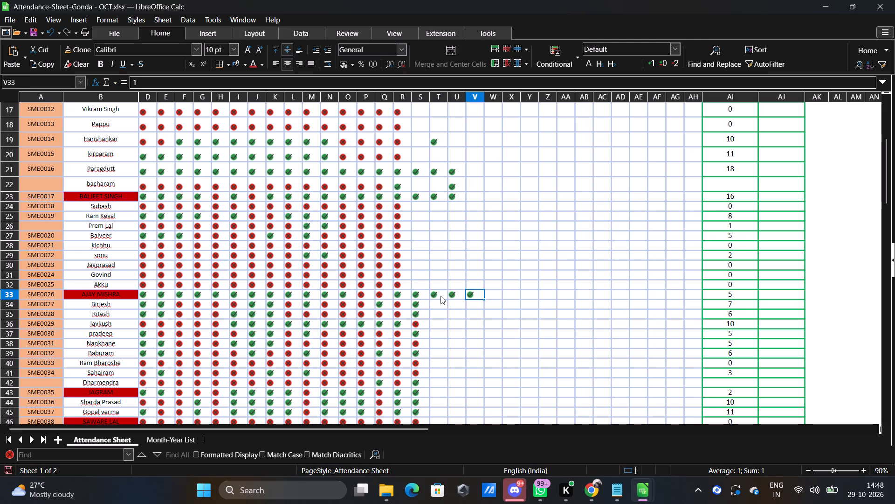
key("Down")
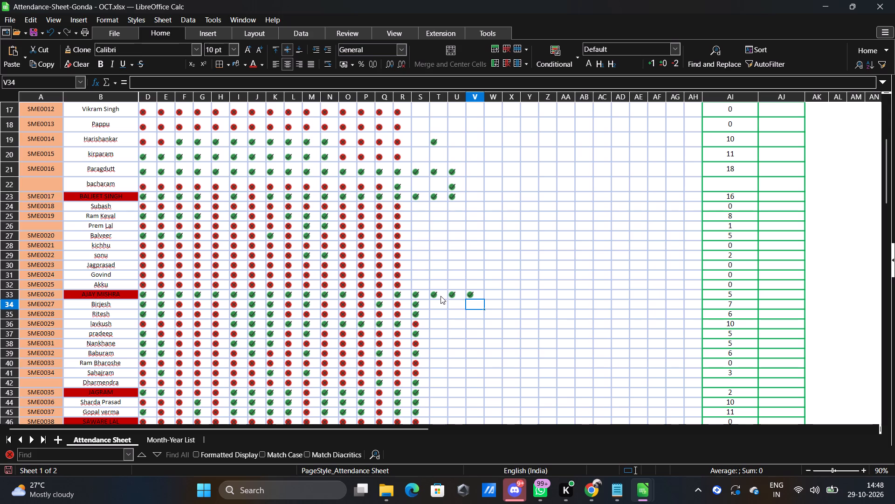
key("Down")
key("Down")
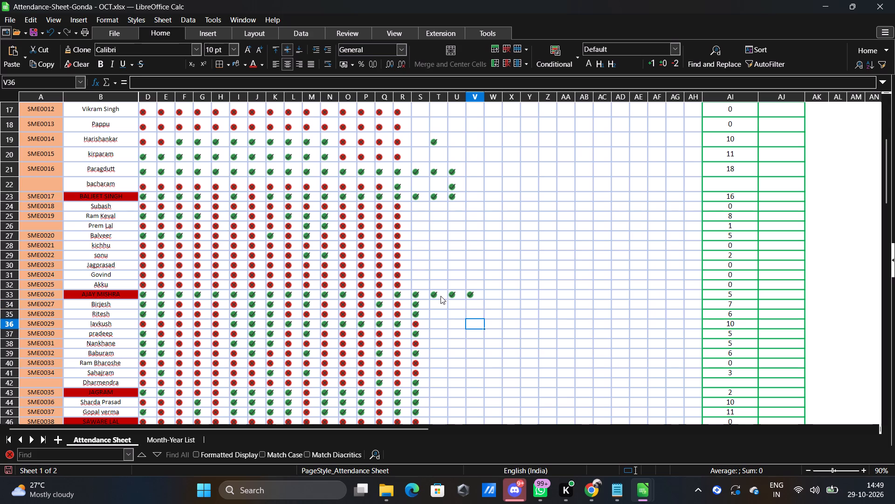
key("1")
key("Down")
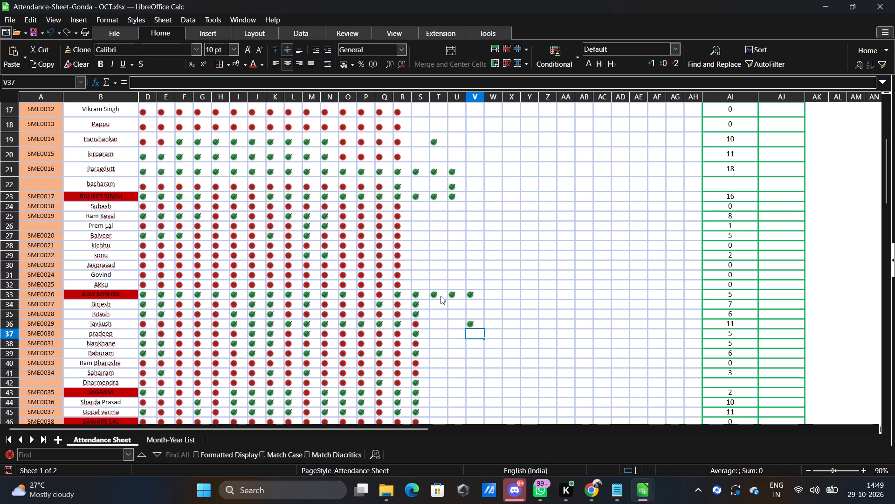
key("Up")
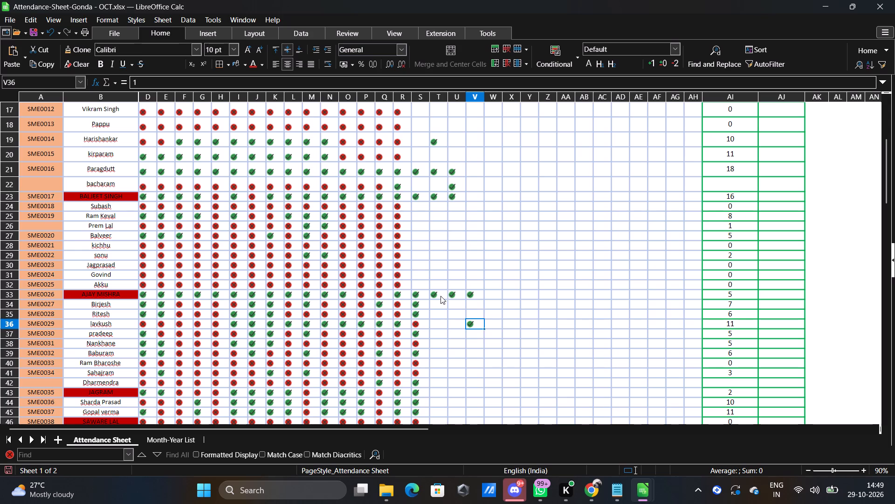
key("Up")
key("1")
key("Down")
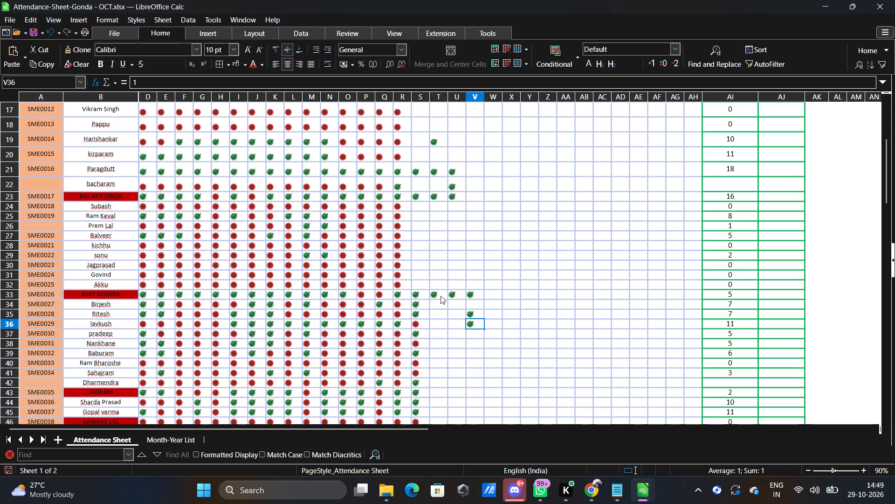
key("Down")
key("Down")
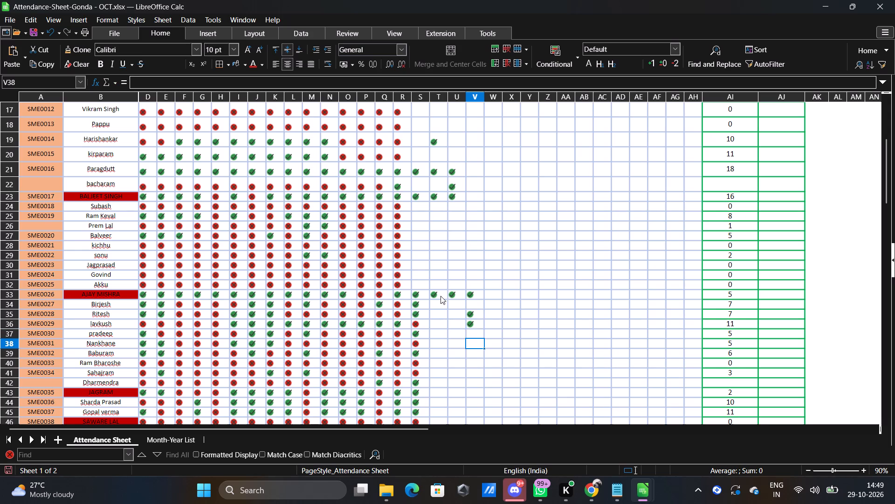
key("1")
key("Down")
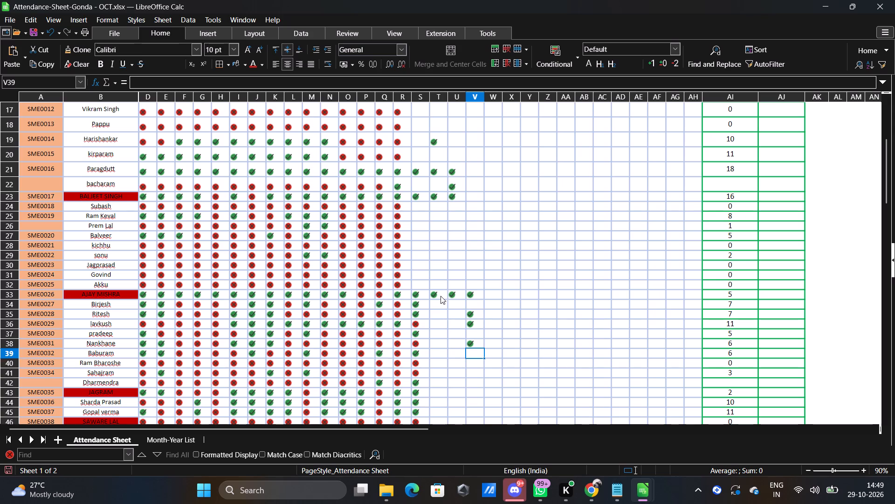
key("Down")
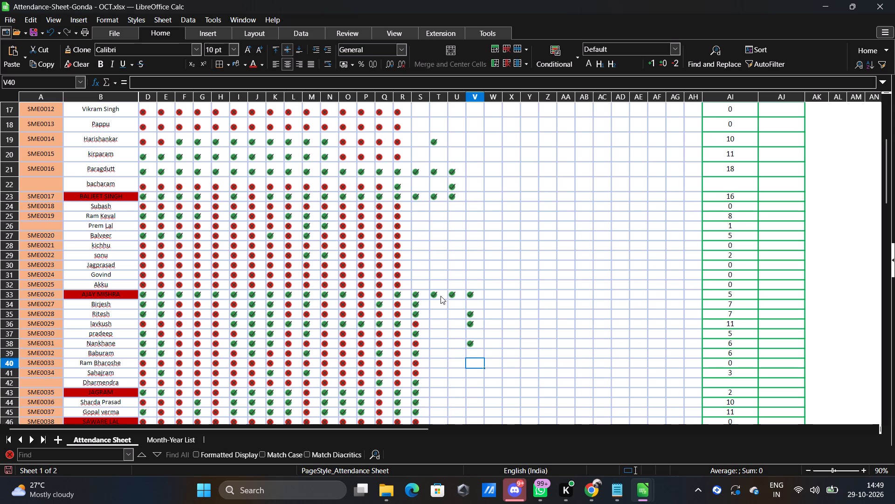
scroll(441, 296, "up", 1)
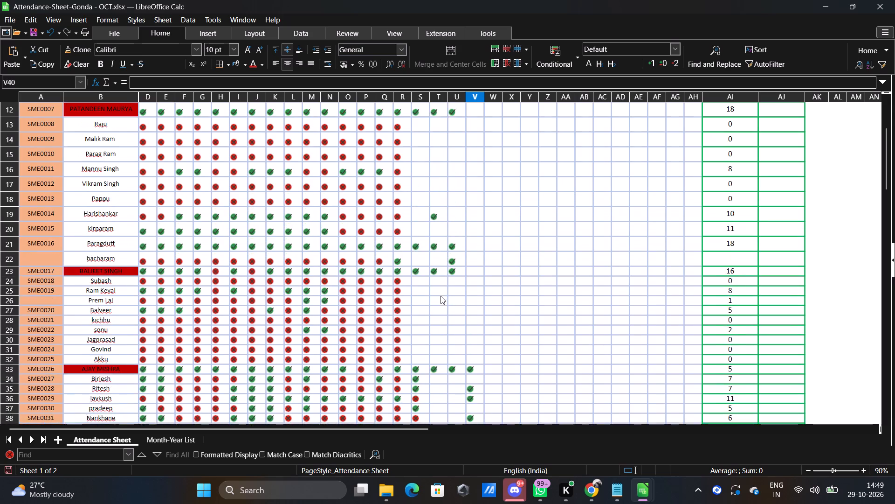
scroll(441, 296, "up", 1)
left_click(475, 139)
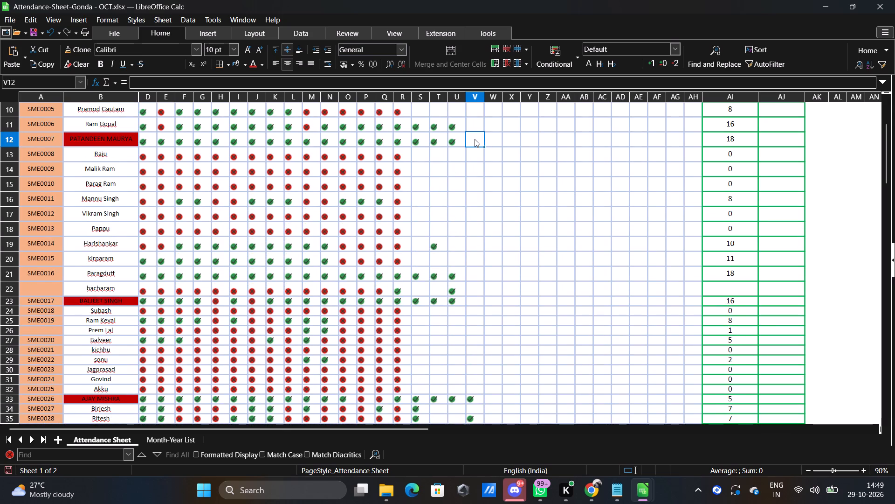
key("1")
key("Down")
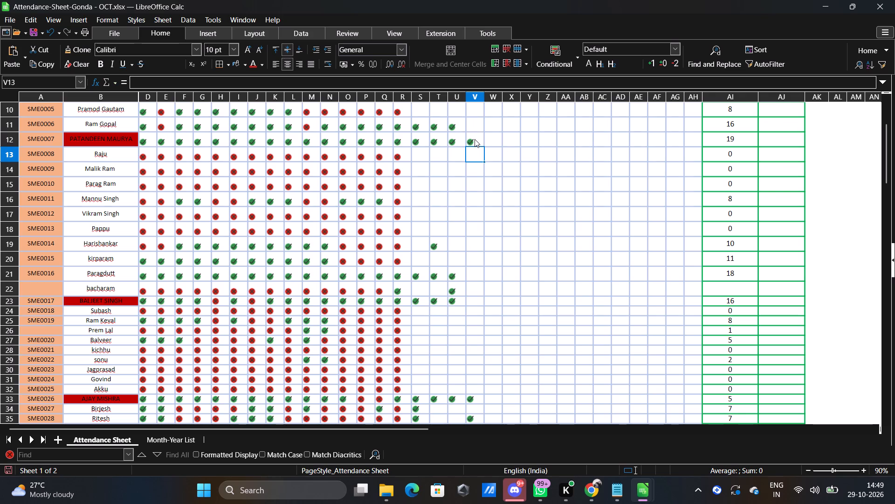
key("Up")
key("Up")
key("Up")
key("Up")
key("Up")
key("Up")
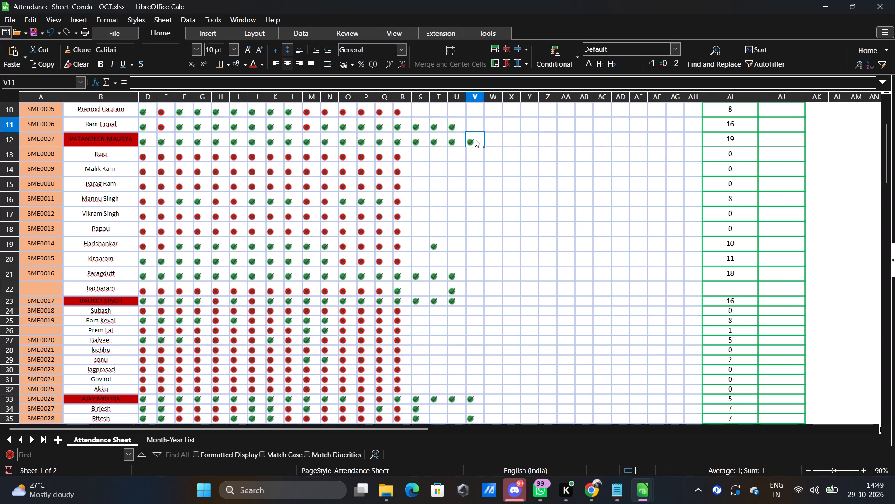
key("Up")
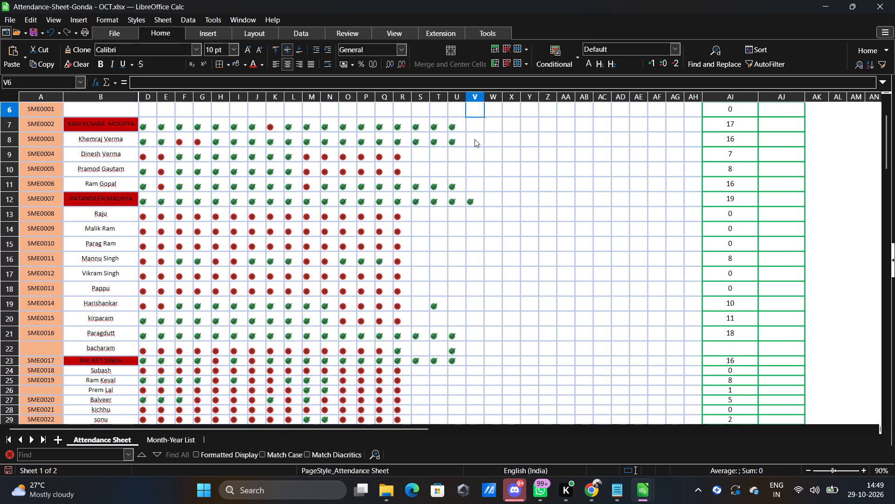
key("Down")
key("1")
key("Down")
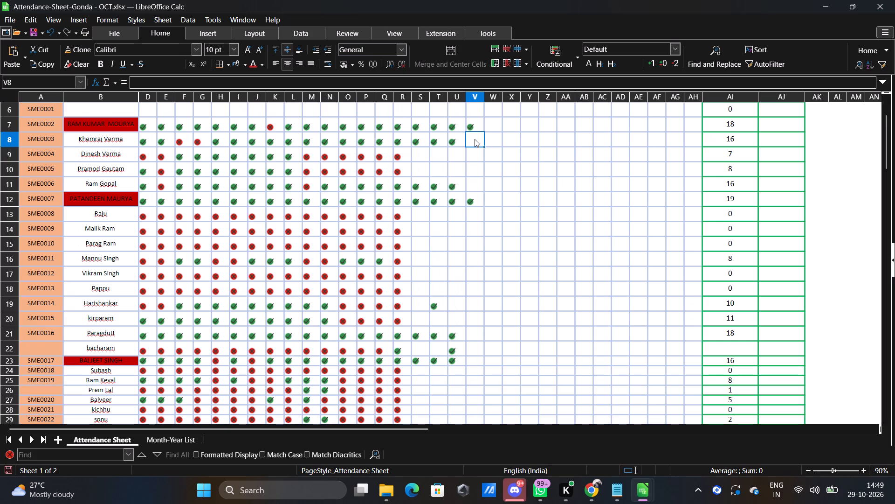
In the 19/Aug column, enter 1 for rows 19, 21, 22 and 23, leaving rows 13 to 18 and row 20 blank.
key("Down")
key("Down")
key("Down")
key("Down")
key("Down")
key("Down")
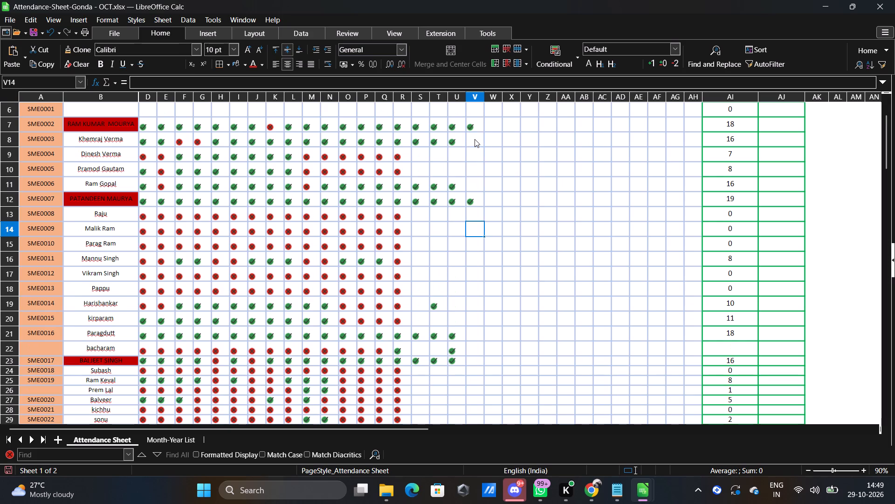
key("Down")
key("Down")
key("Down")
key("Down")
key("Down")
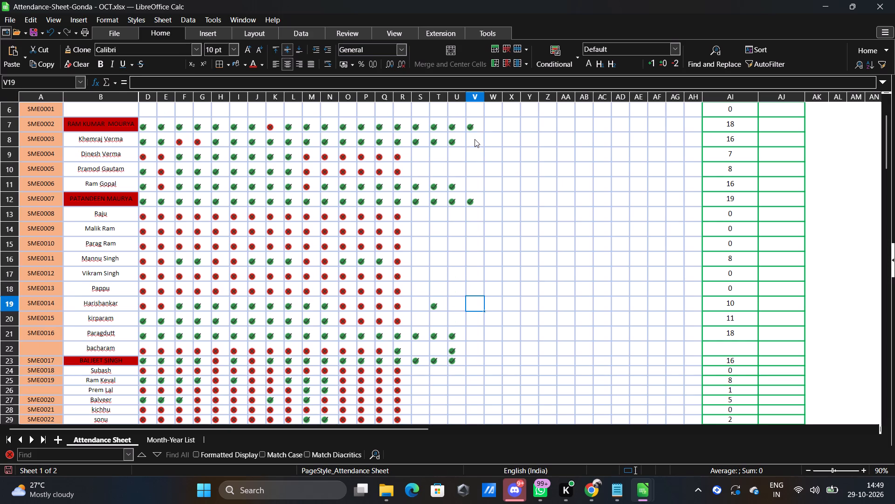
key("1")
key("Down")
key("Down")
key("1")
key("Down")
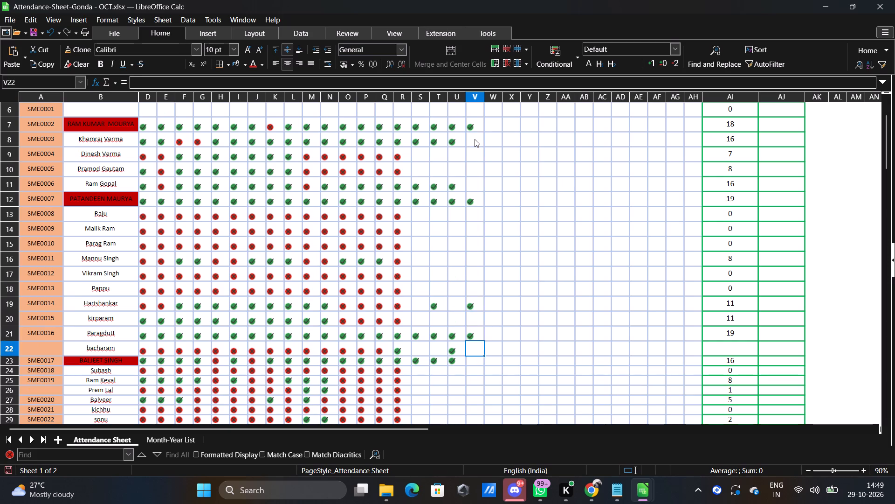
key("1")
key("Down")
key("1")
key("Down")
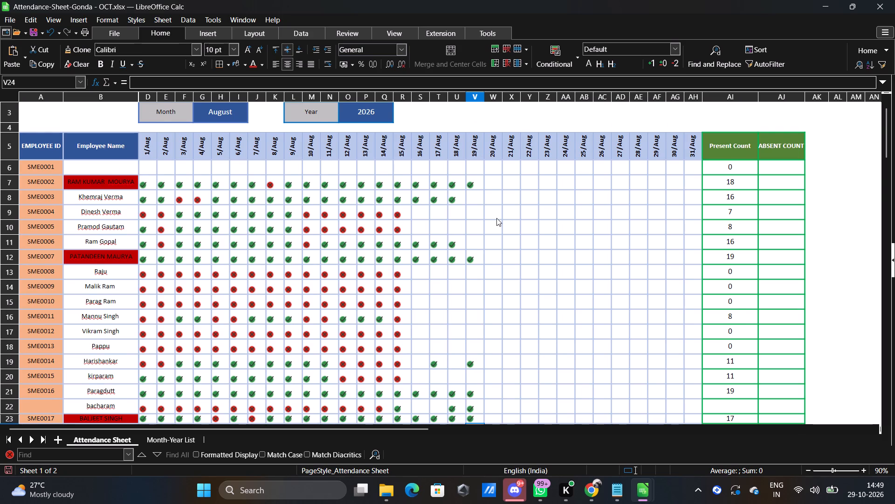
scroll(496, 218, "down", 1)
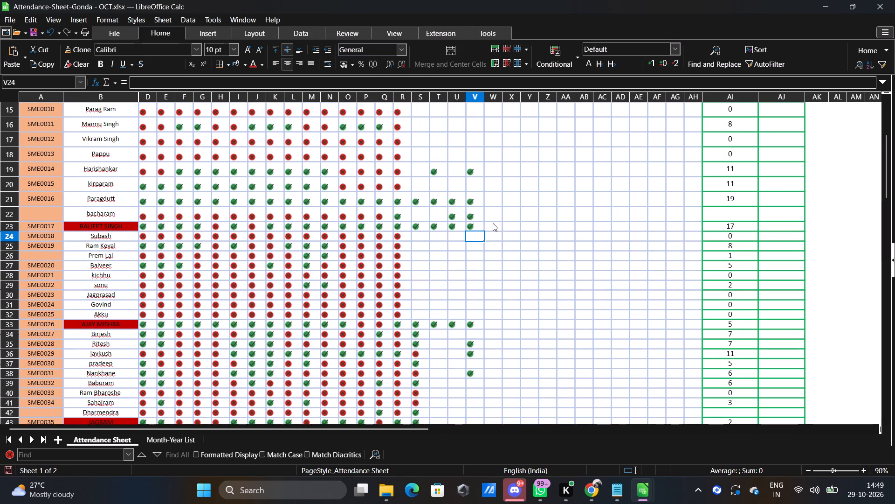
left_click(494, 322)
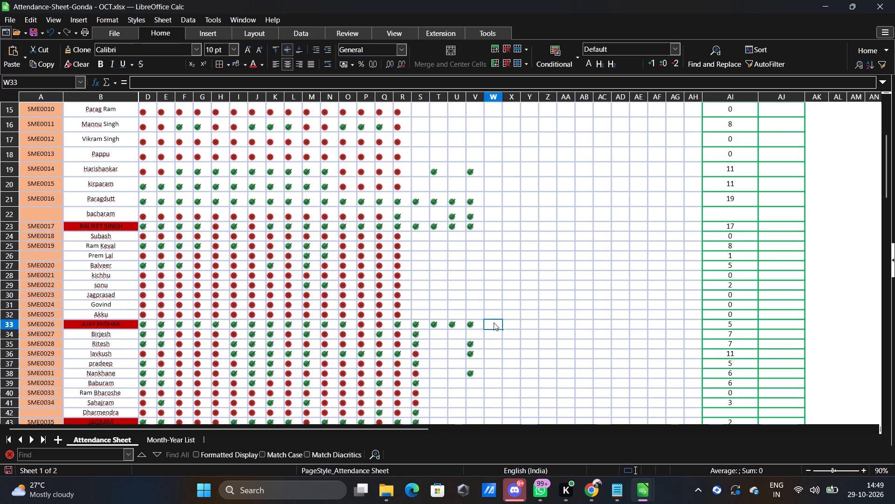
key("1")
key("Right")
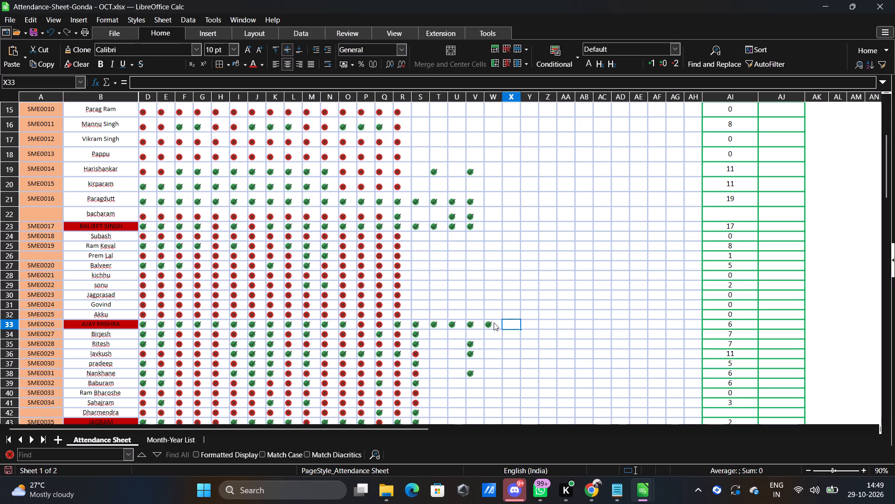
In the 21/Aug column, enter 1 for rows 7, 11 and 12, leaving rows 8 to 10 blank.
scroll(494, 322, "up", 3)
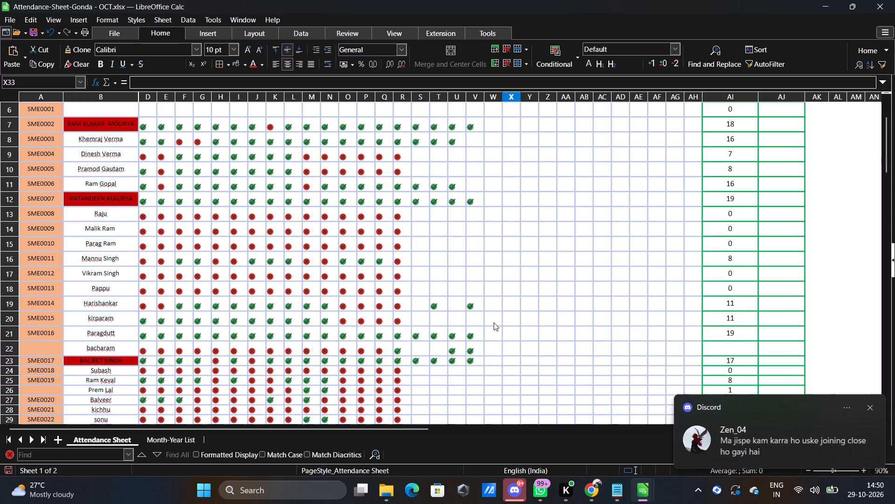
scroll(494, 322, "up", 1)
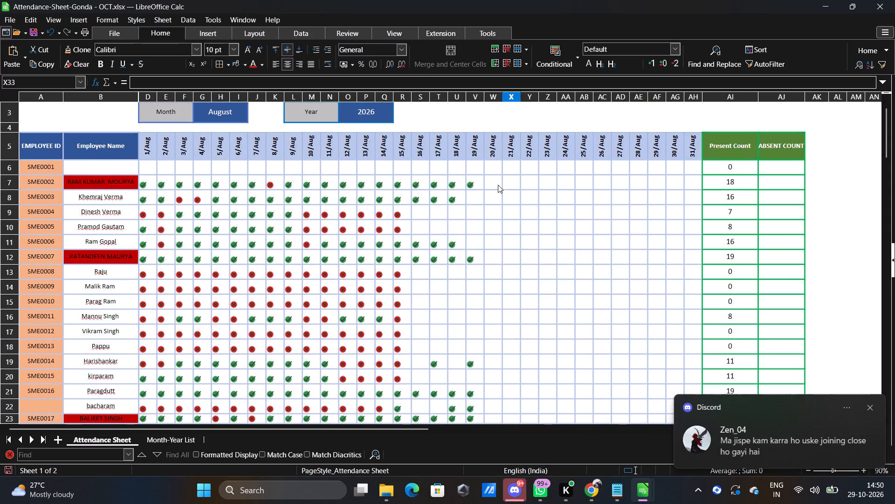
left_click(516, 182)
key("1")
key("Down")
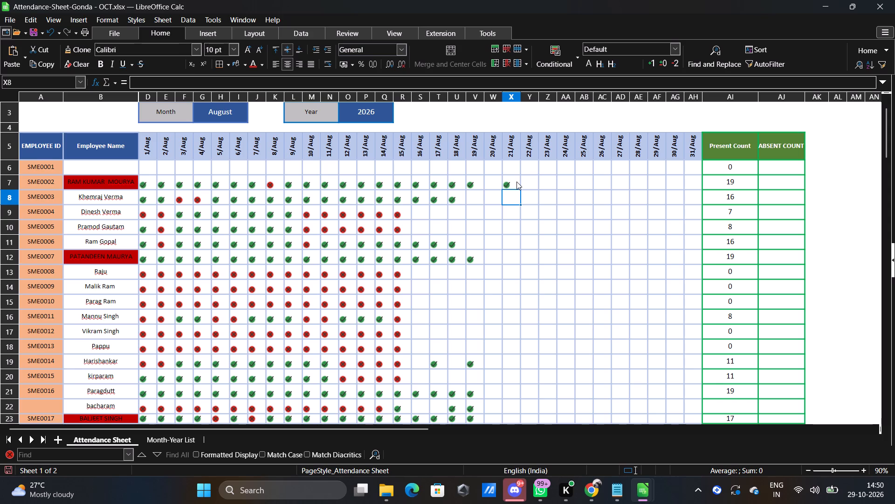
scroll(516, 182, "down", 1)
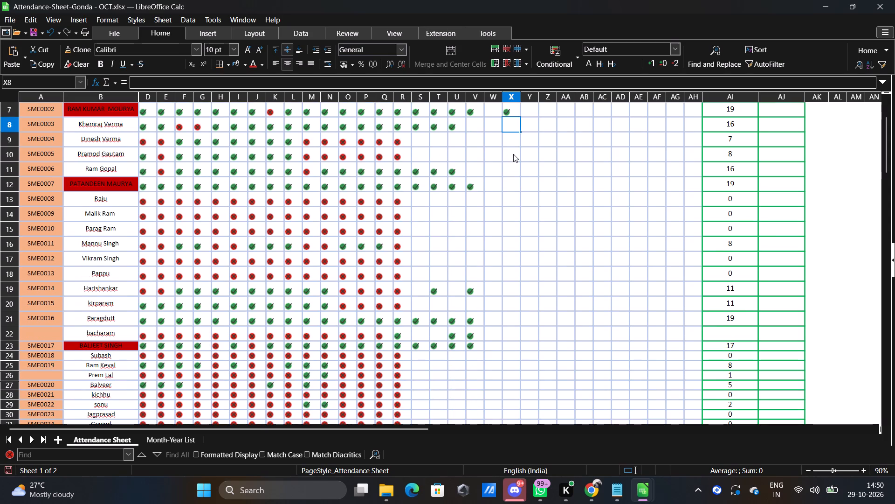
left_click(513, 155)
left_click(512, 172)
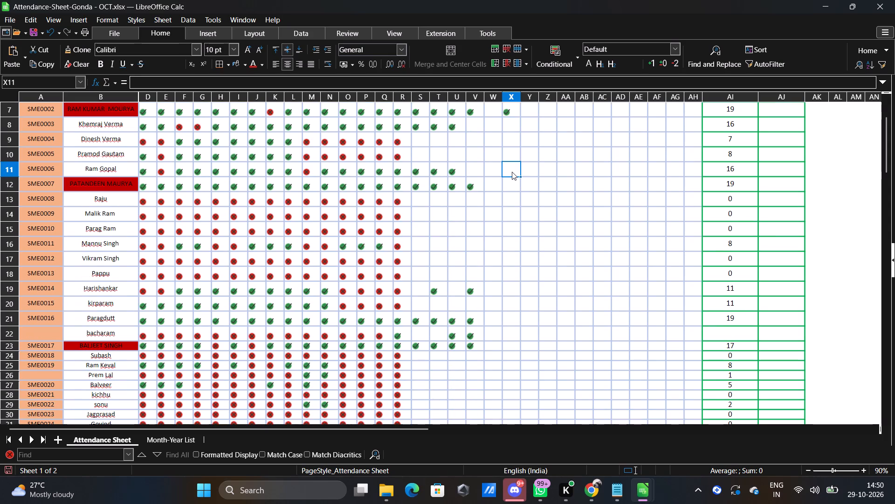
key("1")
key("Down")
key("Down")
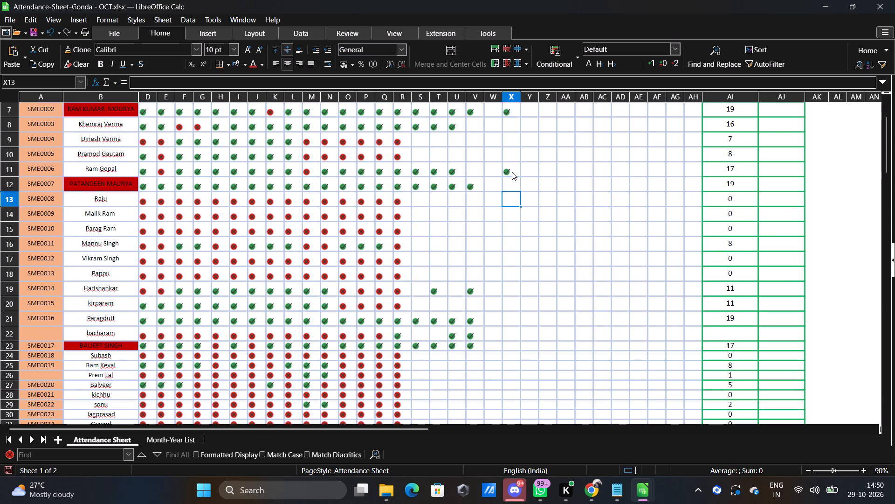
key("Up")
key("1")
key("Down")
key("Down")
key("Down")
key("Down")
key("Down")
key("Down")
key("Down")
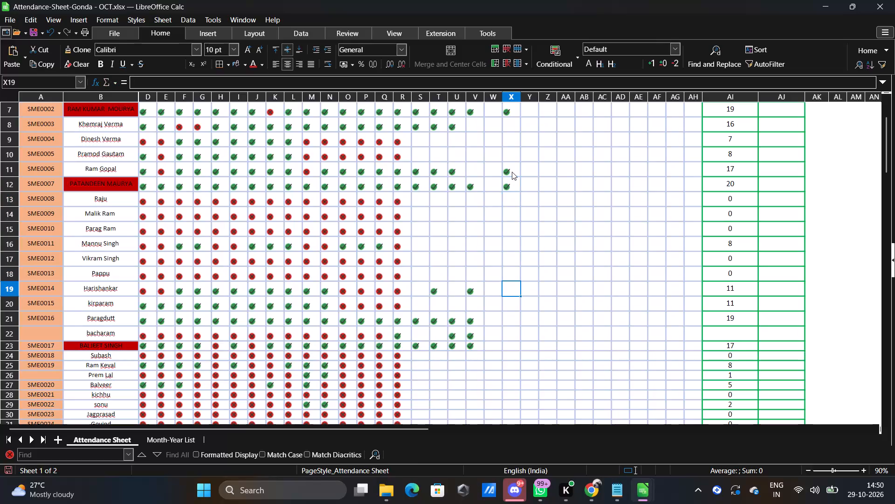
key("1")
key("Down")
key("1")
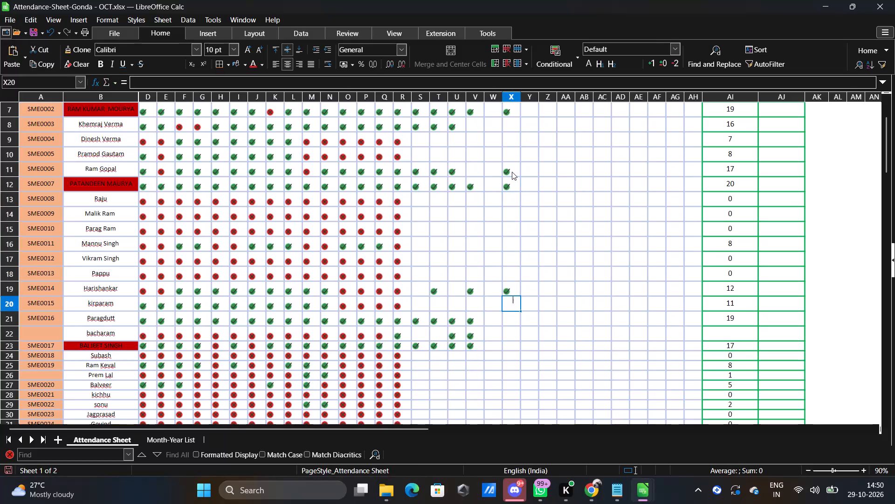
key("Down")
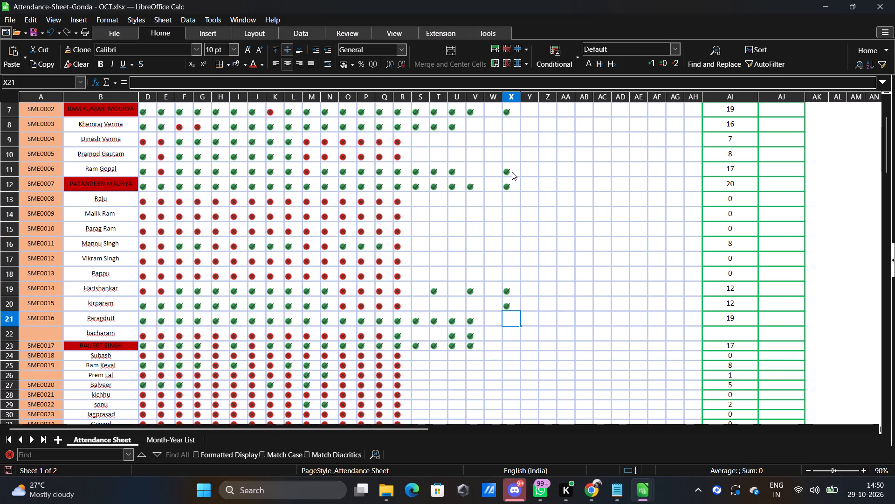
In the 22/Aug column, enter 1 for SME0019 in row 25 and SME0017 in row 23, leaving row 24 blank.
scroll(512, 172, "up", 1)
left_click(535, 215)
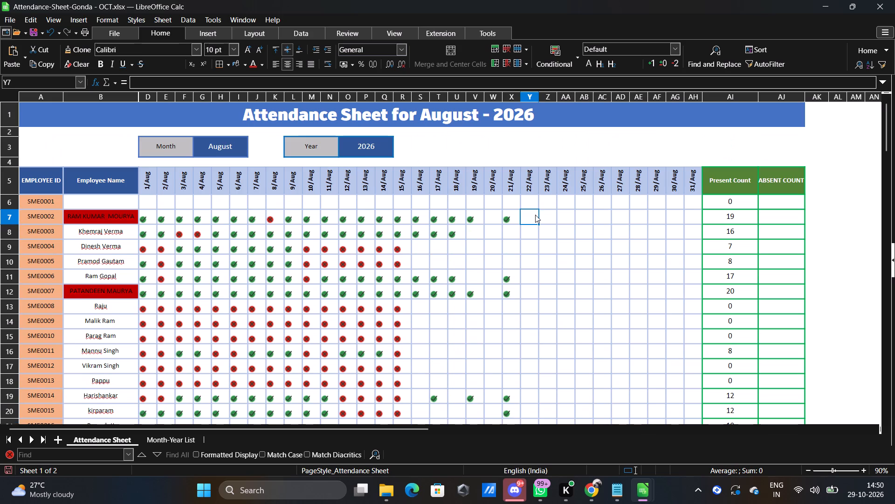
scroll(535, 215, "down", 1)
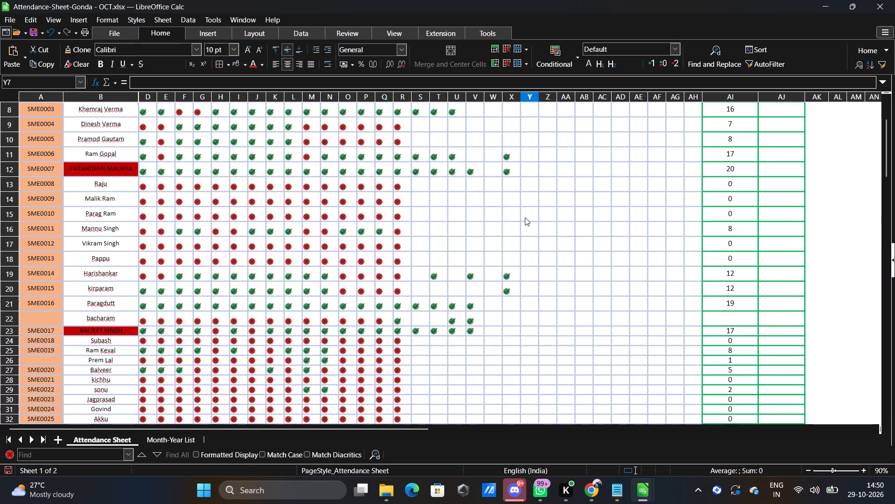
left_click(527, 341)
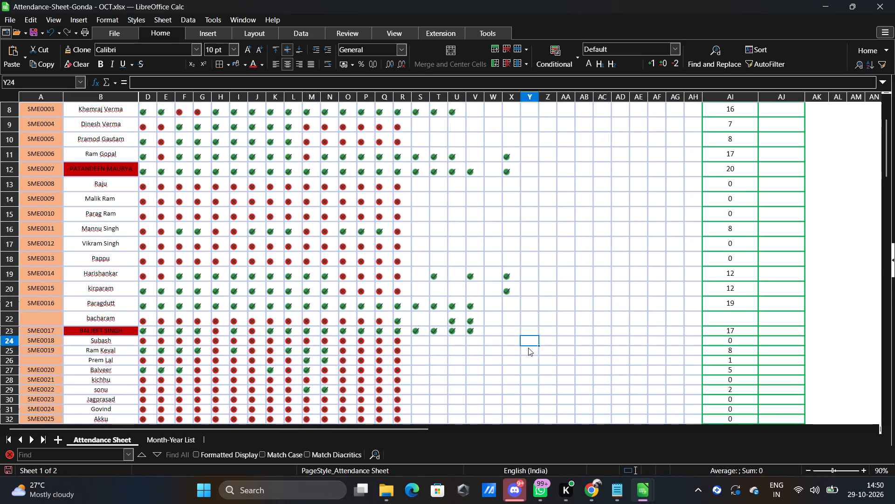
left_click(528, 348)
key("1")
key("Up")
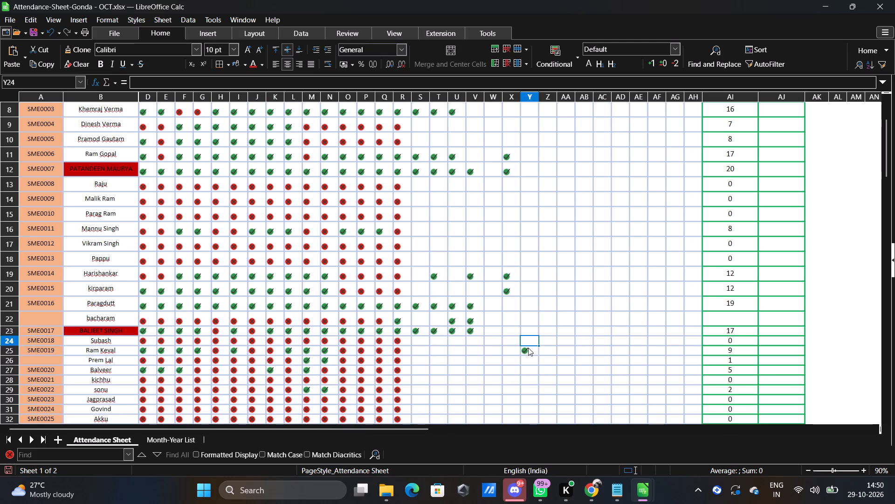
key("Up")
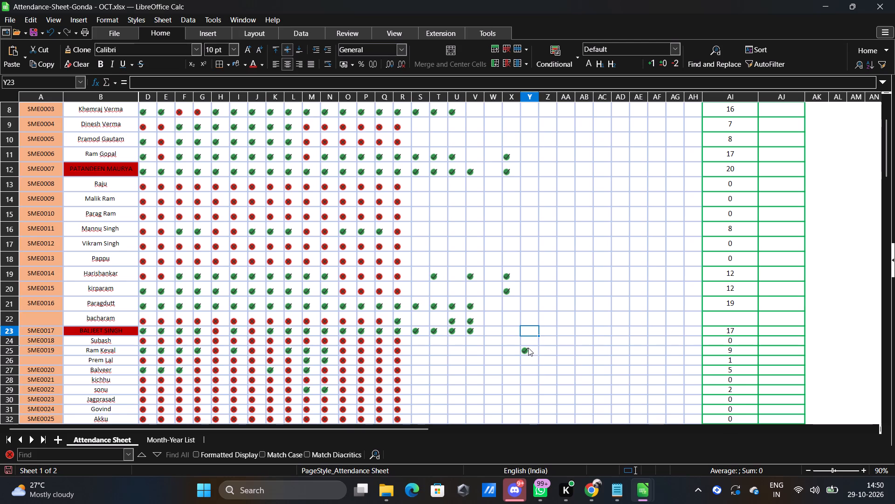
key("1")
key("Down")
Insert an empty row below row 32 (SME0025), above the SME0026 row.
scroll(528, 348, "down", 1)
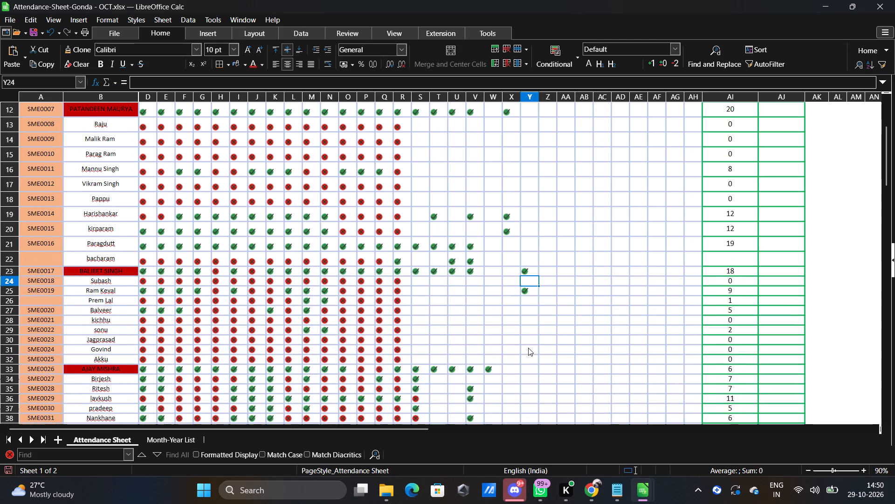
scroll(528, 348, "down", 1)
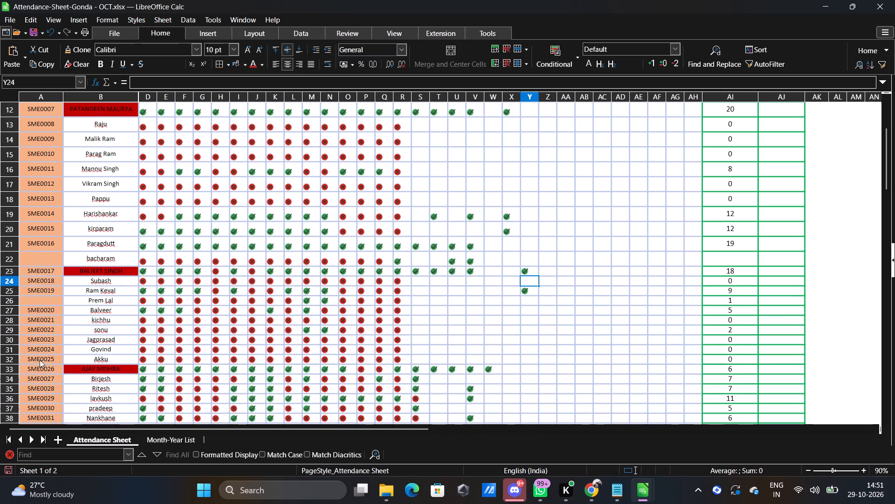
left_click(6, 358)
right_click(6, 358)
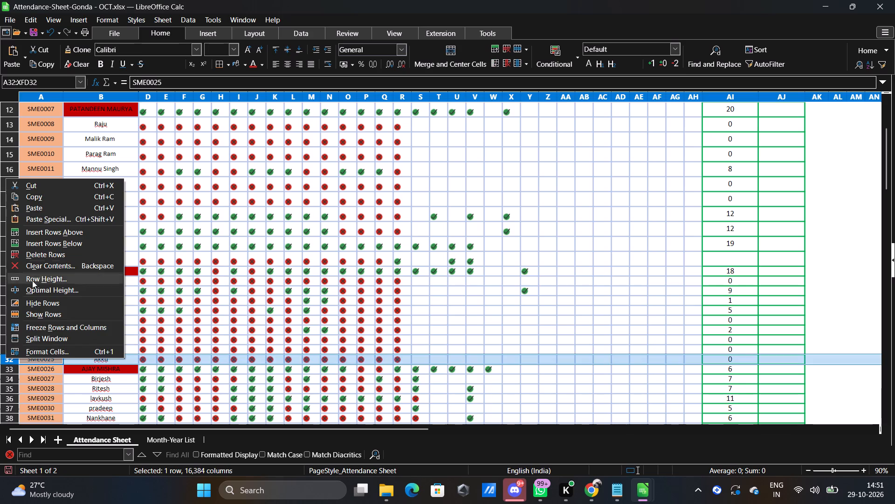
left_click(46, 246)
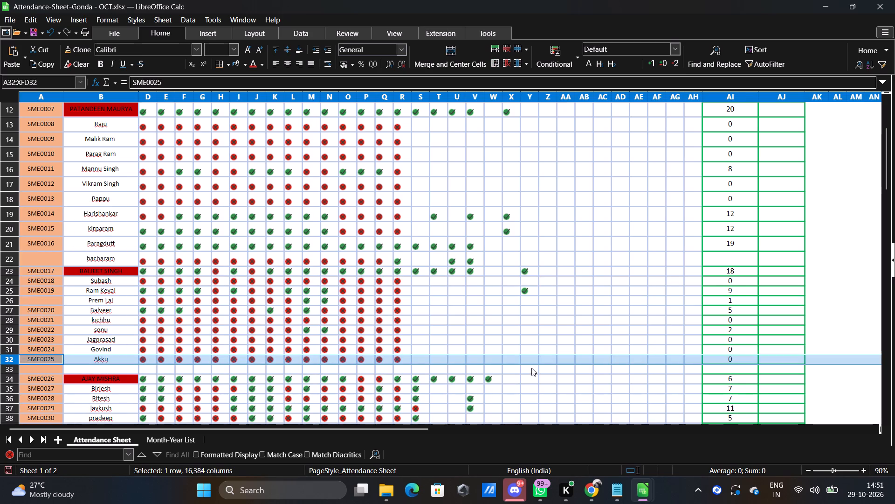
In the new row 33, enter 1 in the 22/Aug column and vishal as the employee name.
left_click(530, 369)
key("1")
key("Down")
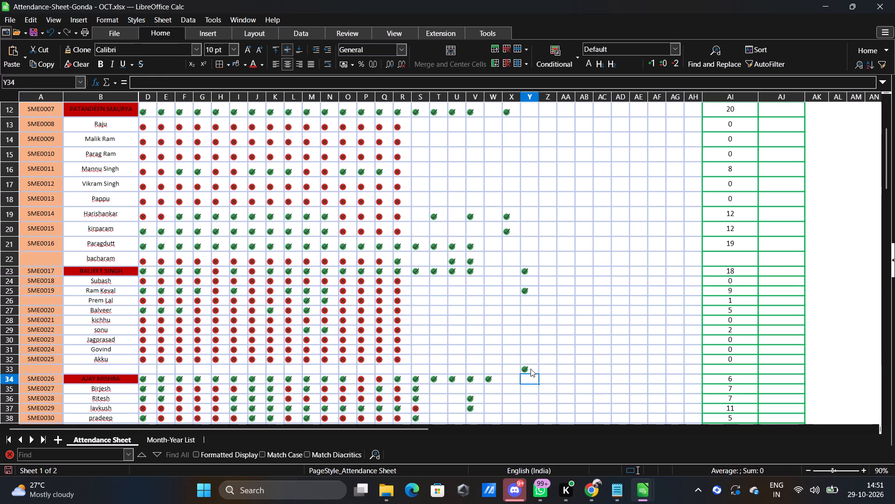
left_click(122, 367)
type("vishal")
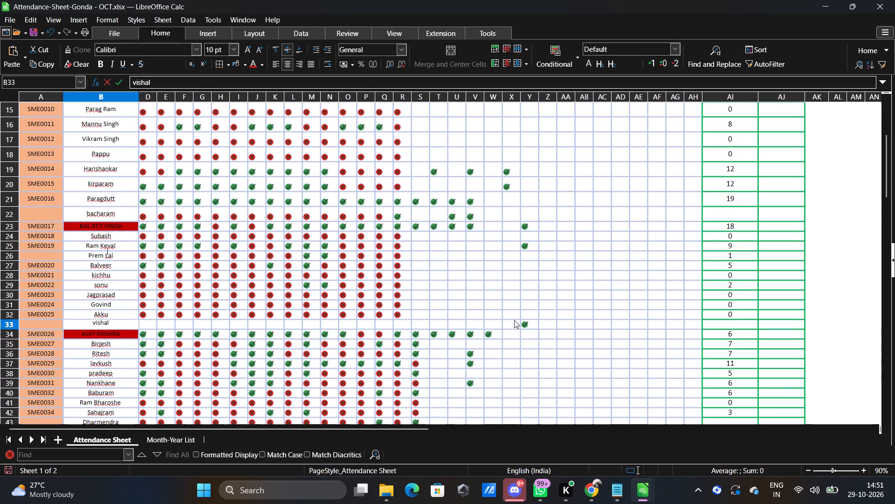
left_click(503, 230)
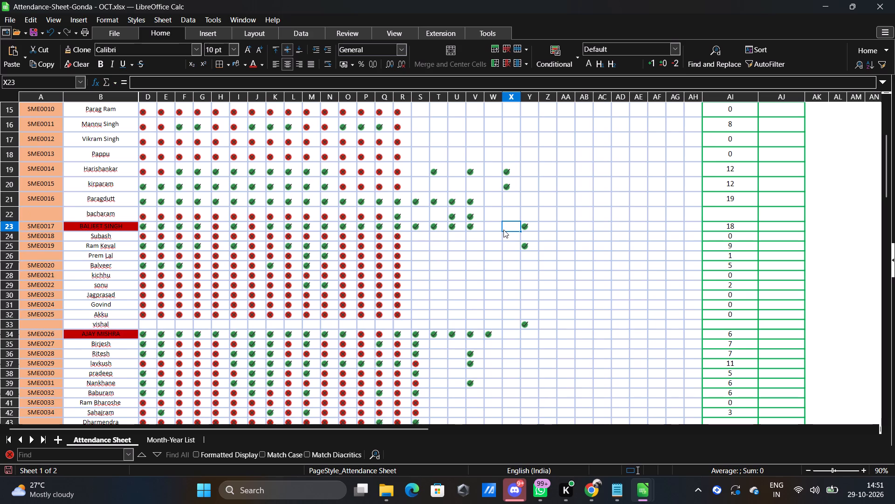
key("1")
key("Down")
key("Down")
key("1")
key("Down")
key("Down")
key("Down")
key("Down")
key("Down")
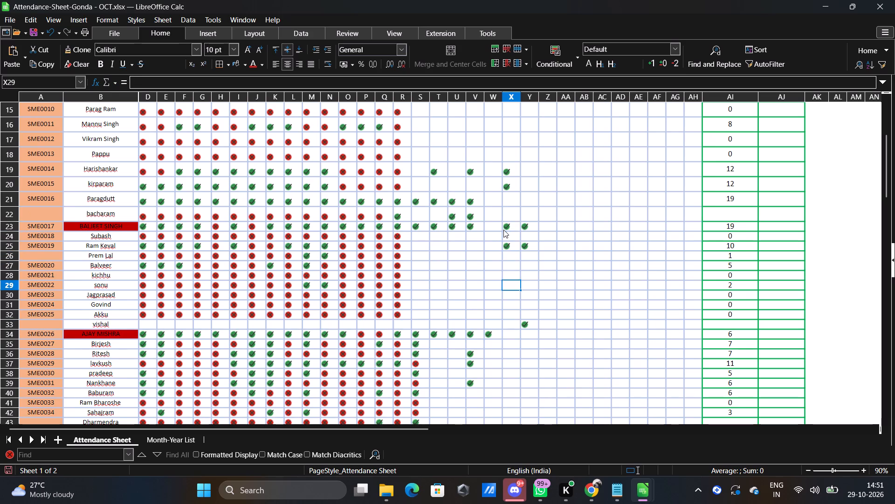
key("Down")
key("Down")
key("Down")
key("1")
key("Down")
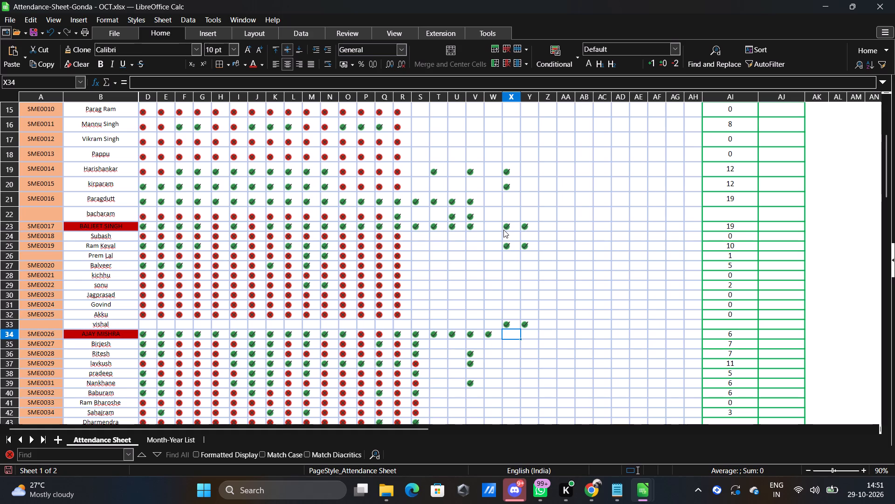
scroll(503, 230, "up", 1)
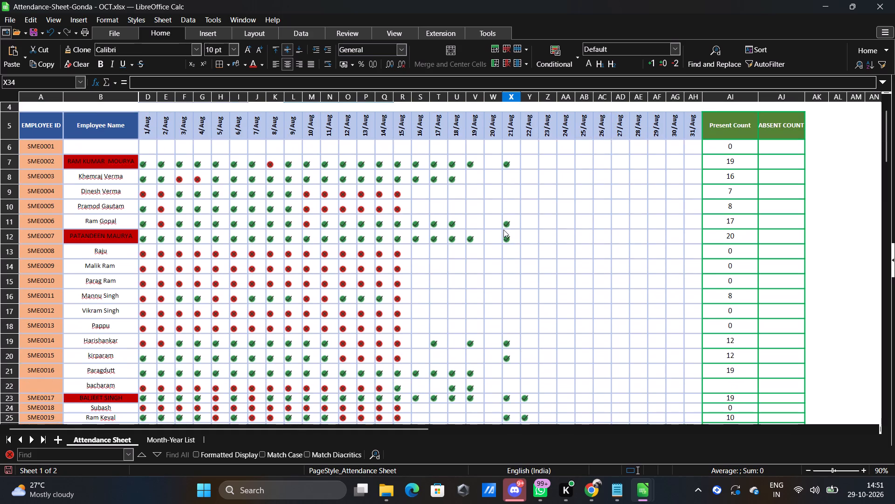
left_click(530, 235)
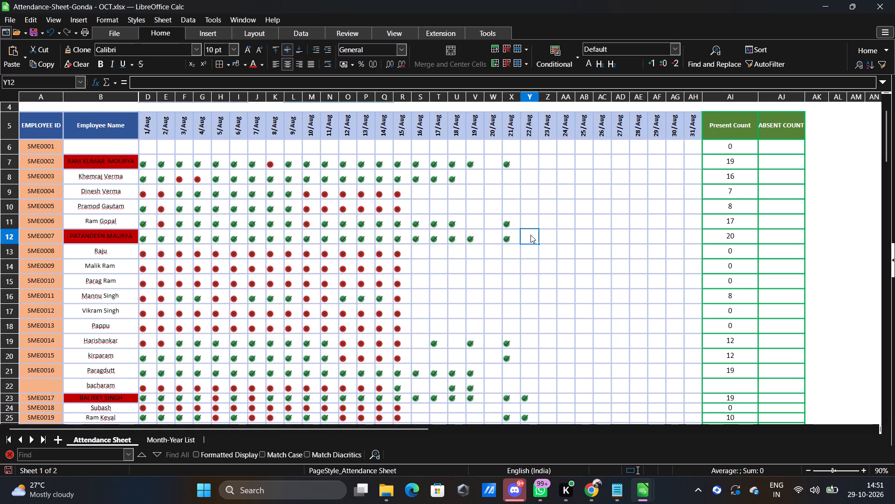
key("1")
key("Down")
key("Up")
key("Up")
key("Up")
key("Up")
key("Up")
key("Up")
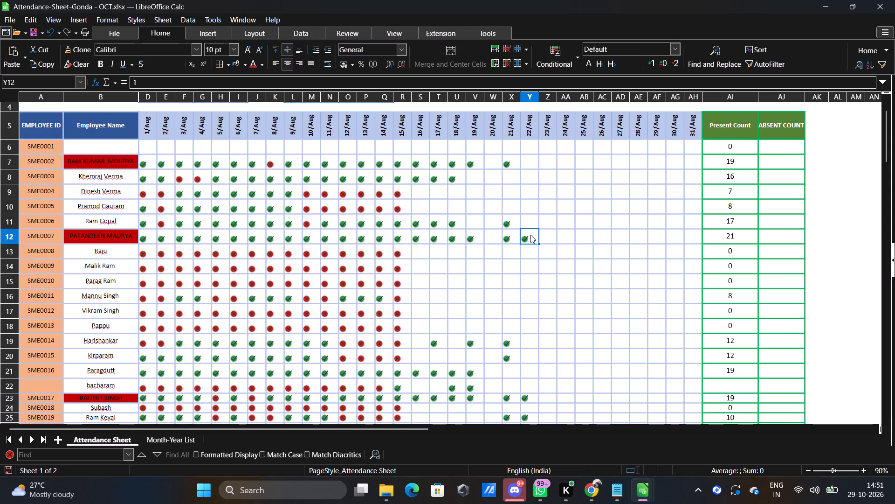
key("1")
key("Down")
key("Down")
key("Down")
key("Down")
key("Down")
key("Down")
key("Down")
key("Down")
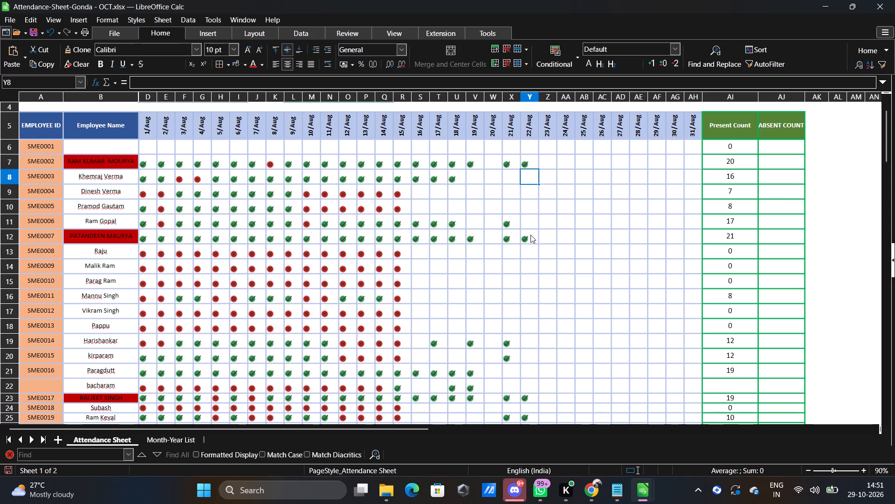
key("Down")
key("Down")
key("Down")
key("Down")
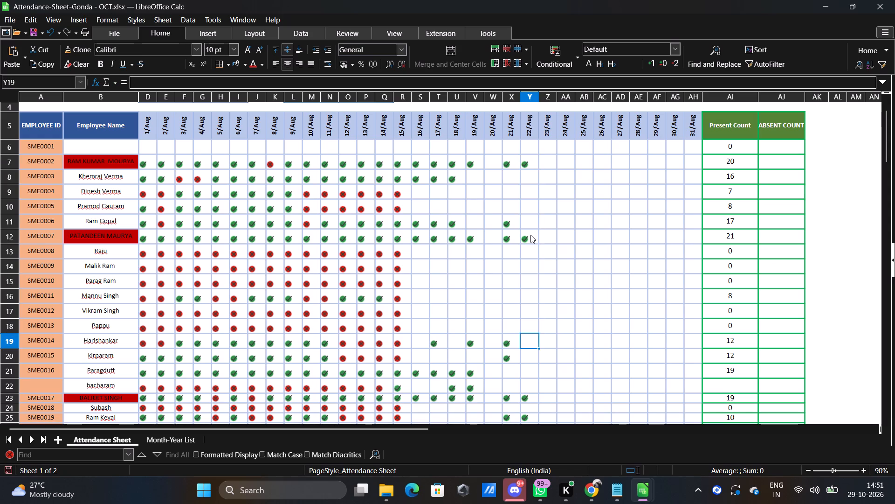
key("1")
key("Down")
key("1")
key("Down")
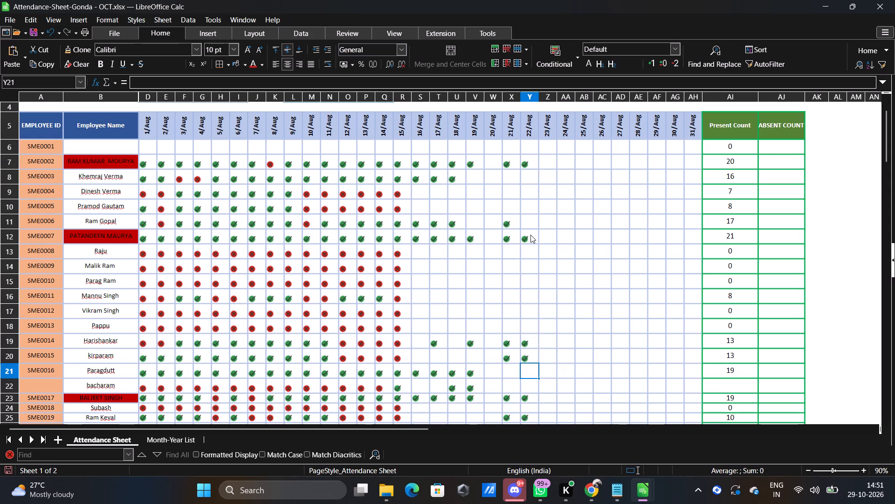
key("1")
key("Down")
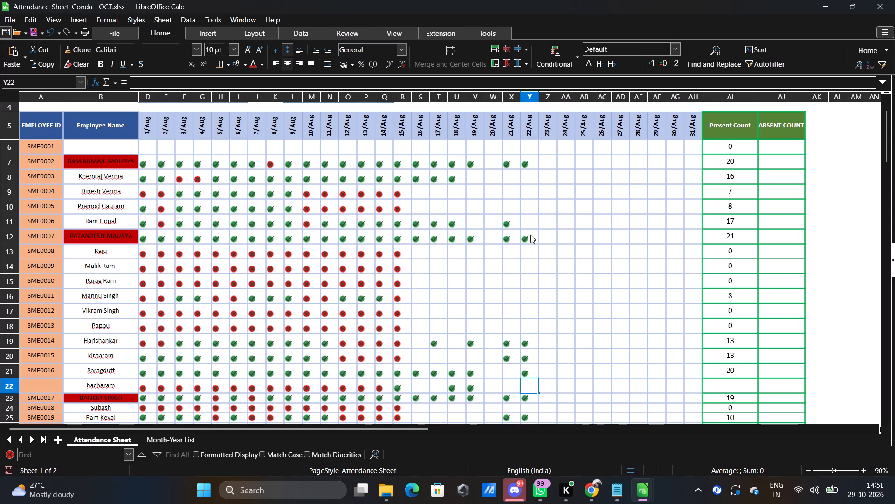
key("Up")
key("Up")
key("Up")
key("Up")
key("Up")
key("Up")
key("Up")
key("Down")
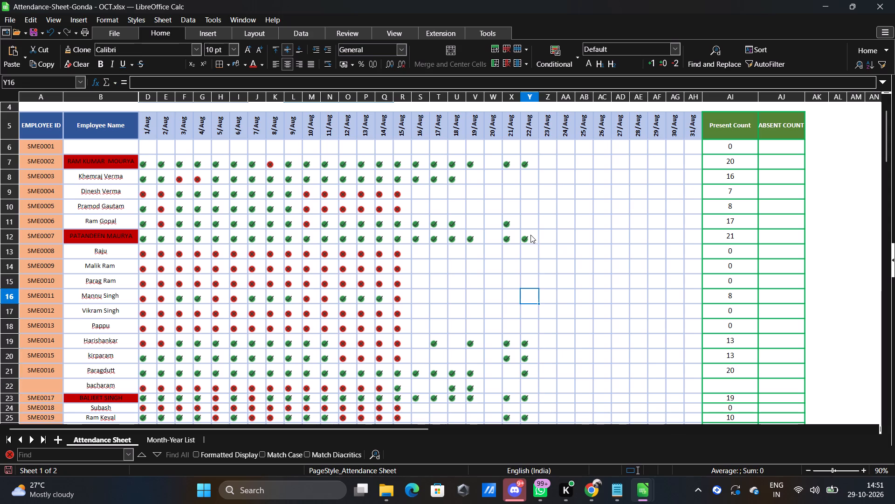
key("1")
key("Down")
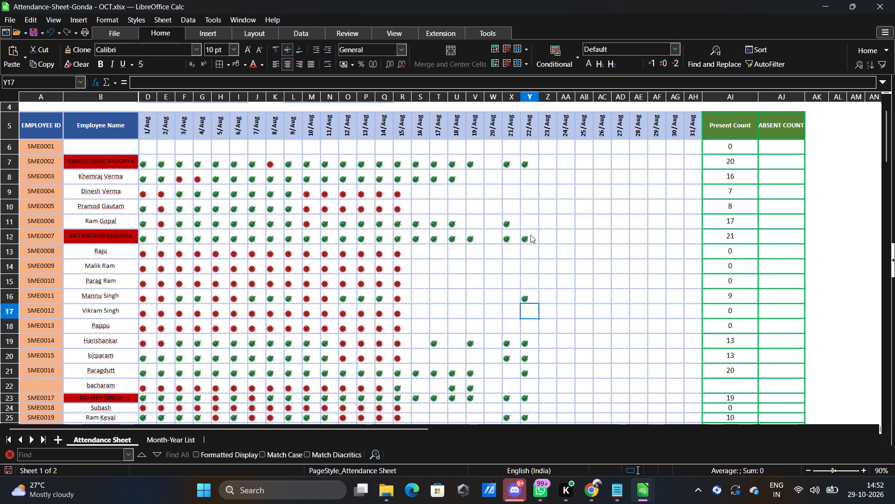
key("Down")
key("Down")
key("Down")
key("Down")
key("Down")
key("Down")
key("Down")
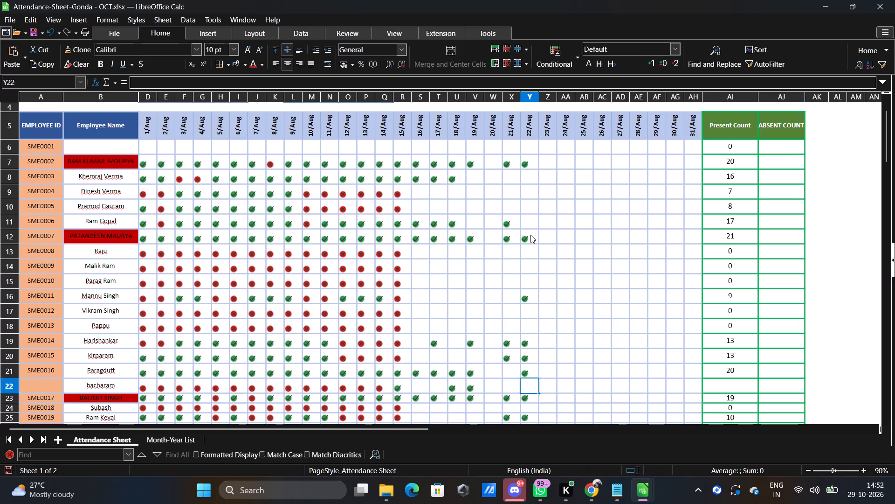
key("Up")
key("1")
key("Down")
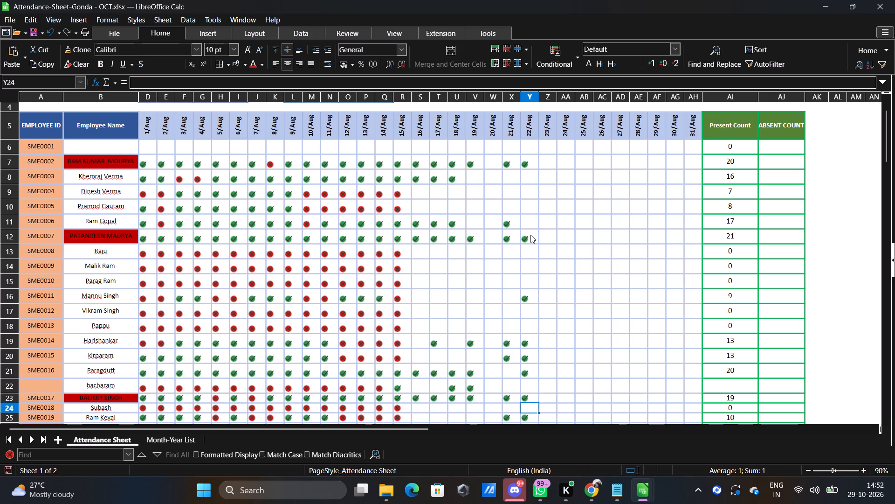
scroll(530, 235, "down", 1)
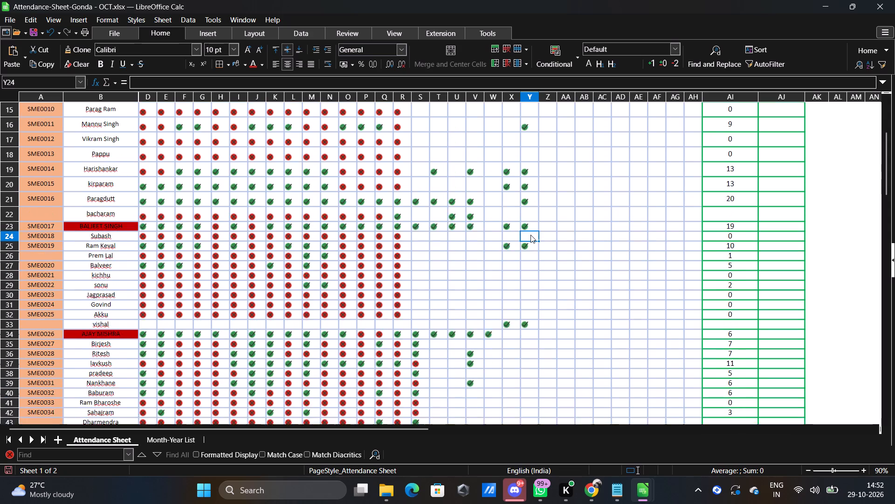
scroll(530, 235, "down", 1)
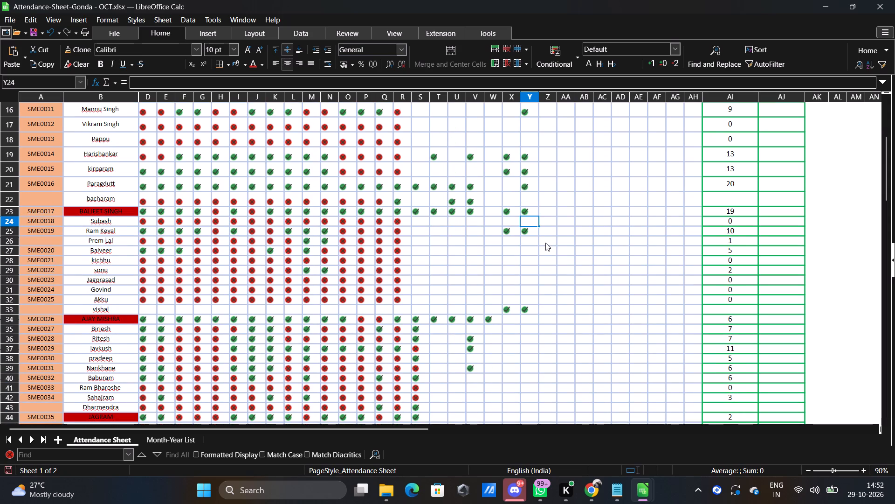
scroll(546, 241, "up", 1)
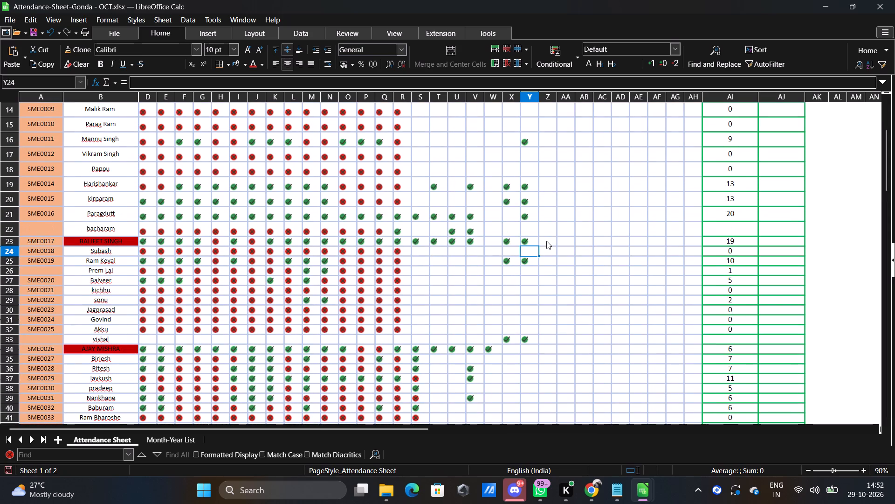
scroll(546, 241, "down", 1)
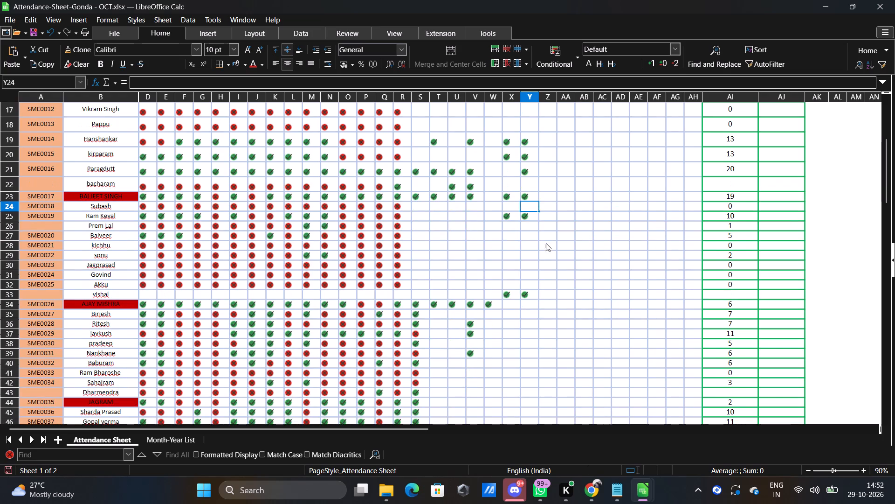
left_click(530, 302)
key("1")
key("Down")
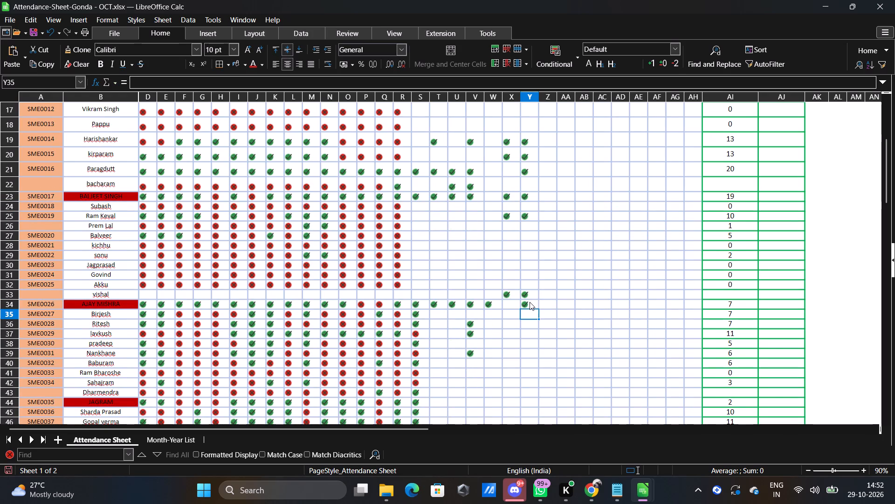
key("Down")
key("Down")
key("Down")
key("Down")
key("Down")
key("Down")
key("Down")
key("Down")
key("Down")
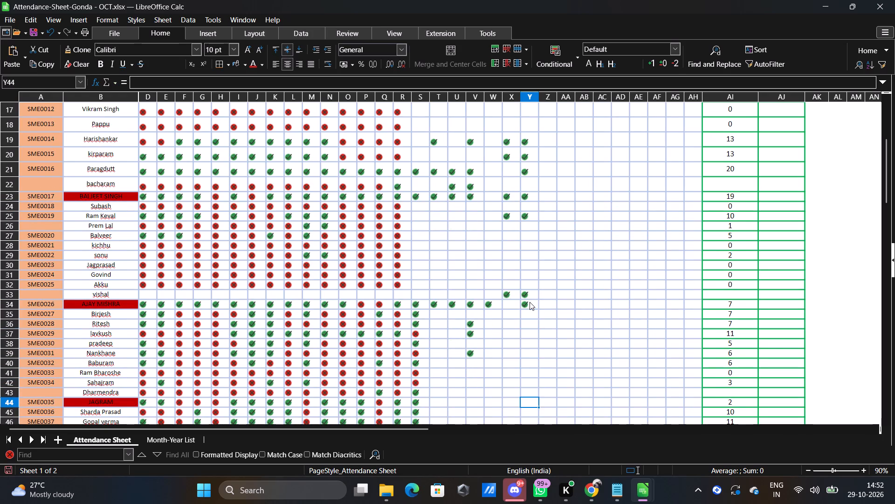
key("1")
key("Down")
key("1")
key("Down")
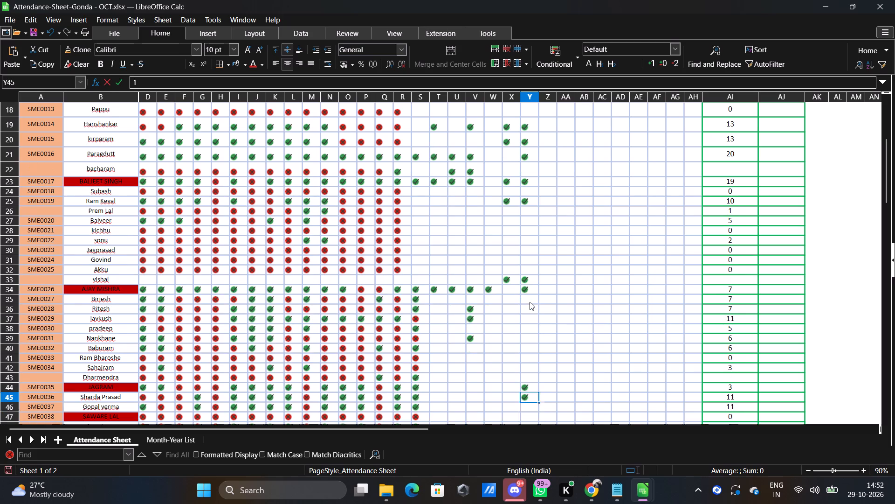
In the 23/Aug column, enter 1 for SME0017 in row 23, SME0019 in row 25 and vishal in row 33, leaving the rows between blank.
scroll(530, 302, "up", 2)
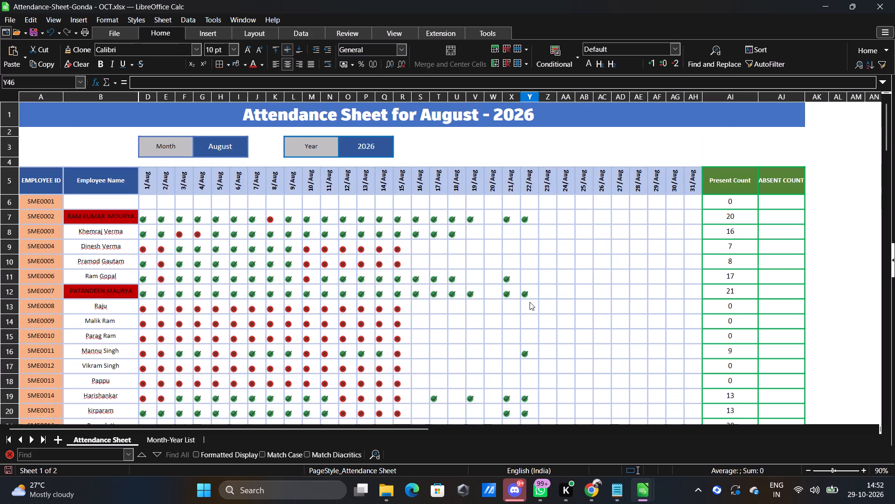
left_click(549, 217)
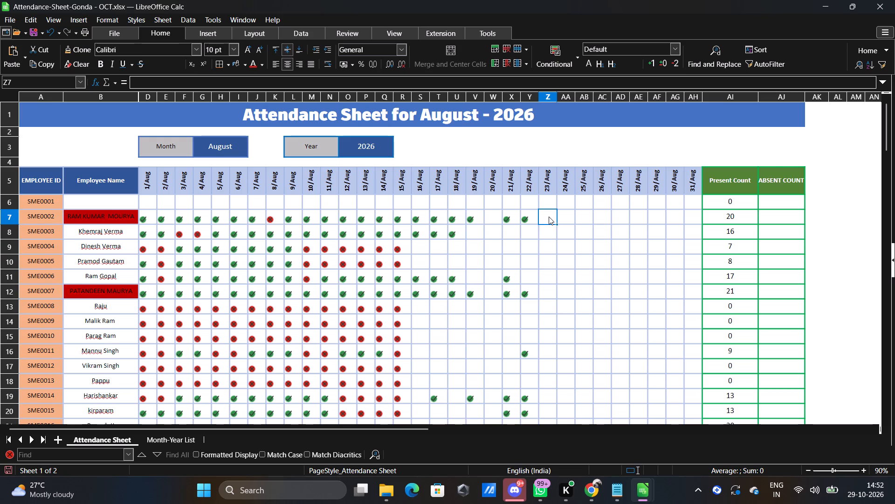
scroll(549, 217, "down", 2)
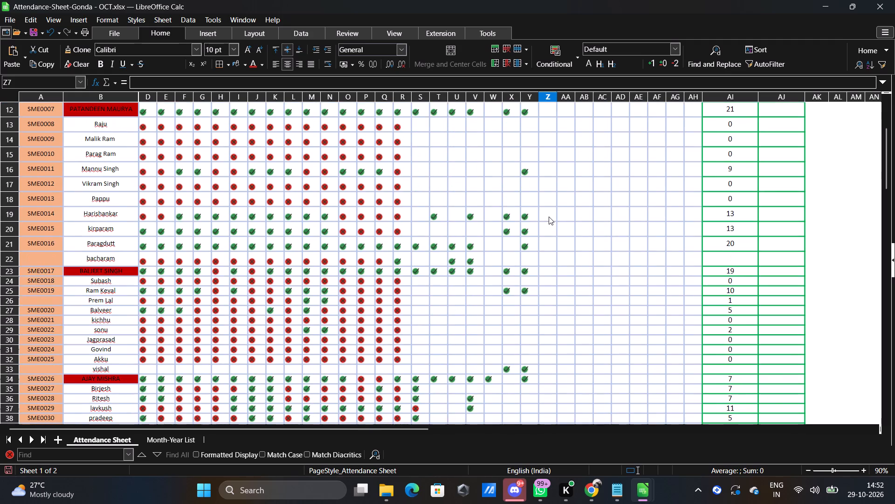
scroll(549, 217, "down", 1)
left_click(544, 272)
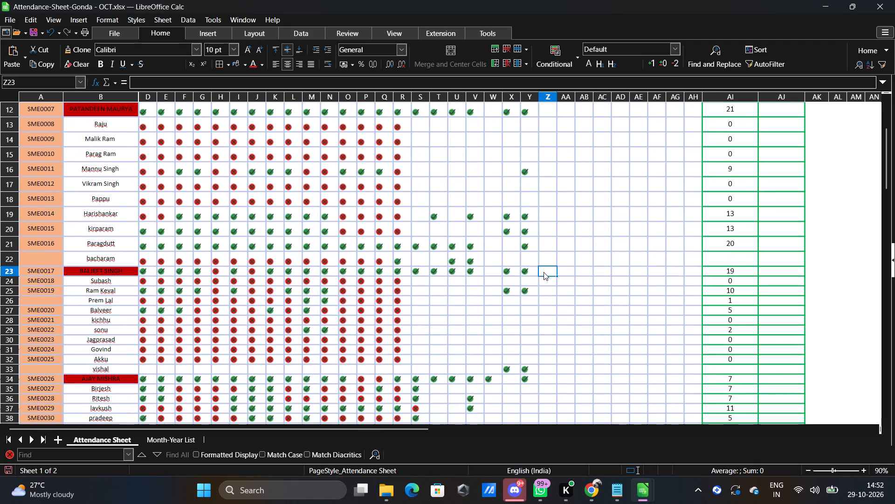
key("1")
key("Down")
key("Down")
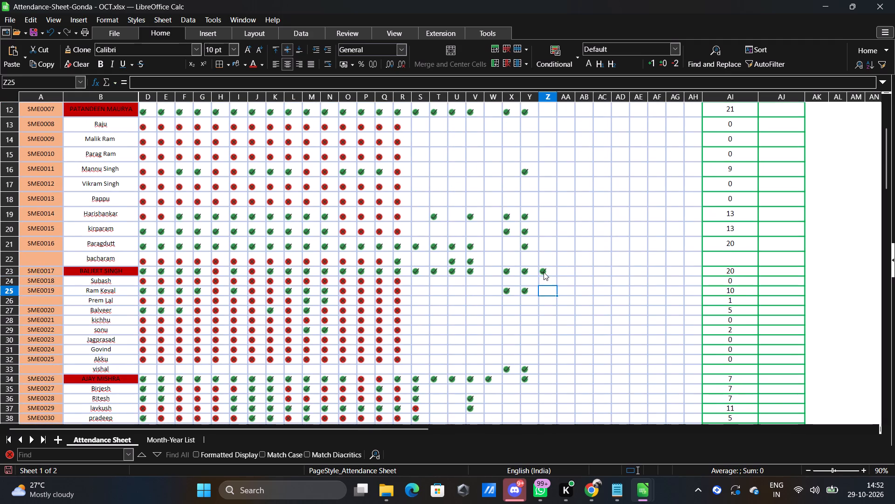
key("1")
key("Down")
key("Down")
key("Down")
key("Down")
key("Down")
key("Down")
key("Down")
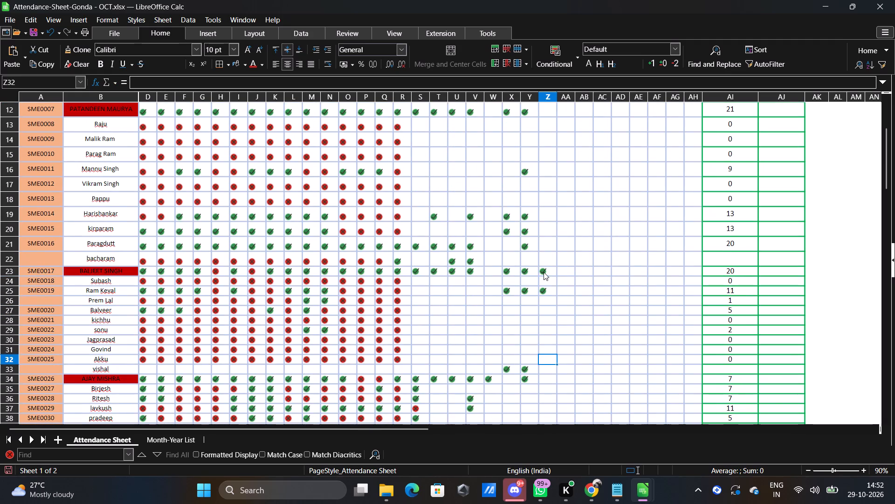
key("Down")
key("1")
key("Down")
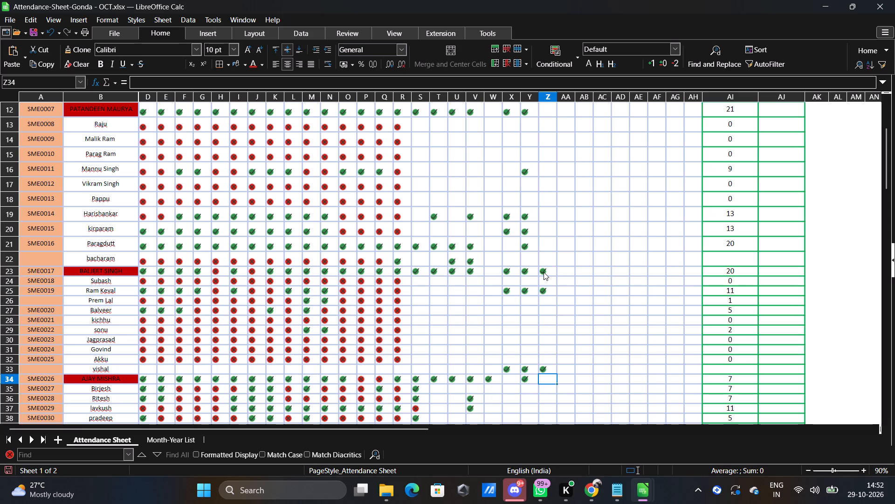
scroll(544, 272, "up", 2)
scroll(544, 272, "down", 1)
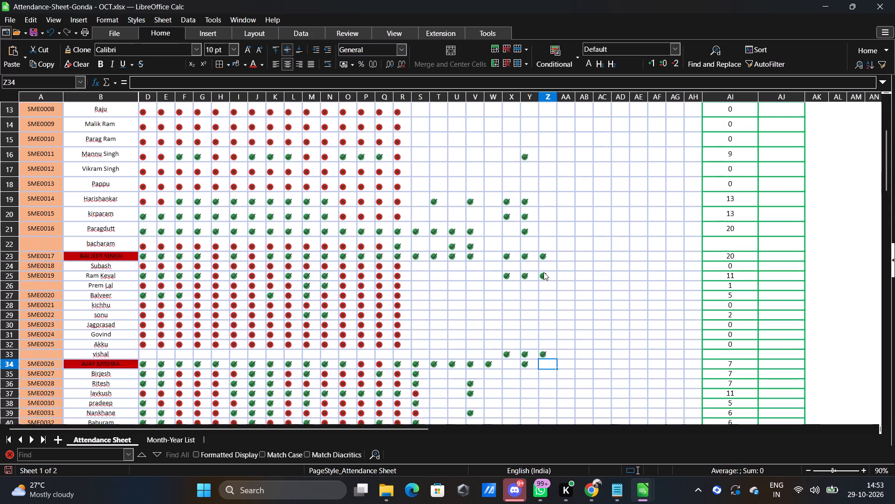
scroll(544, 272, "down", 1)
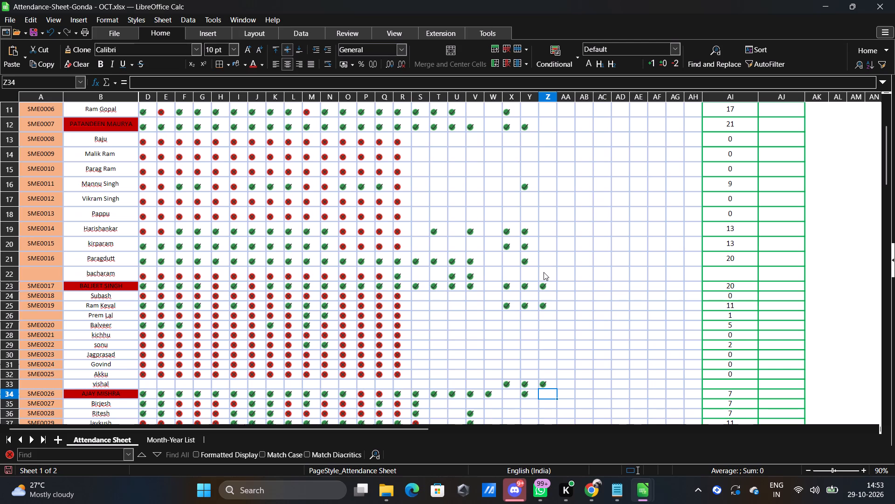
scroll(544, 272, "down", 1)
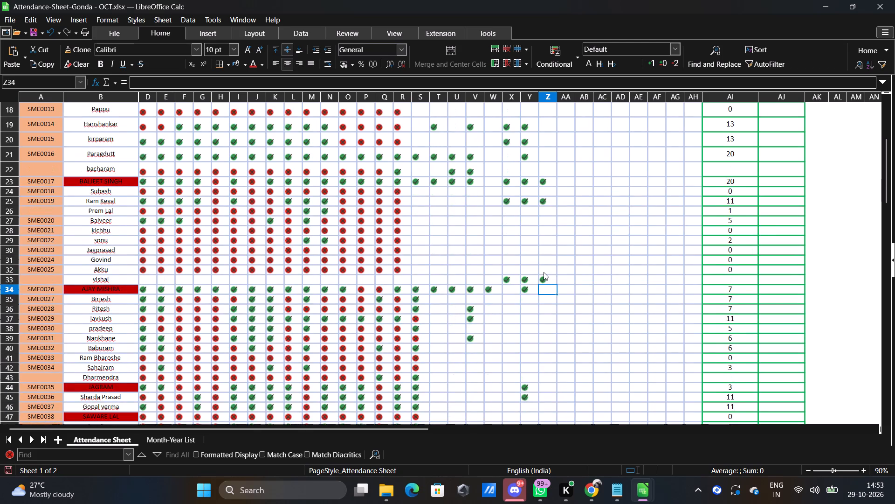
left_click(546, 385)
key("1")
key("Down")
key("1")
key("Down")
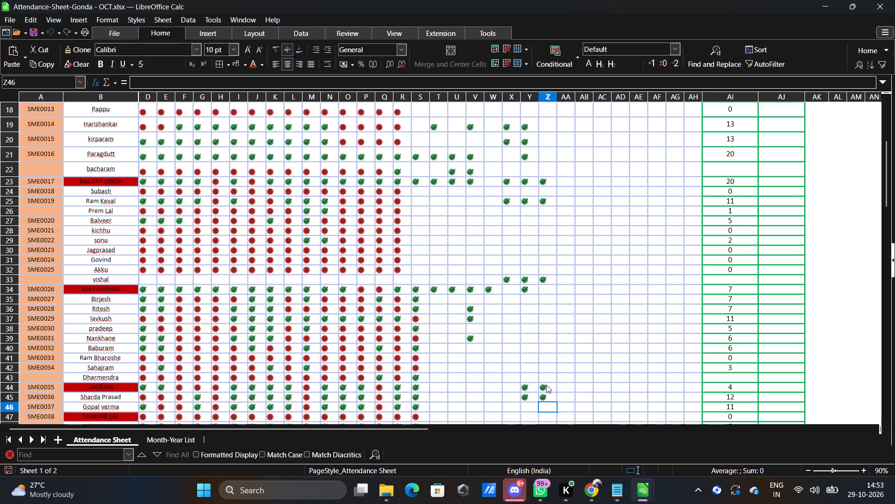
In the 23/Aug column, enter 1 for SME0028 in row 36, SME0026 in row 34 and SME0031 in row 39.
left_click(543, 315)
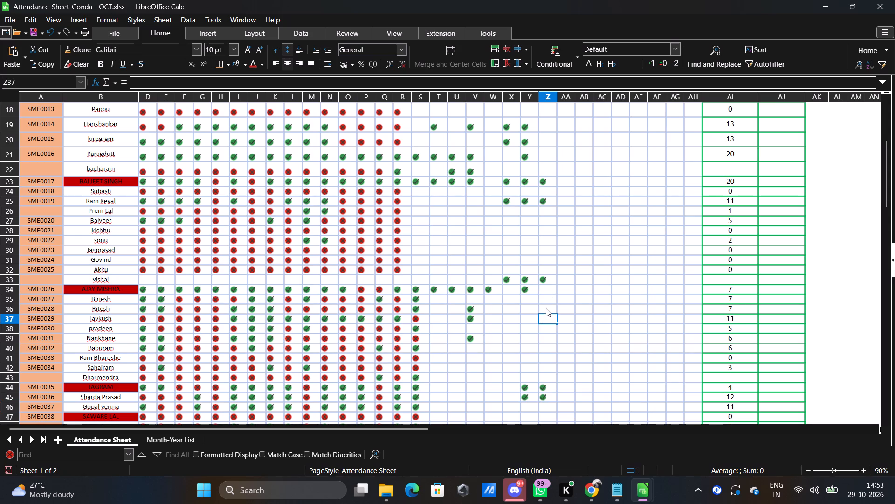
left_click(548, 300)
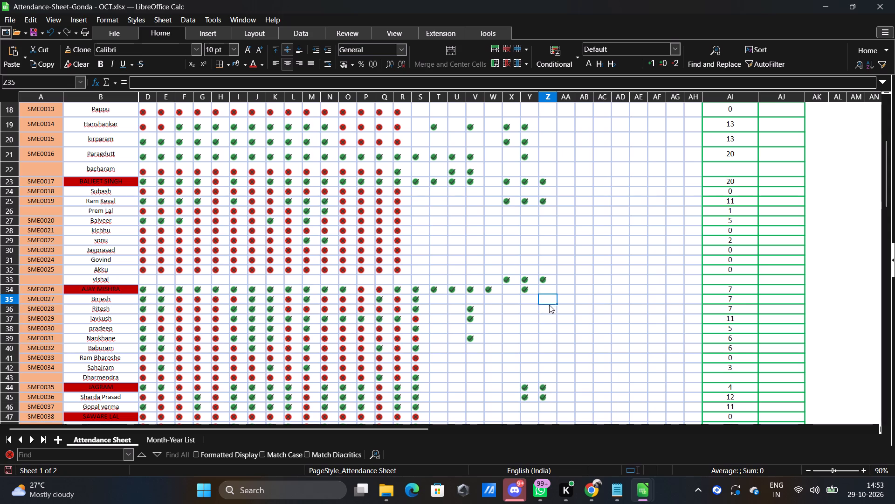
key("Down")
key("1")
key("Up")
key("Up")
key("1")
key("Down")
key("Down")
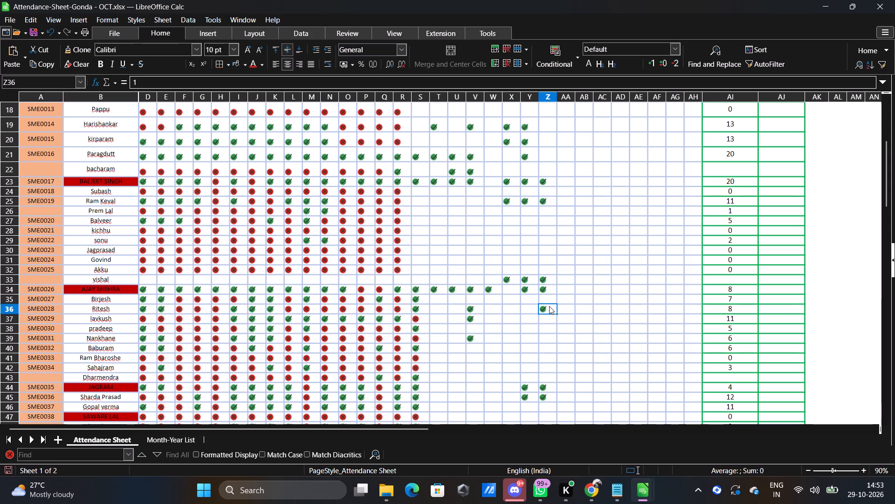
key("Down")
key("Down")
key("Down")
key("1")
key("Down")
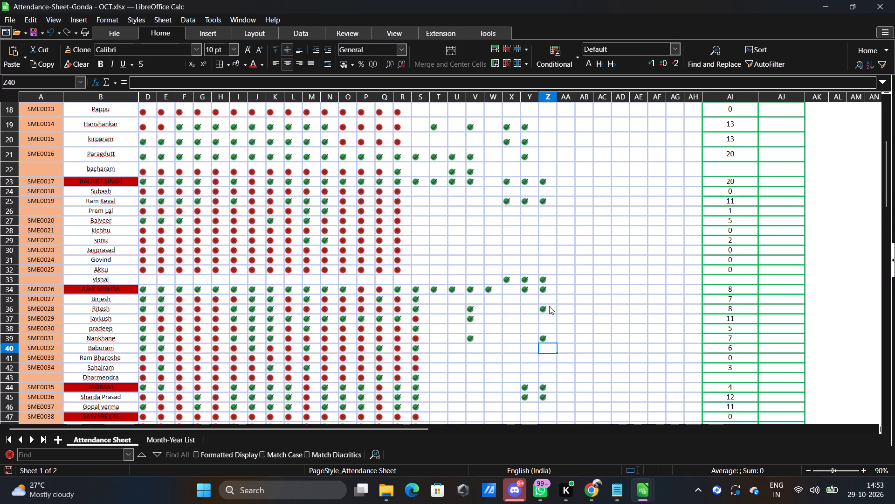
scroll(549, 306, "up", 1)
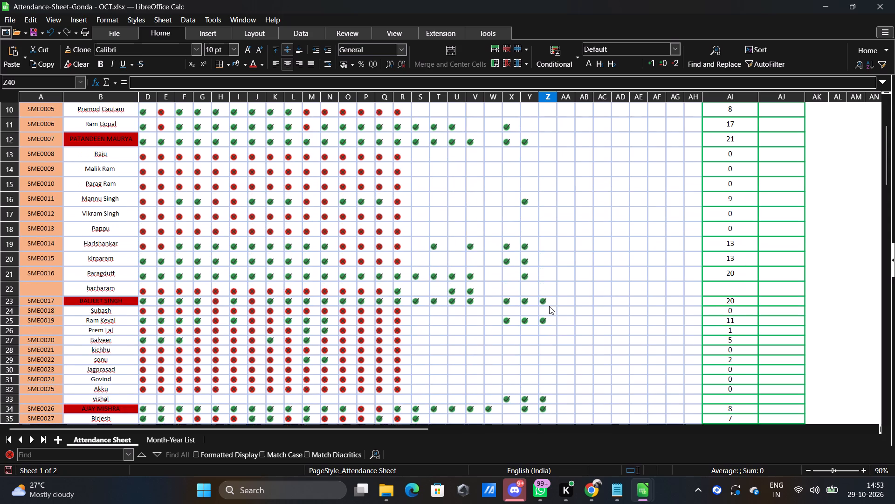
scroll(549, 306, "up", 1)
scroll(544, 201, "up", 1)
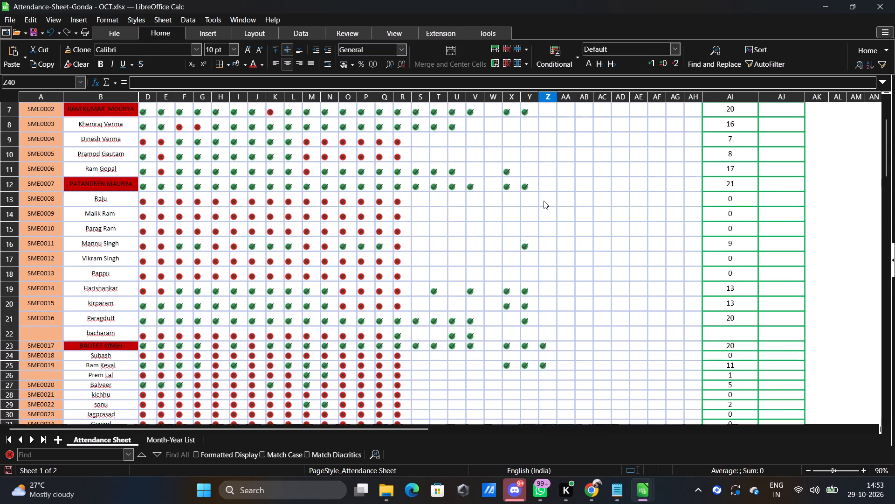
scroll(544, 201, "up", 1)
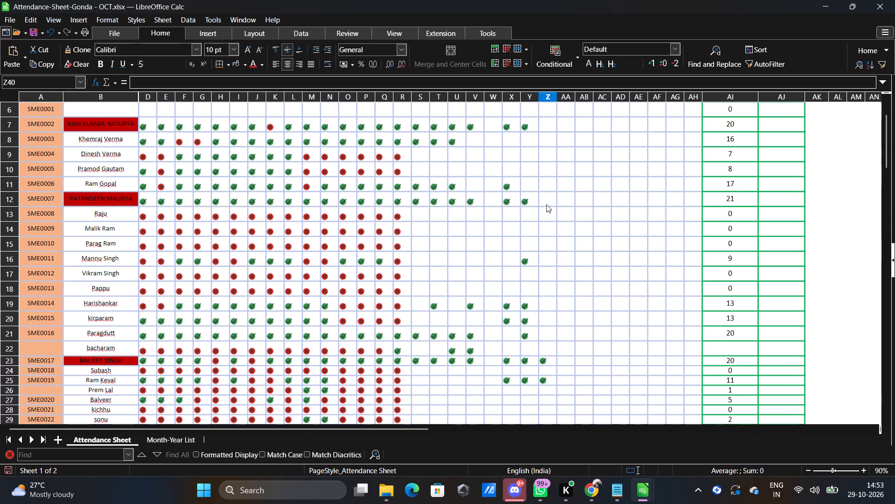
left_click(546, 204)
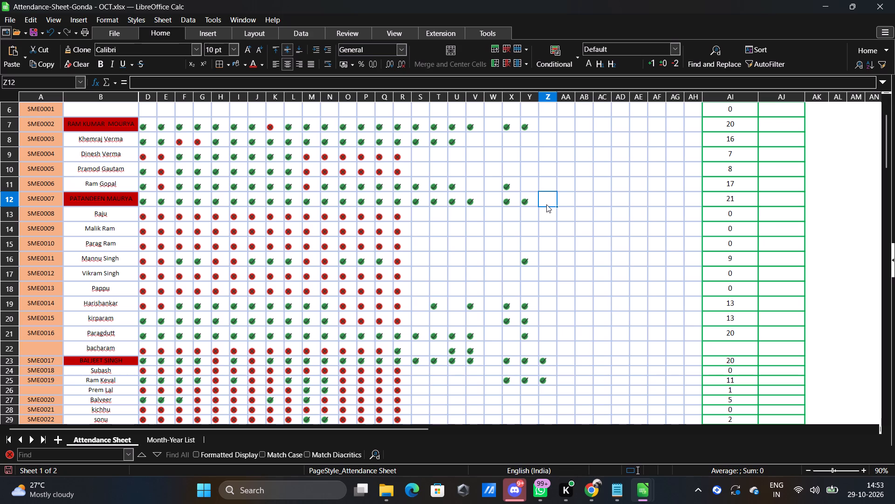
scroll(546, 204, "up", 1)
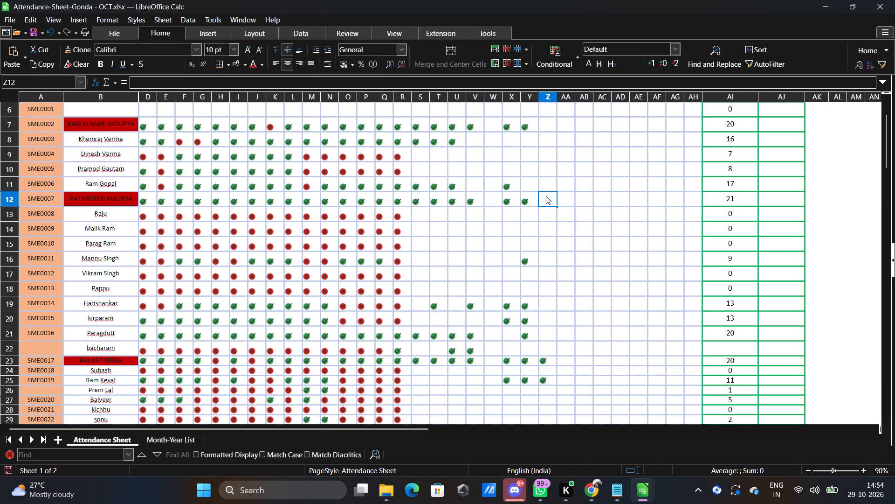
key("1")
key("Down")
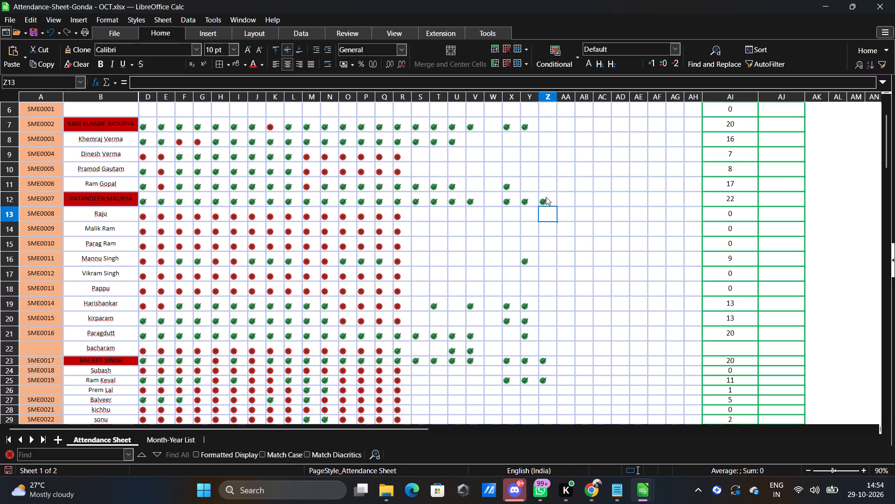
key("Down")
key("Down")
key("Down")
key("Down")
key("Down")
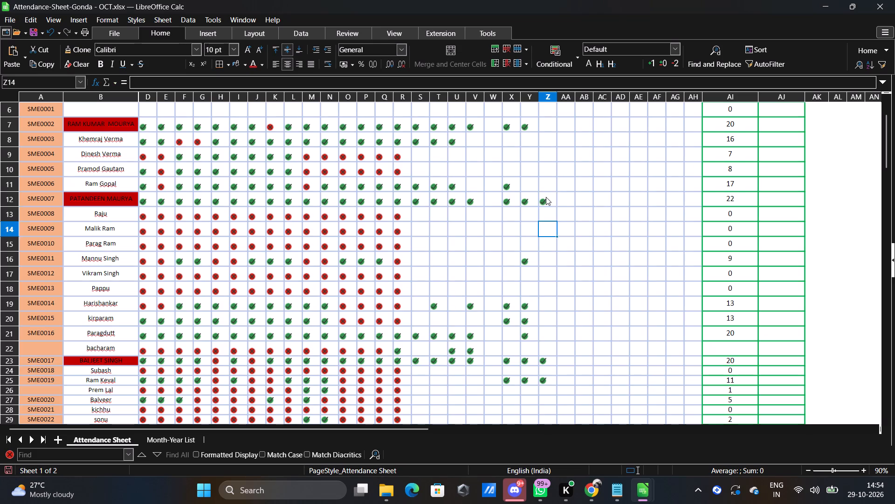
key("Down")
key("Down")
key("Down")
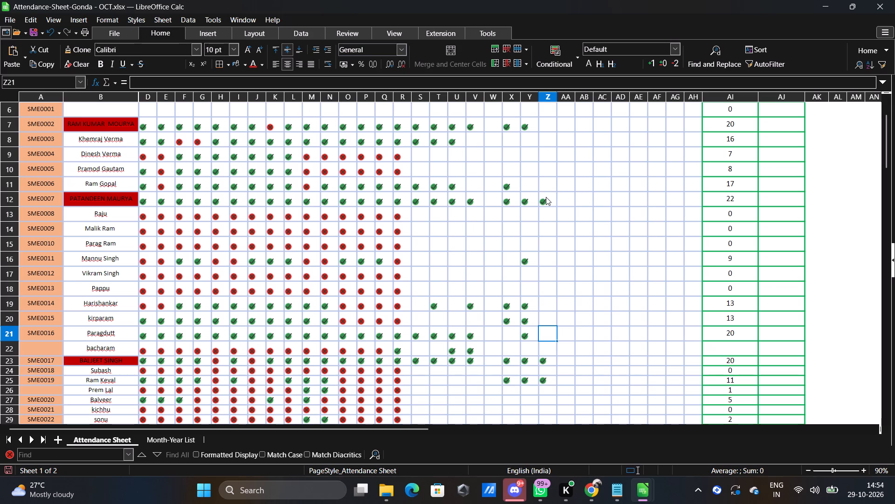
key("1")
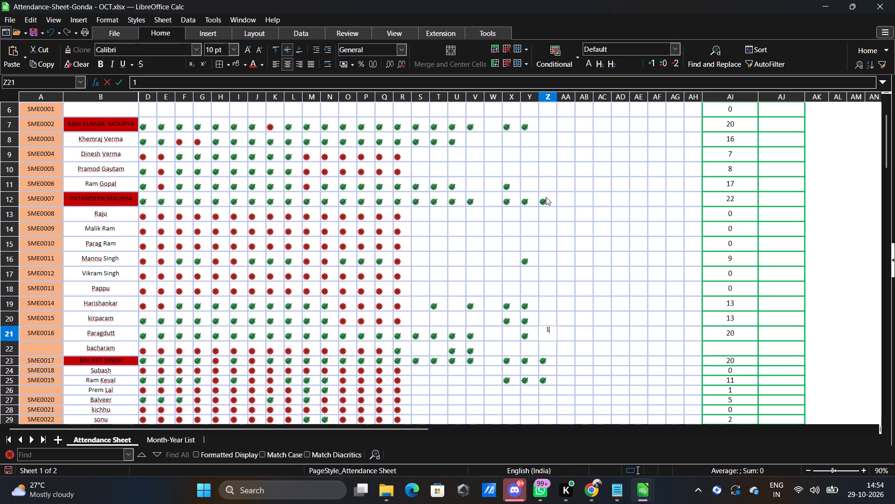
key("Down")
key("1")
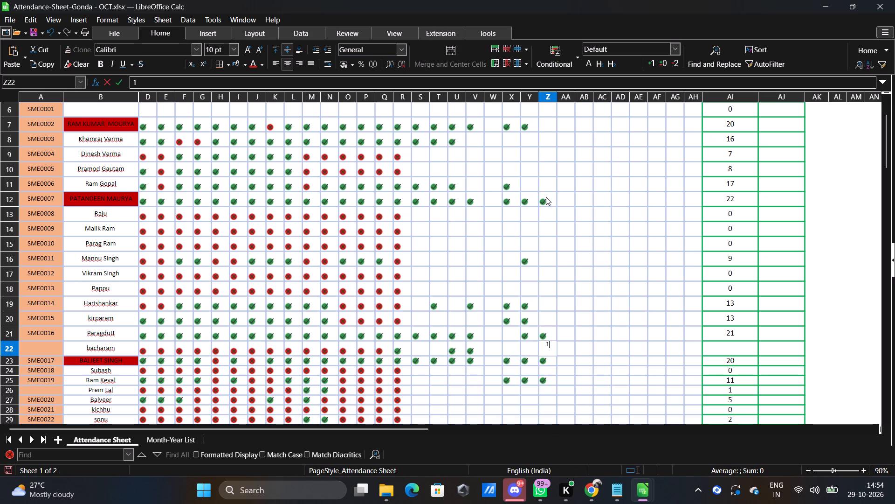
key("Up")
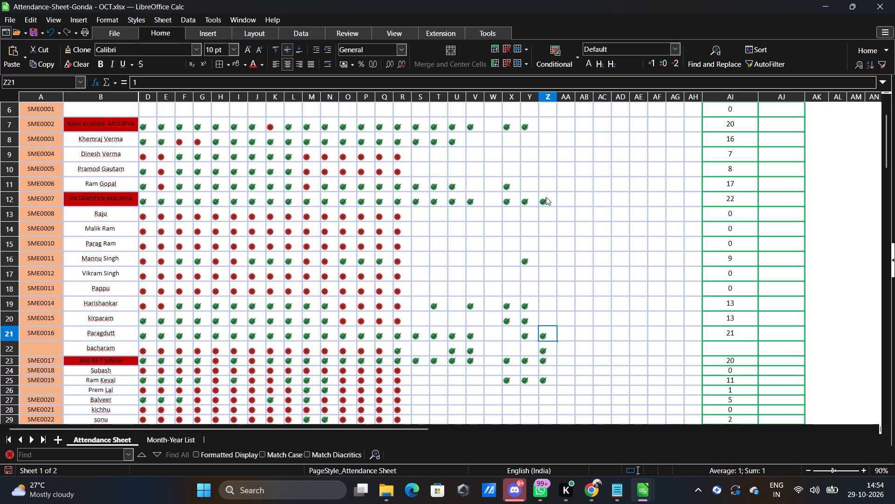
key("Up")
key("Up")
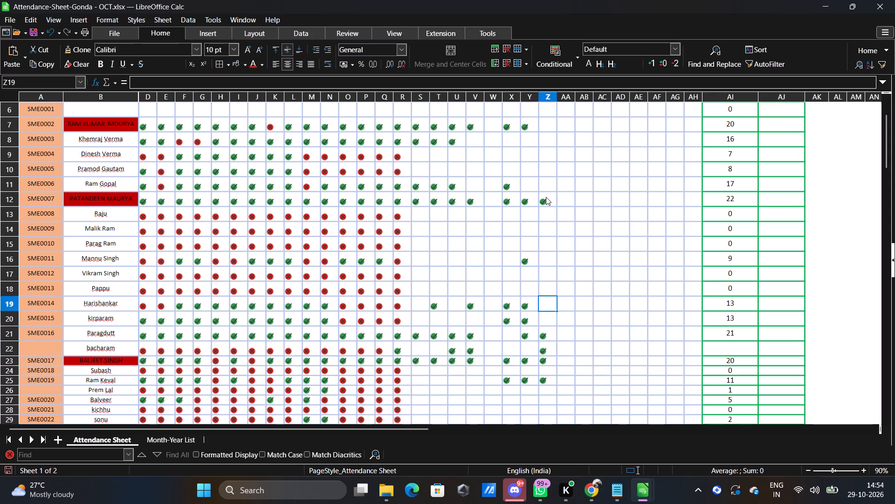
key("Down")
key("1")
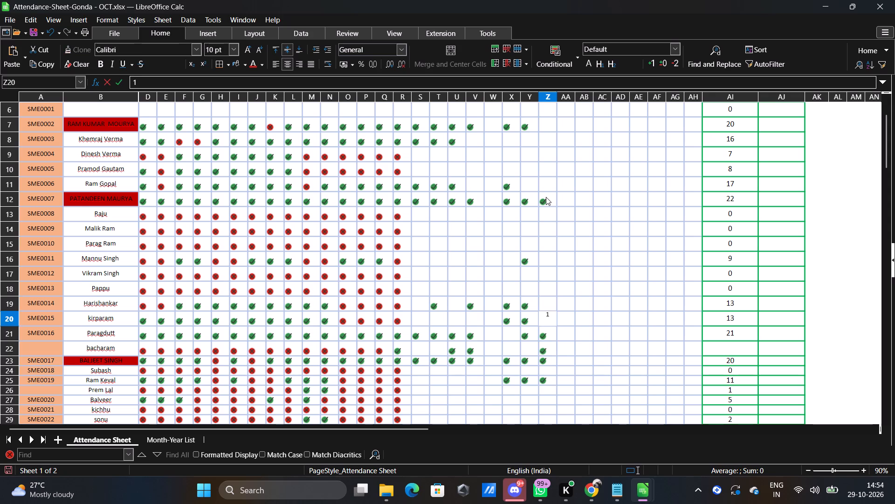
key("Up")
key("Up")
key("Up")
key("Up")
key("1")
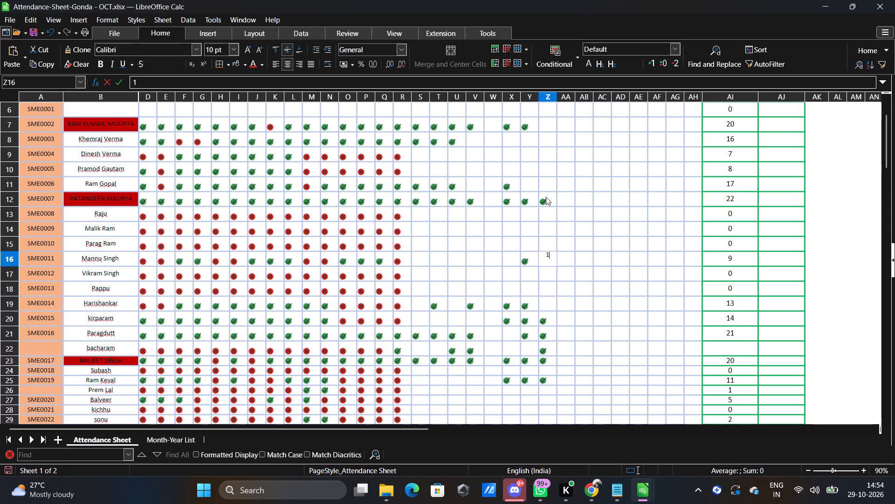
key("Up")
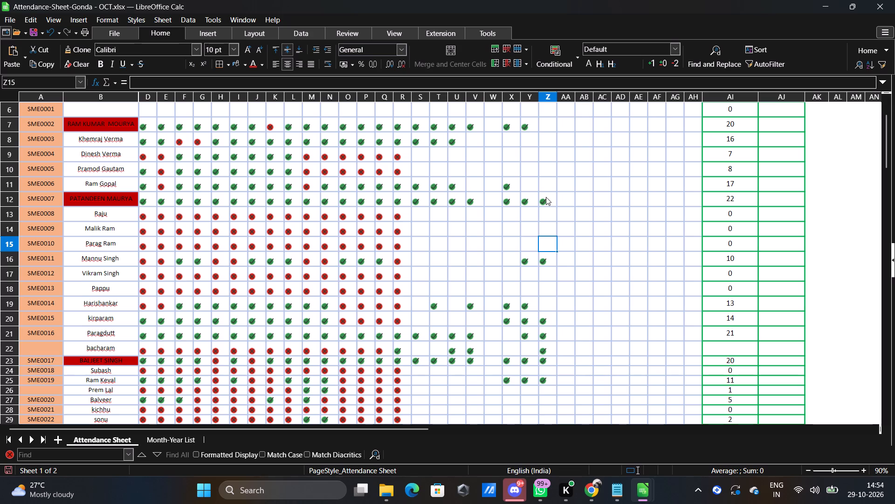
Review the 23/Aug attendance entries across the employee rows, from the date header down to row 47.
scroll(546, 197, "down", 1)
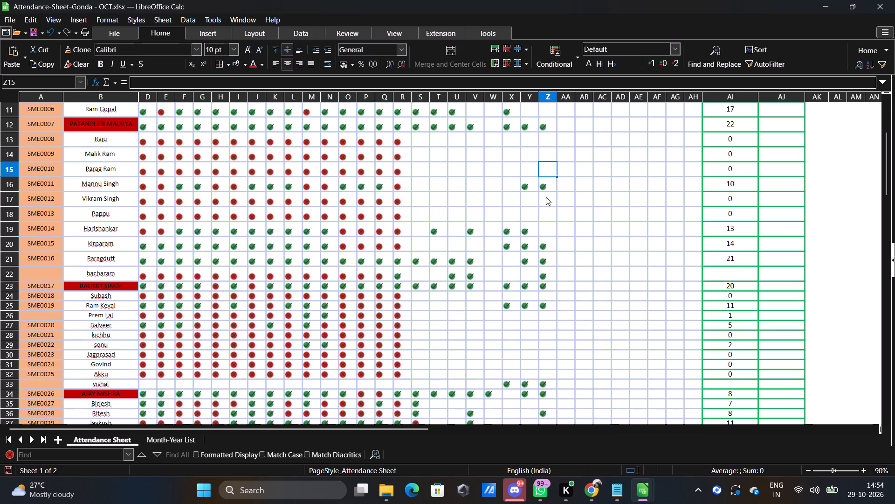
scroll(546, 197, "down", 1)
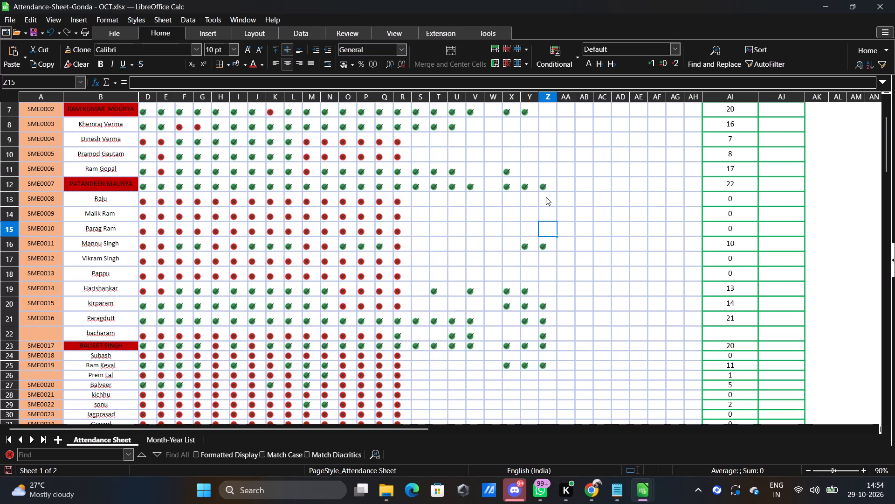
scroll(546, 197, "up", 1)
scroll(546, 197, "down", 1)
scroll(546, 197, "up", 1)
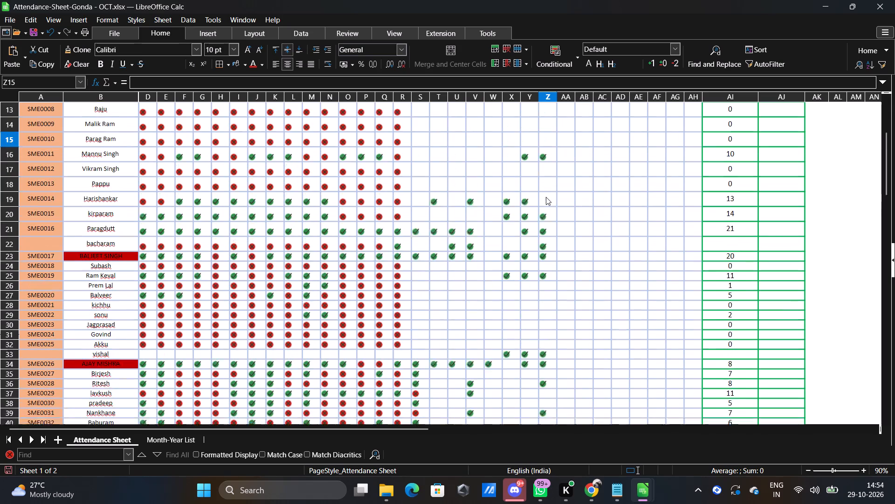
scroll(546, 197, "up", 1)
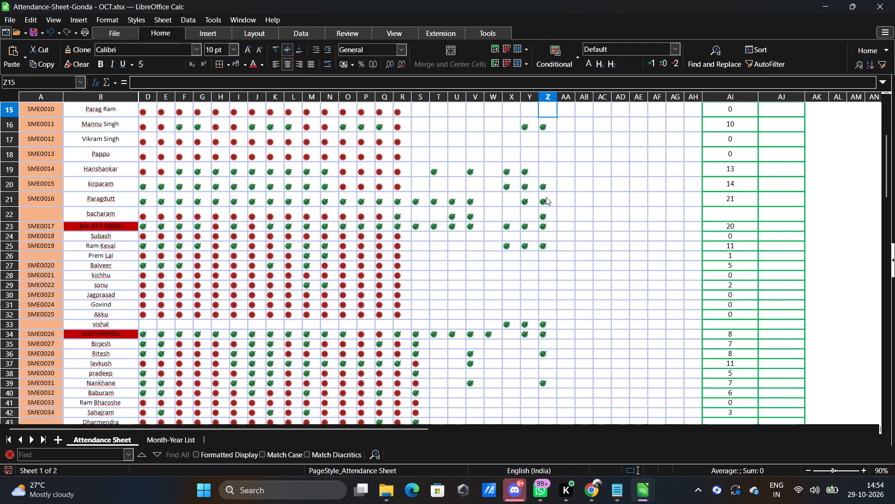
scroll(546, 197, "up", 1)
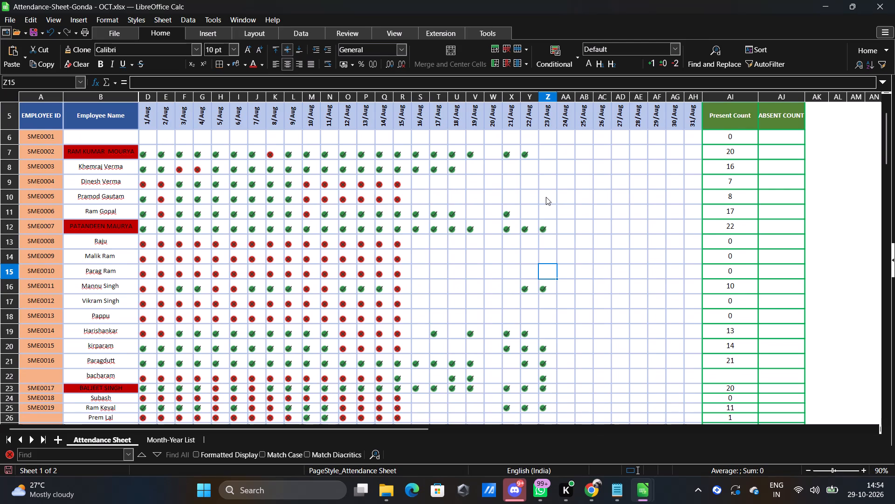
scroll(546, 197, "up", 1)
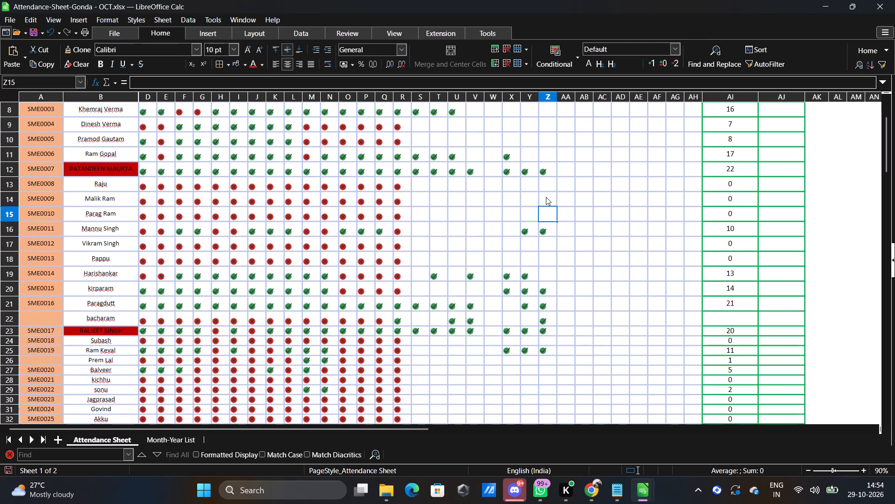
scroll(546, 197, "down", 1)
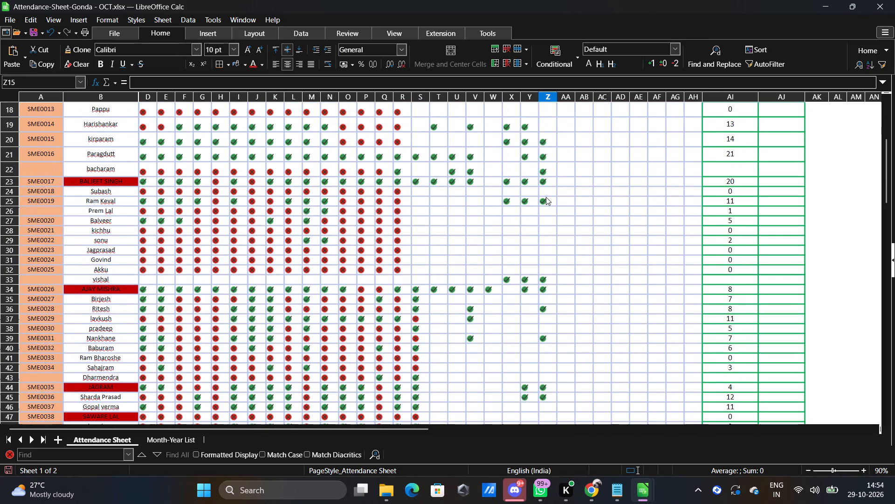
scroll(546, 197, "down", 1)
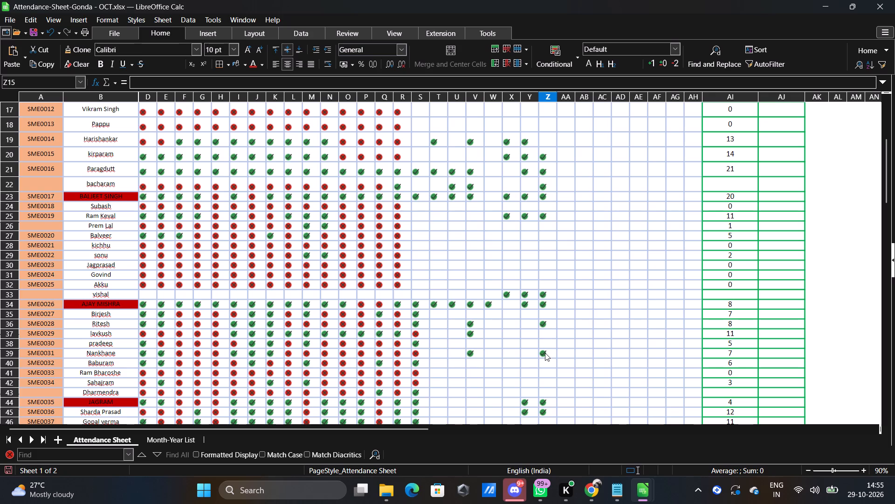
left_click(565, 197)
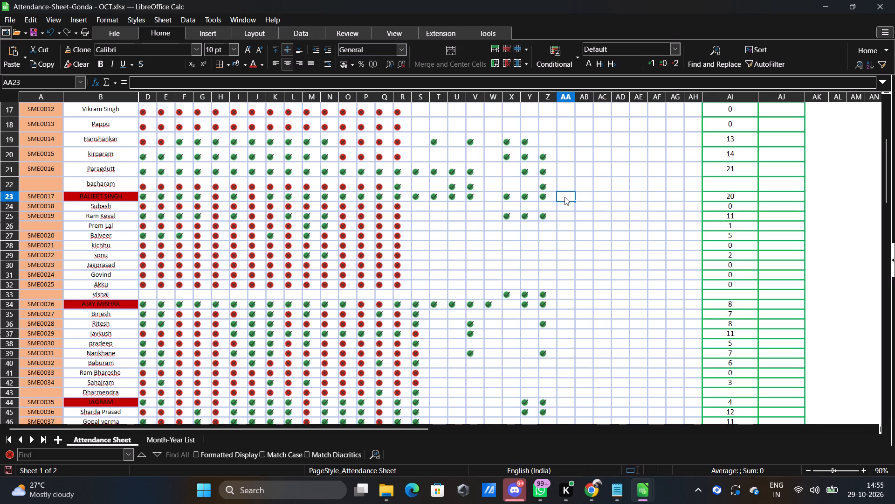
key("1")
key("Down")
key("Down")
key("1")
key("Down")
key("Down")
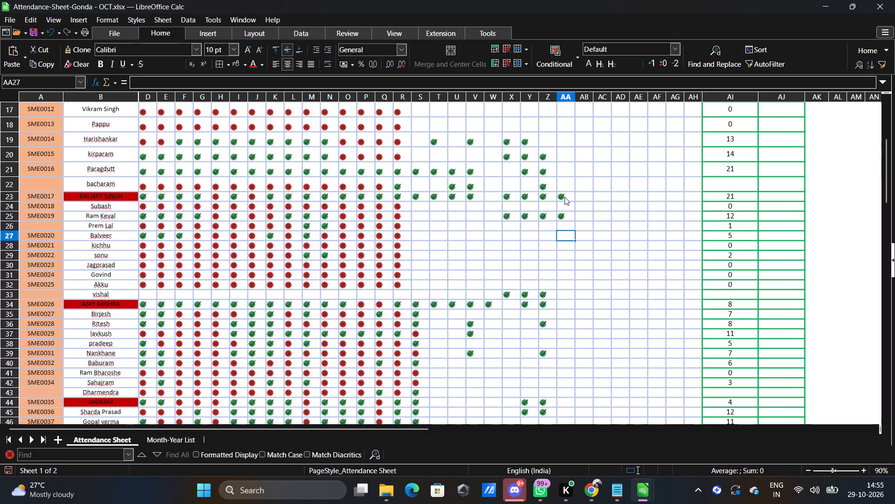
key("Down")
key("Down")
key("Down")
key("Down")
key("Down")
key("Down")
key("1")
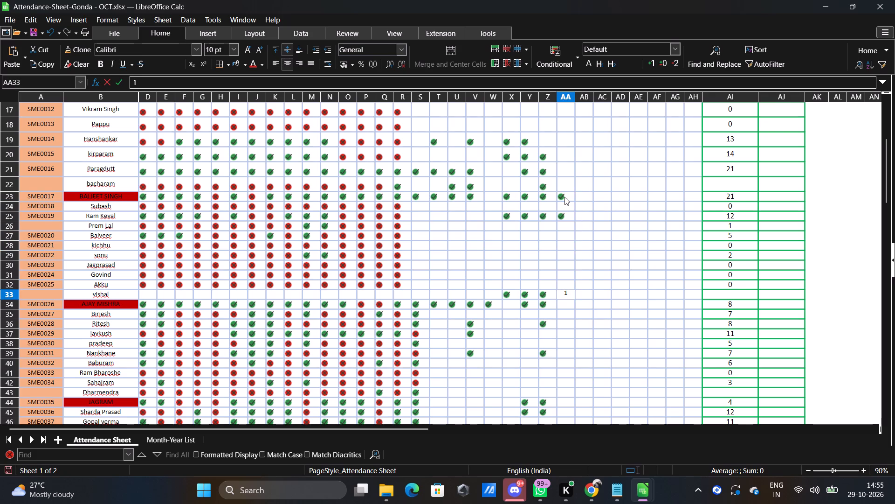
key("Up")
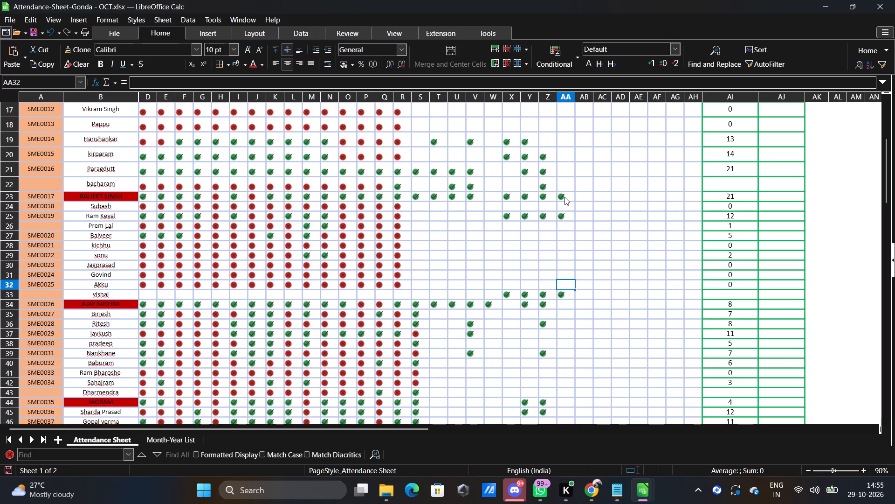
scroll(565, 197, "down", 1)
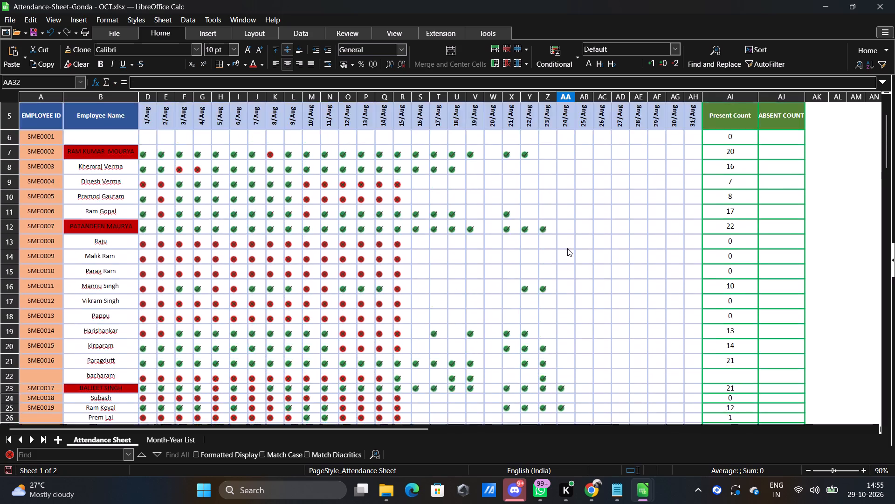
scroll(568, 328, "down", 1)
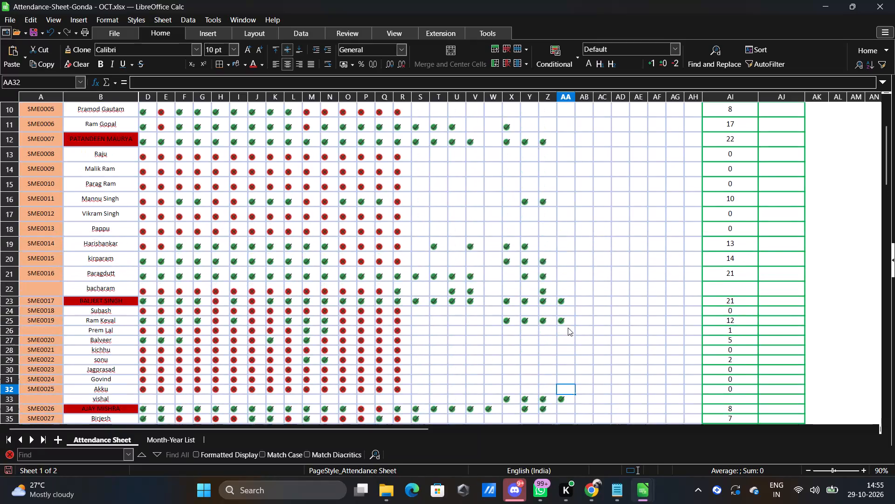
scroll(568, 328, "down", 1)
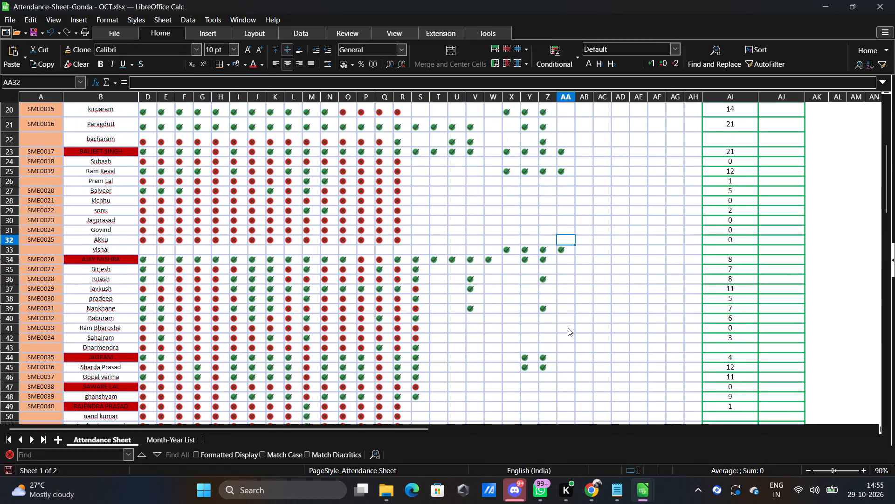
left_click(568, 351)
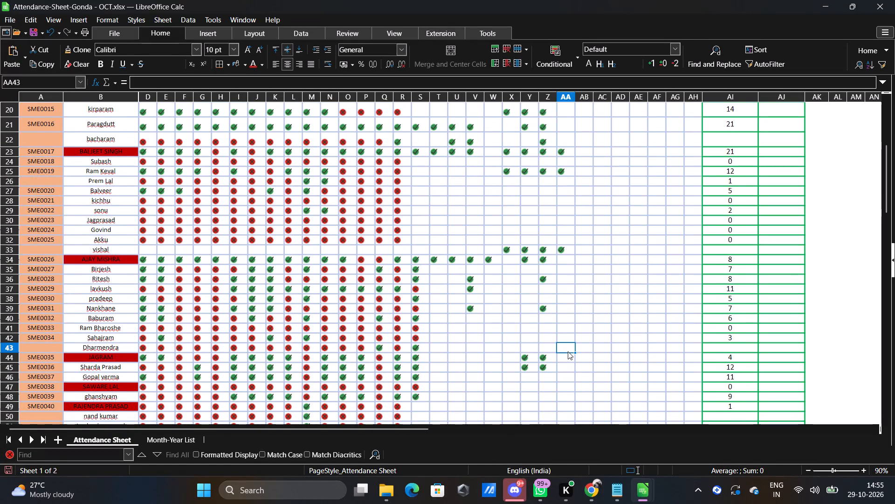
key("Down")
key("1")
key("Down")
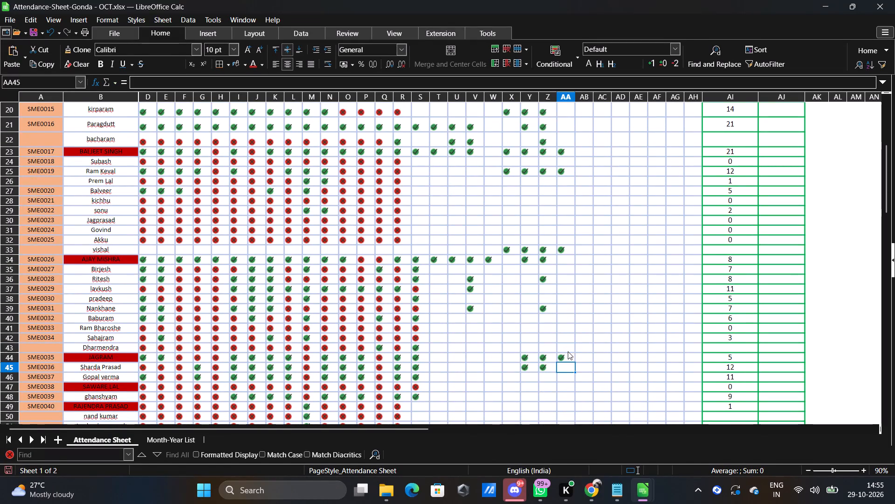
key("Down")
key("Up")
key("1")
key("Up")
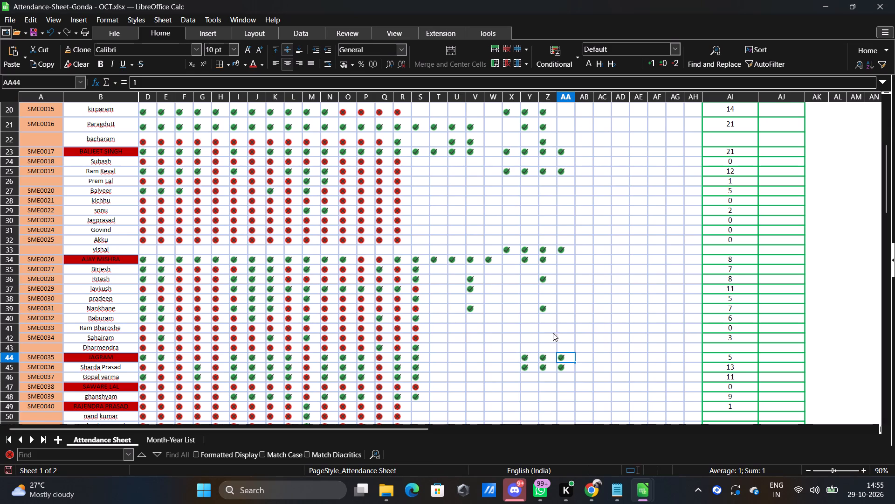
left_click(565, 260)
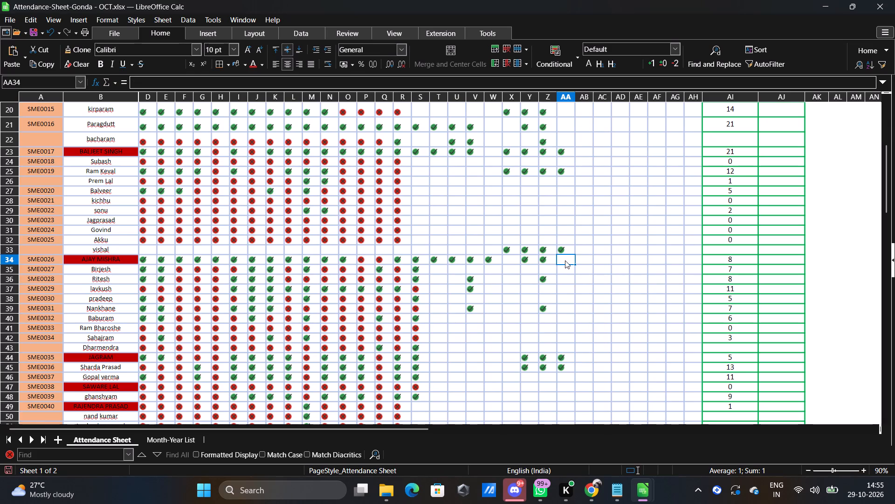
key("1")
key("Down")
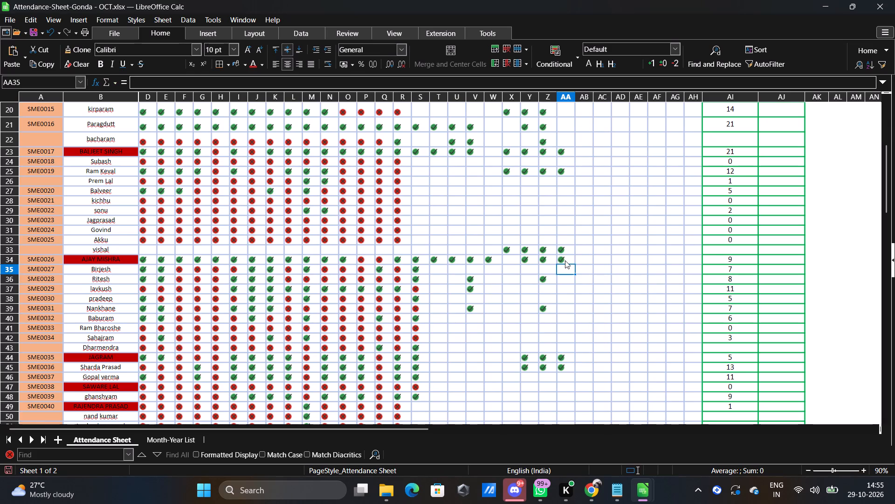
key("Down")
key("1")
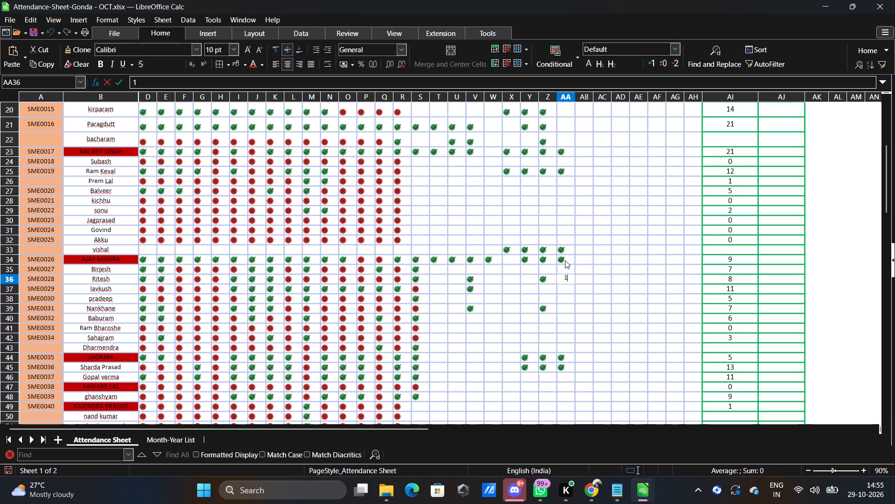
key("Down")
key("Down")
key("Down")
key("1")
key("Down")
key("Up")
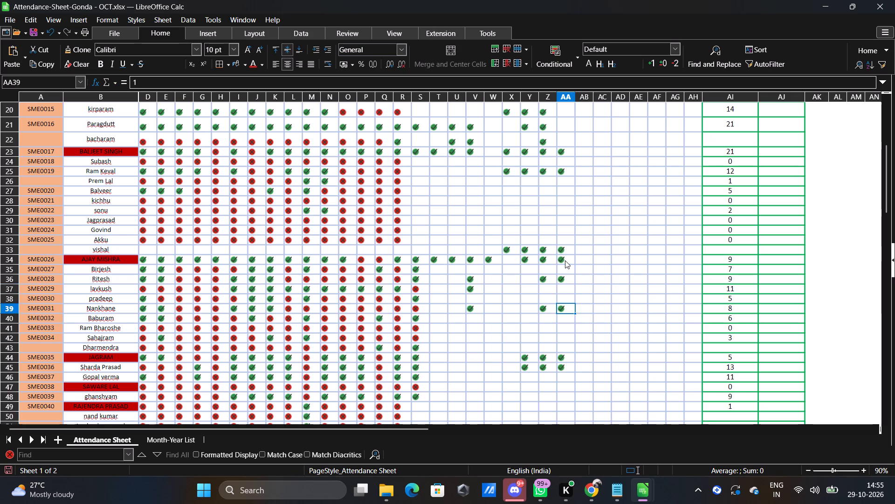
key("Down")
key("1")
key("Down")
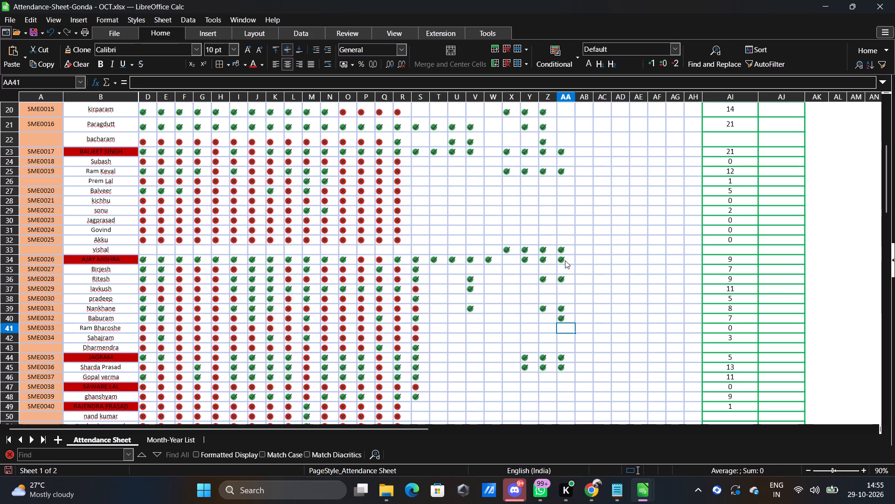
key("Down")
key("Down")
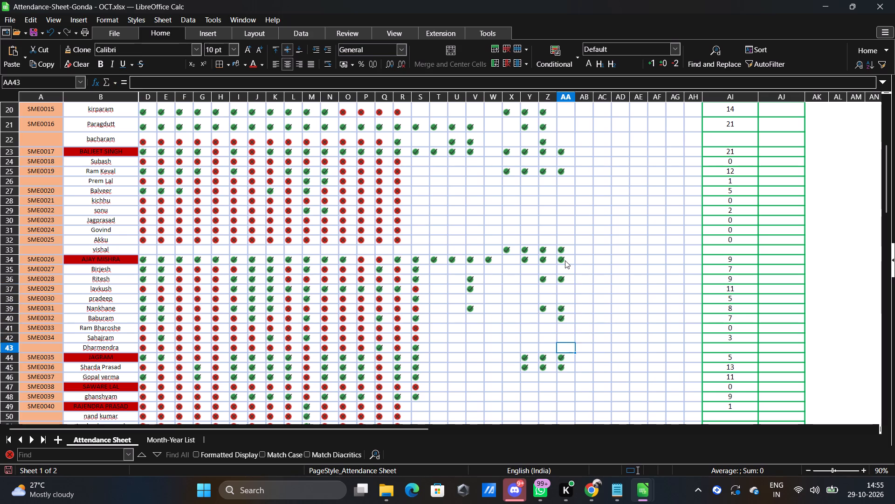
key("1")
key("Up")
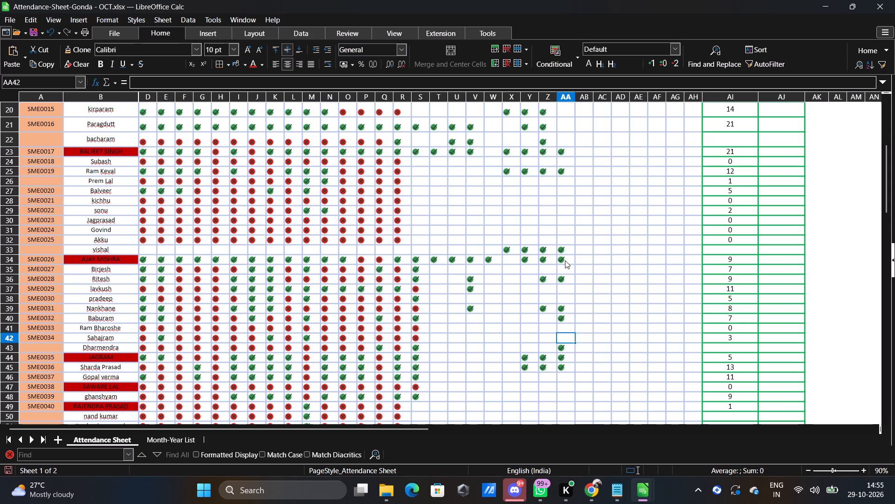
In the 24/Aug column, enter 1 for SME0029 in row 37 and SME0027 in row 35.
key("Up")
key("Up")
key("Up")
key("Up")
key("Up")
key("1")
key("Down")
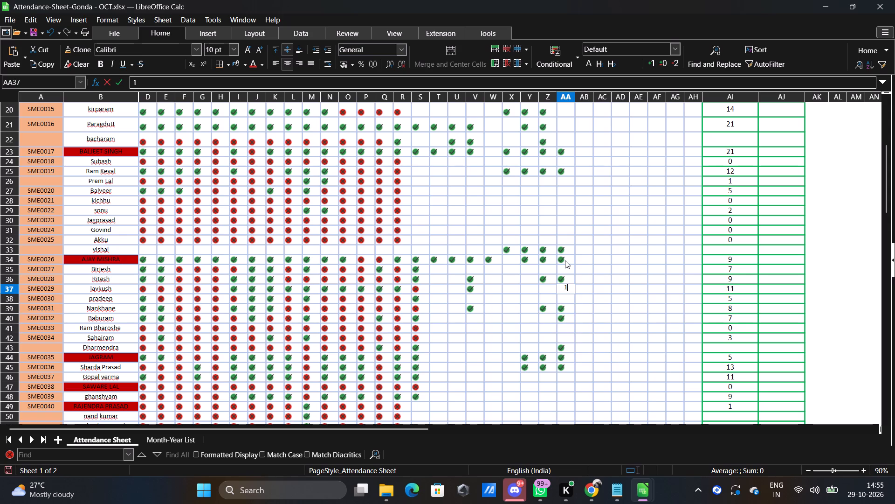
key("Up")
key("Up")
key("Up")
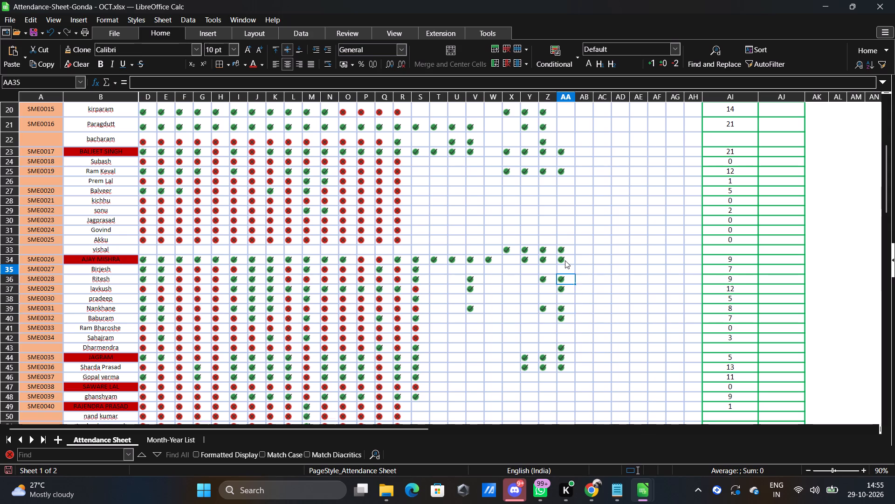
key("1")
key("Down")
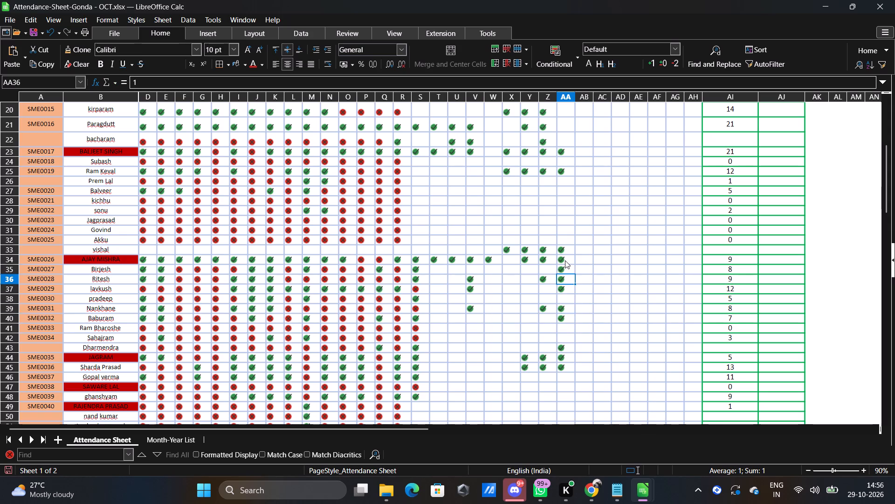
scroll(565, 260, "down", 1)
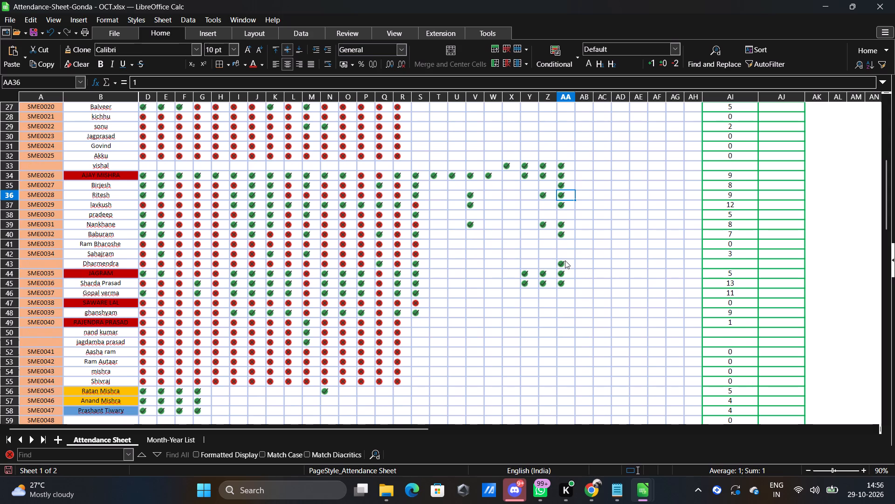
scroll(565, 260, "up", 3)
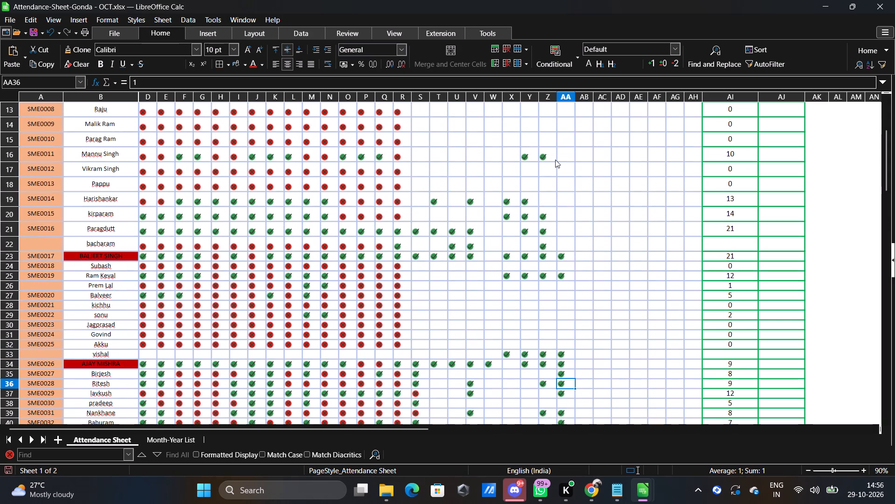
scroll(555, 160, "up", 1)
left_click(564, 189)
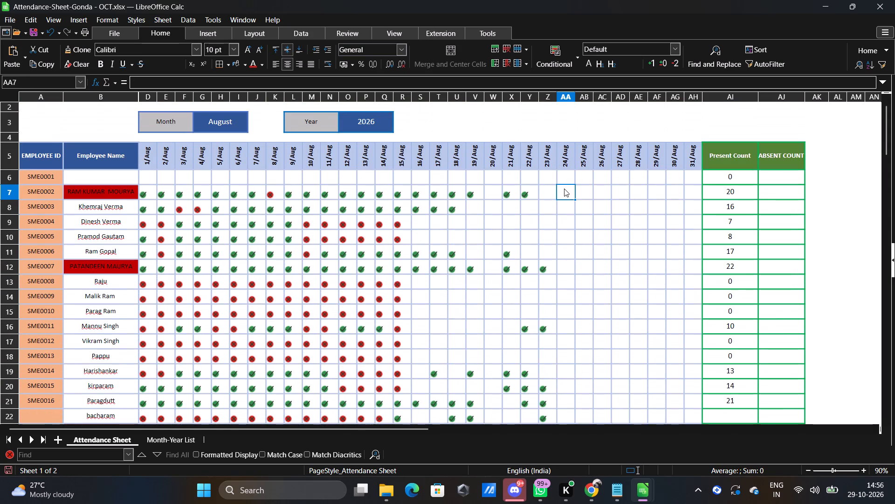
key("1")
key("Down")
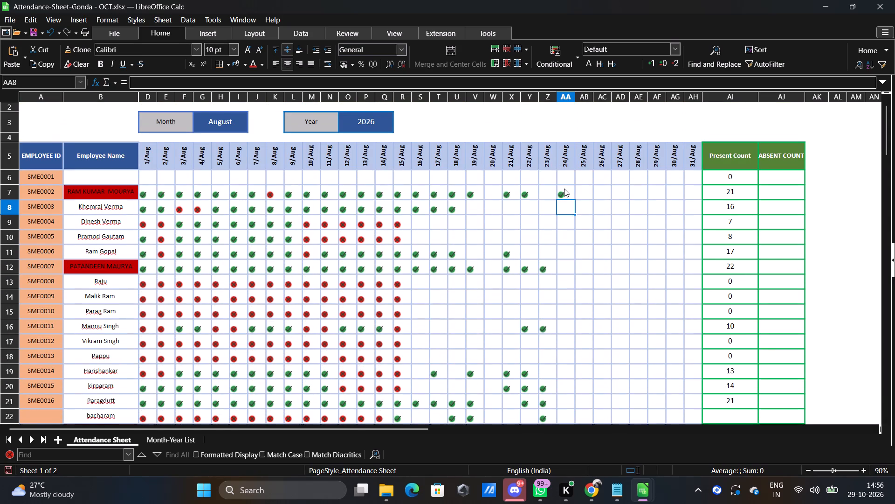
key("Down")
key("Down")
key("Down")
key("Down")
key("Down")
key("Down")
key("Down")
key("Down")
key("Down")
key("Down")
key("Down")
key("Down")
key("Down")
key("1")
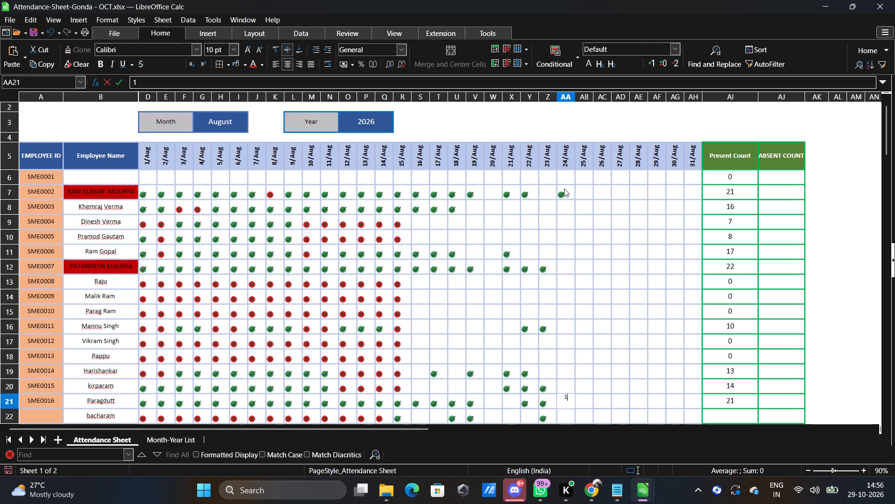
key("Down")
key("Down")
key("Down")
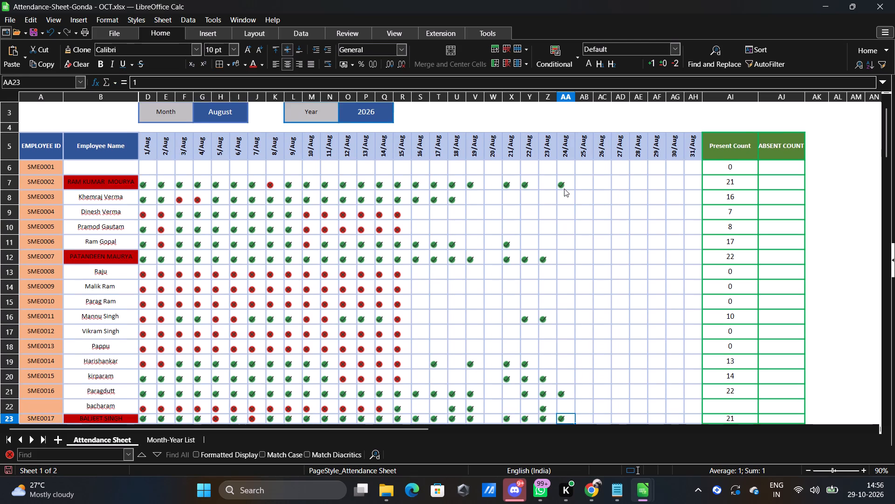
key("Up")
key("1")
key("Up")
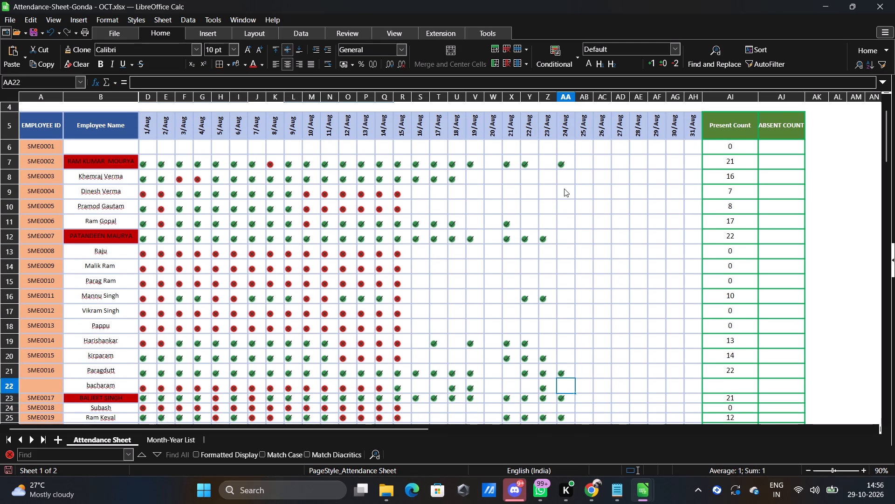
key("Up")
key("Up")
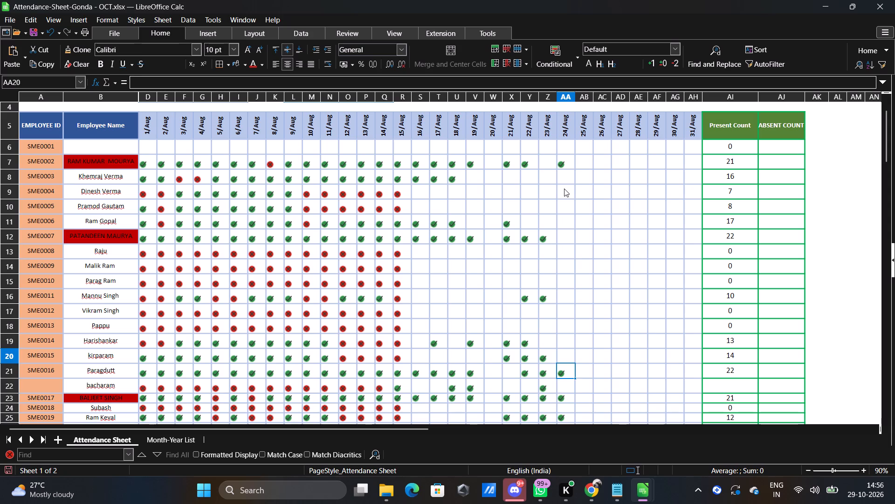
key("1")
key("Up")
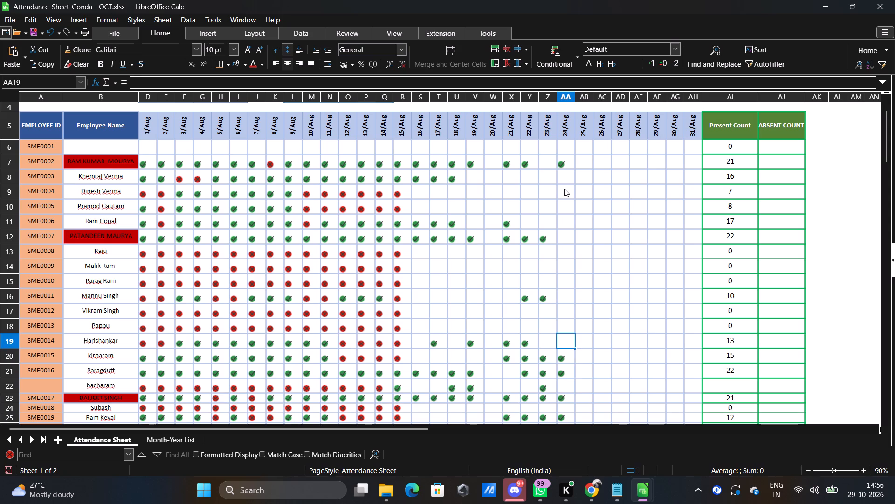
key("Down")
key("Down")
key("Down")
key("1")
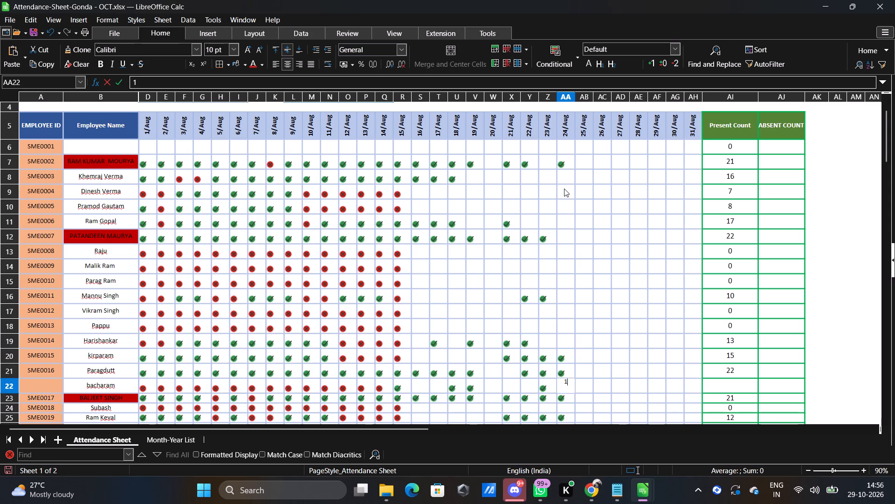
key("Down")
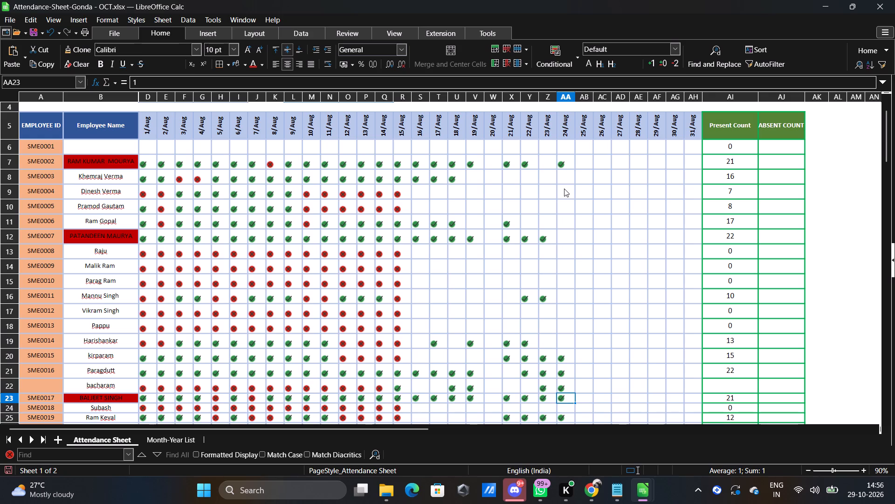
key("Up")
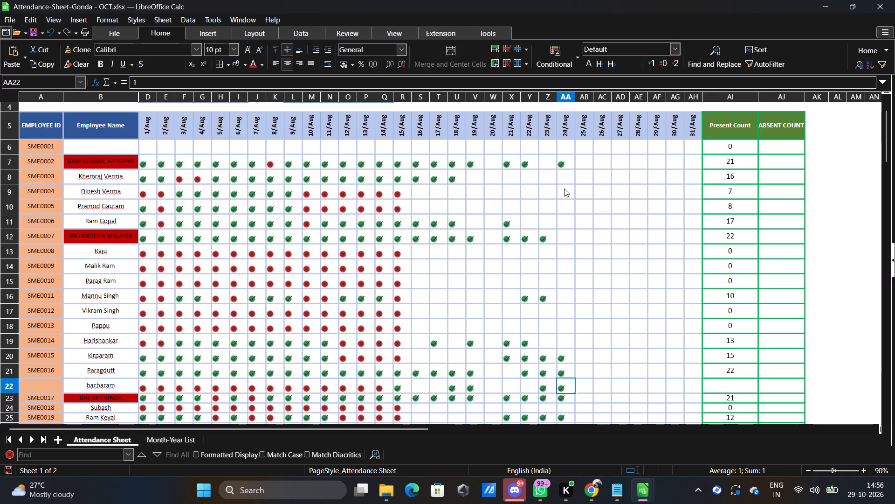
key("Up")
key("Up")
key("Up")
key("Up")
key("Up")
key("Up")
key("1")
key("Down")
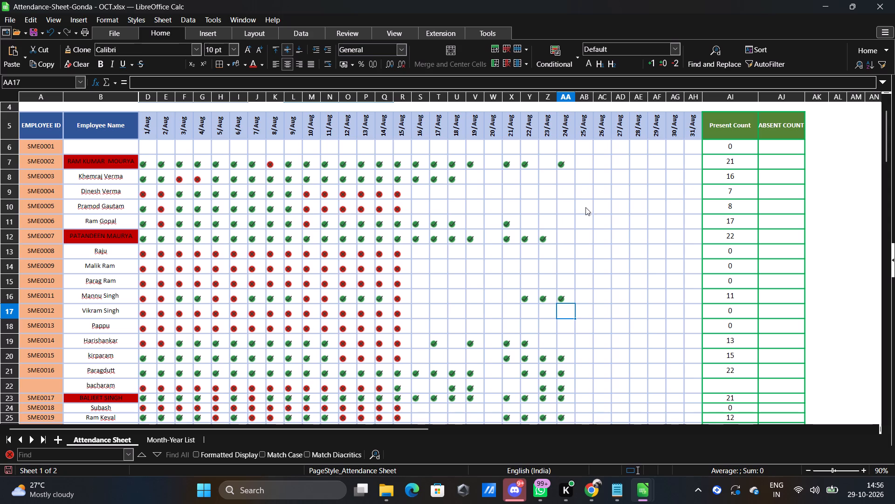
left_click(581, 293)
scroll(581, 293, "down", 1)
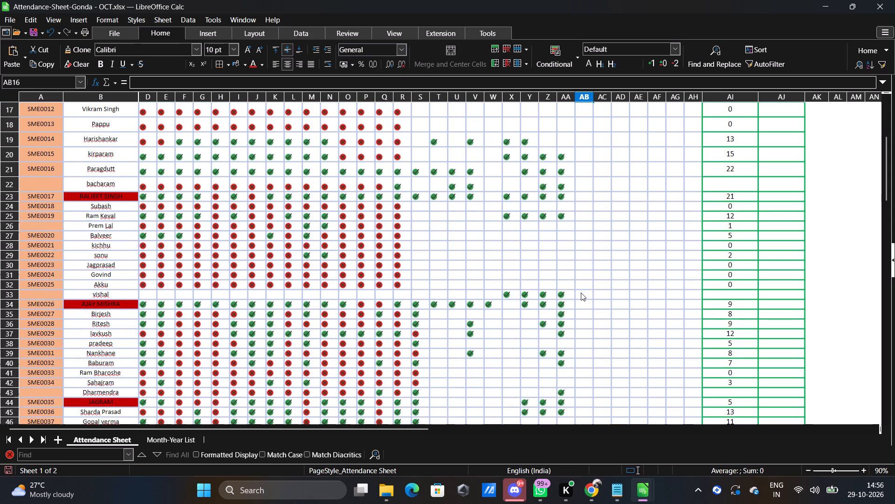
left_click(581, 293)
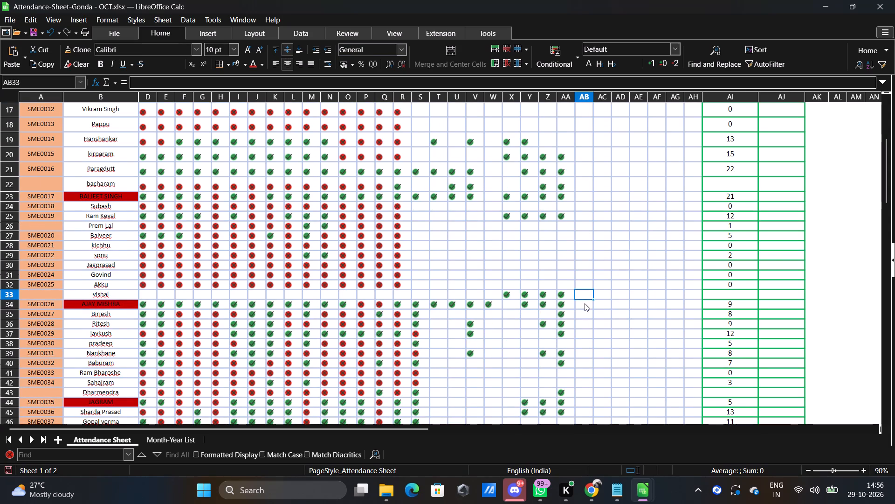
left_click(585, 304)
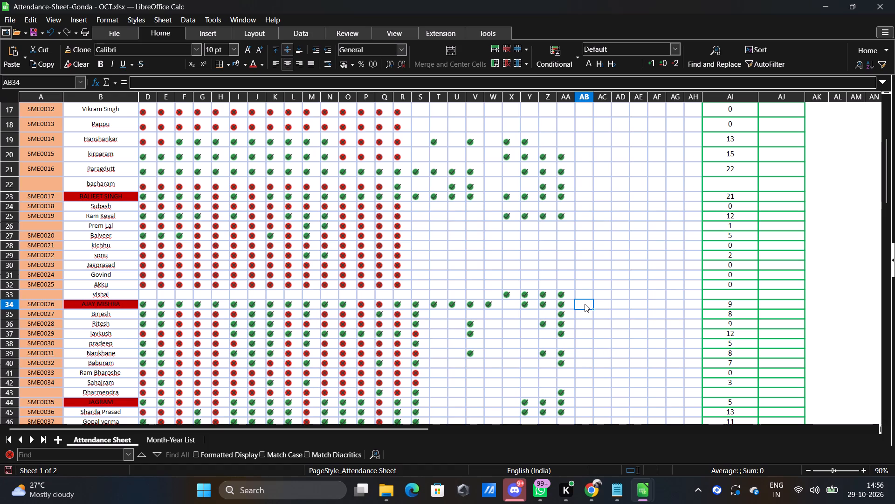
left_click(583, 315)
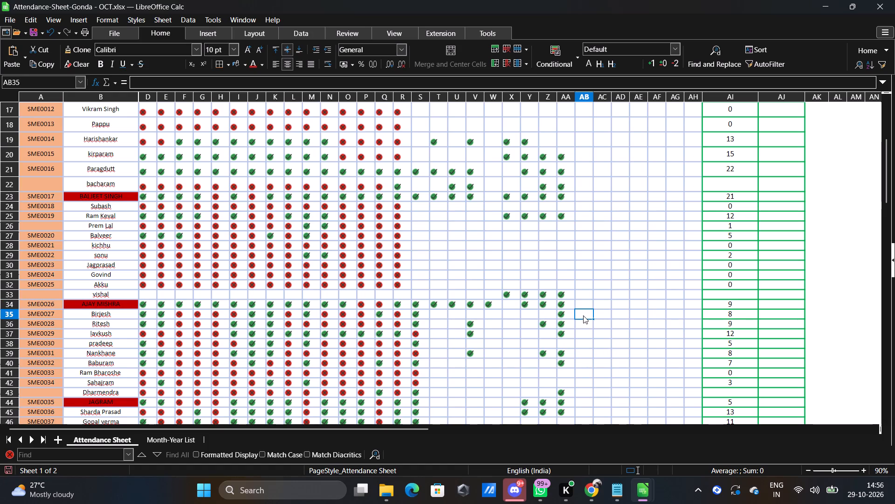
left_click(584, 320)
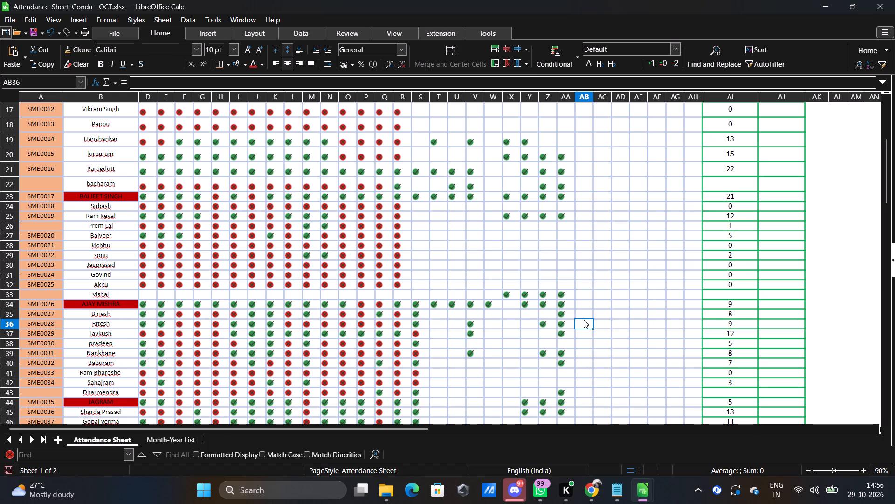
key("1")
key("Down")
key("Down")
key("Down")
key("Down")
key("Up")
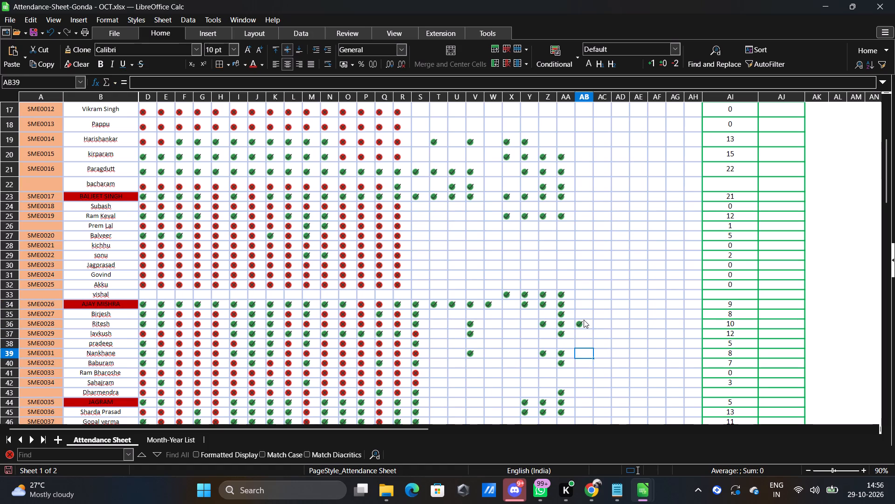
key("1")
key("Down")
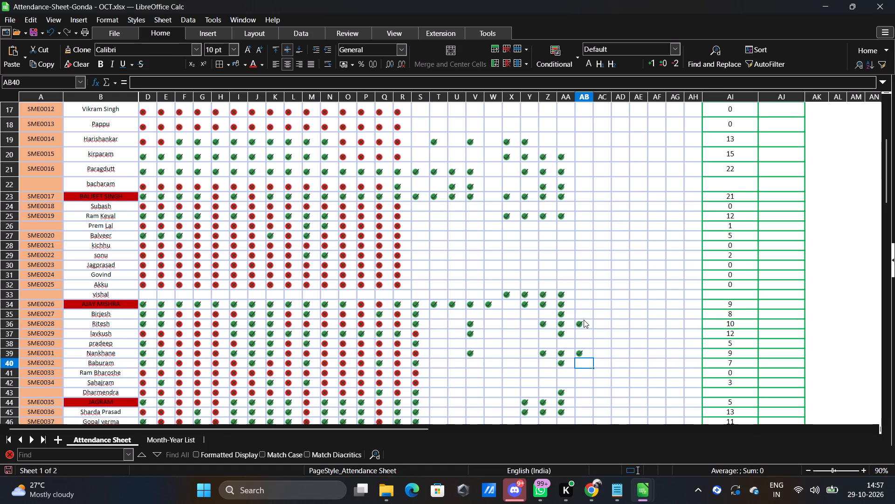
key("1")
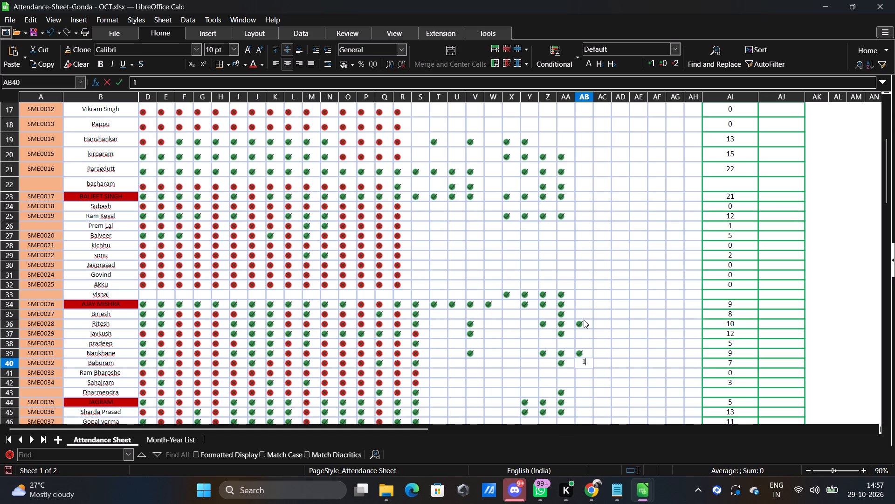
key("Down")
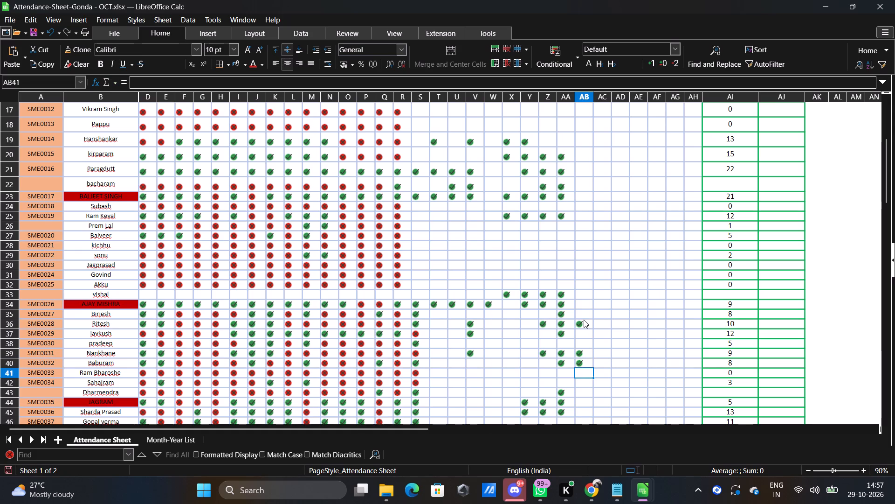
key("Down")
key("Down")
key("1")
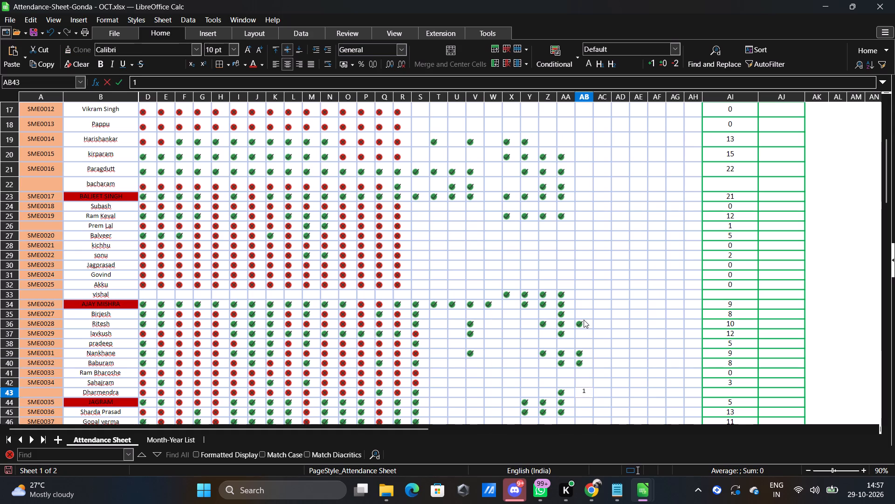
key("Up")
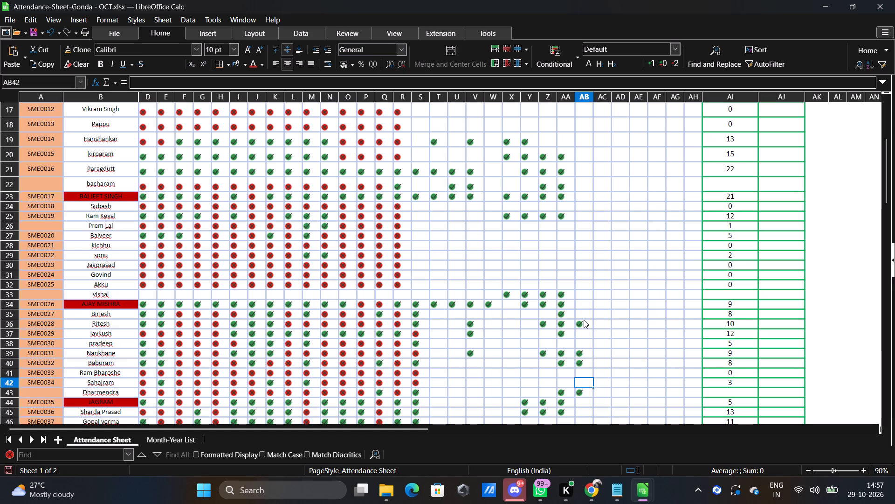
key("Up")
key("Up")
key("Up")
key("Up")
key("Up")
key("1")
key("Down")
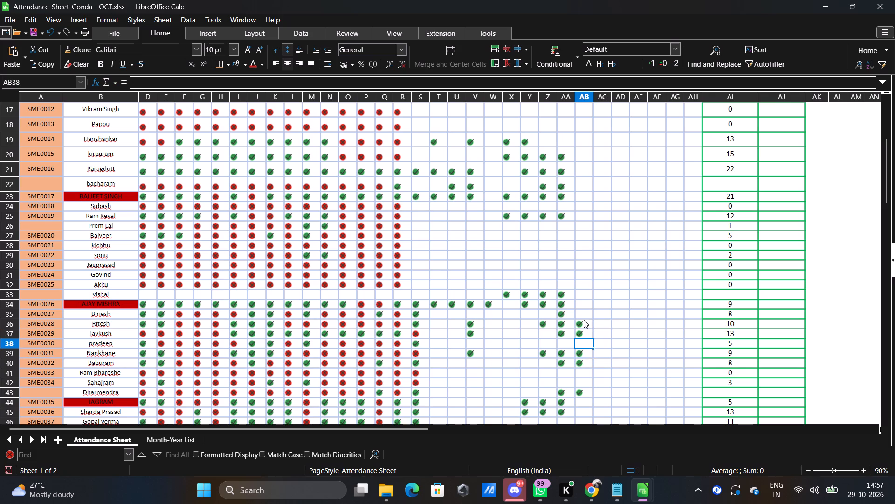
key("Up")
key("Up")
key("Up")
key("1")
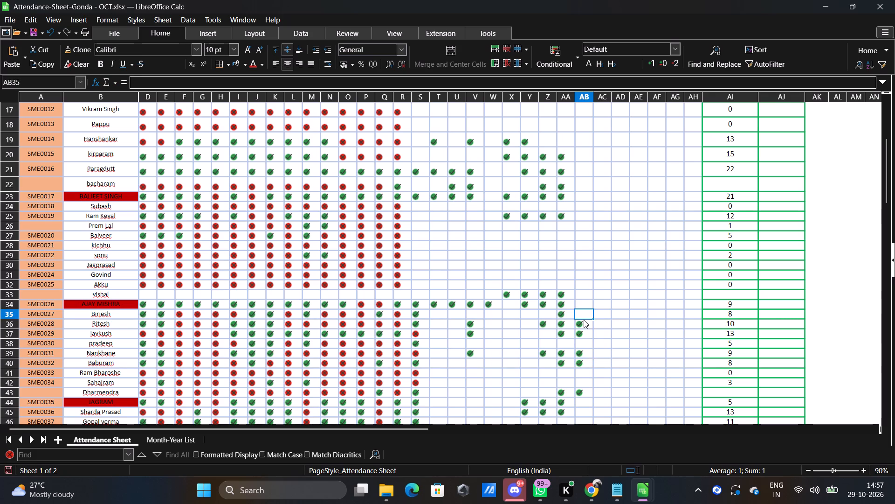
key("Down")
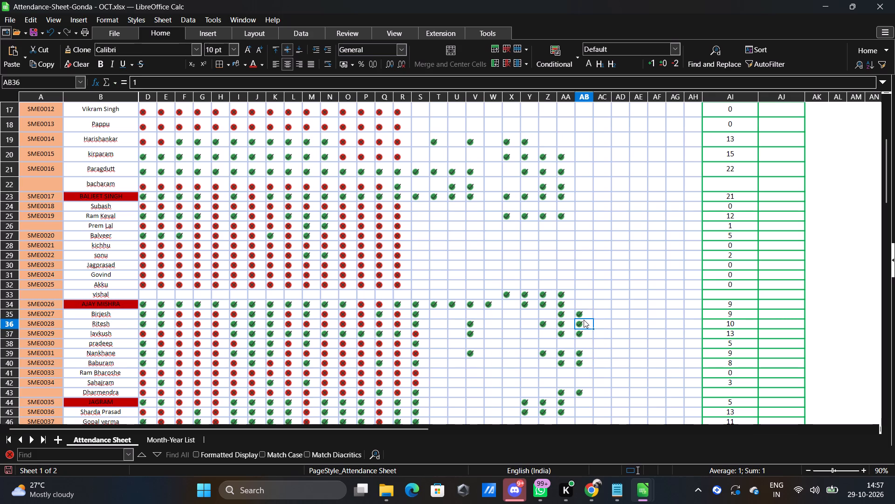
scroll(584, 320, "down", 1)
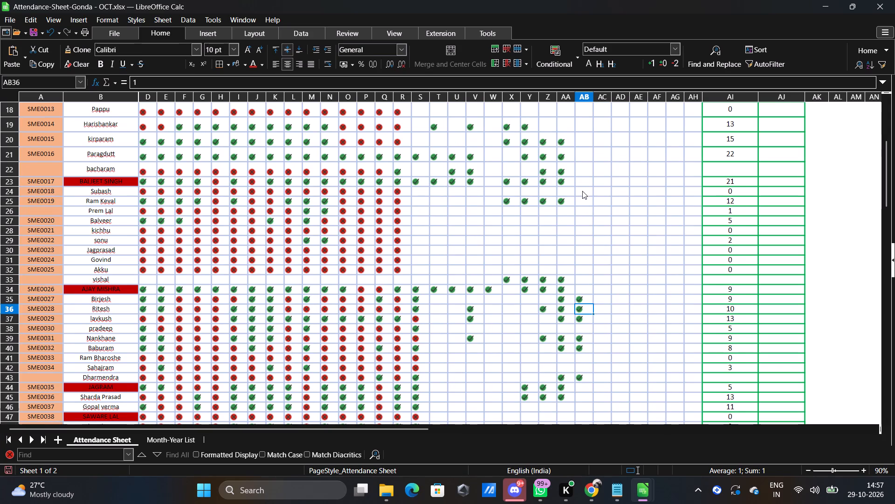
left_click(583, 195)
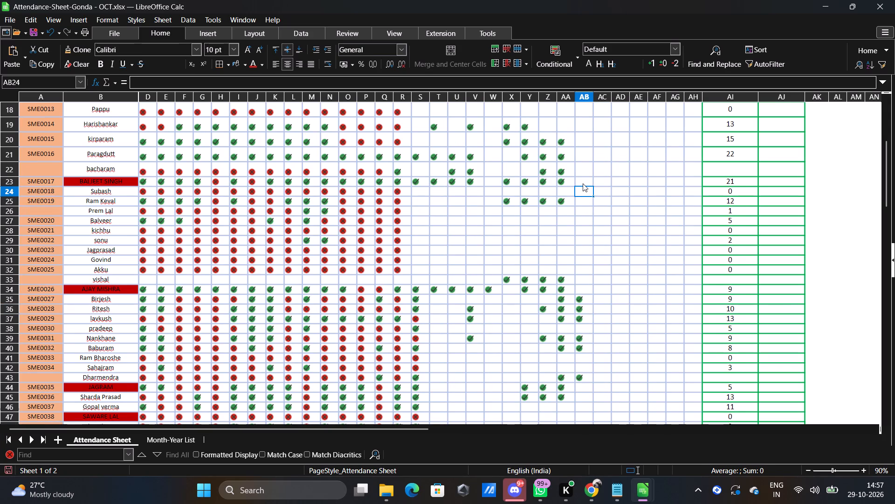
left_click(583, 183)
key("1")
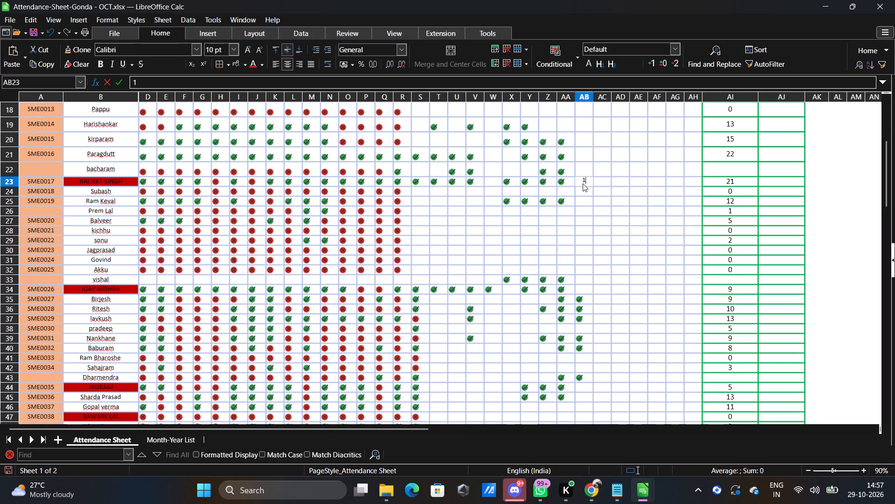
key("Down")
key("Down")
key("1")
key("Down")
key("Down")
key("Down")
key("Down")
key("Down")
key("Down")
key("Down")
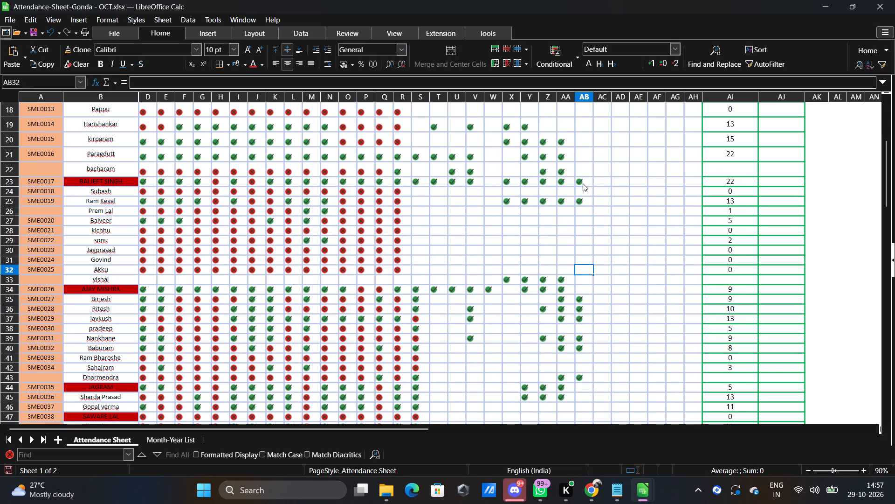
key("Down")
key("1")
key("Up")
In the 25/Aug column, enter 1 for SME0035 in row 44 and SME0036 in row 45.
scroll(583, 183, "down", 1)
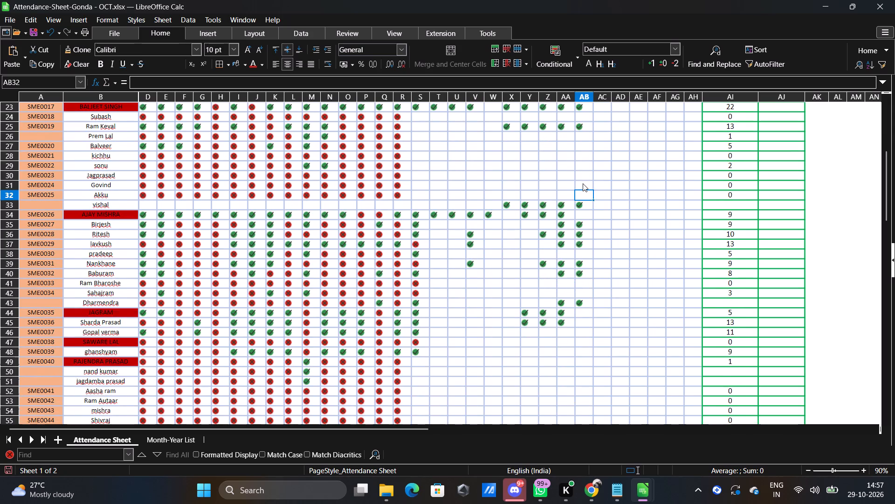
scroll(583, 183, "down", 1)
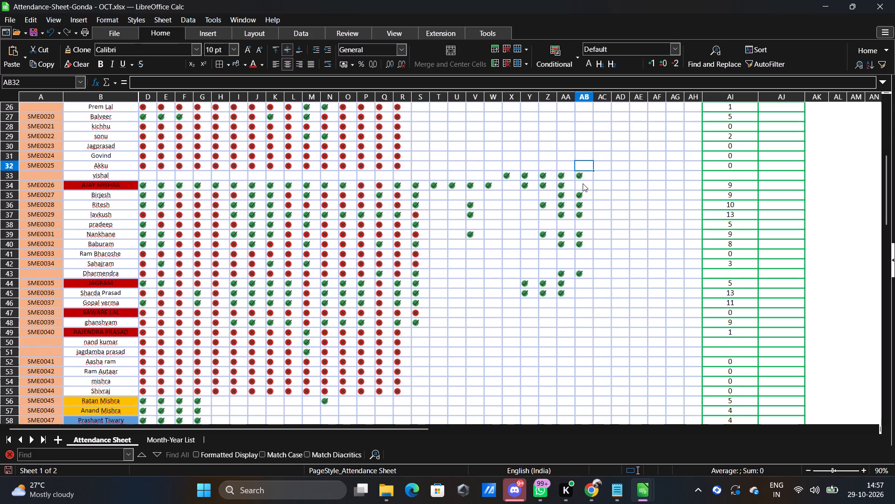
left_click(582, 283)
key("1")
key("Down")
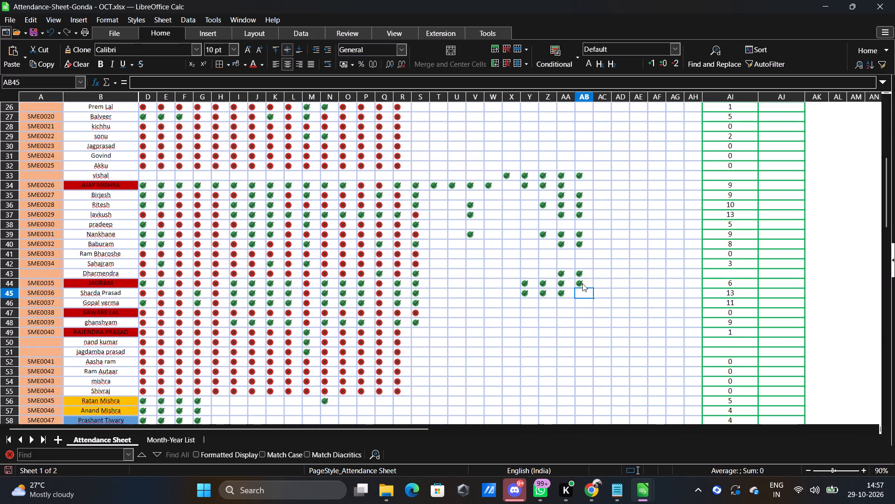
key("1")
key("Down")
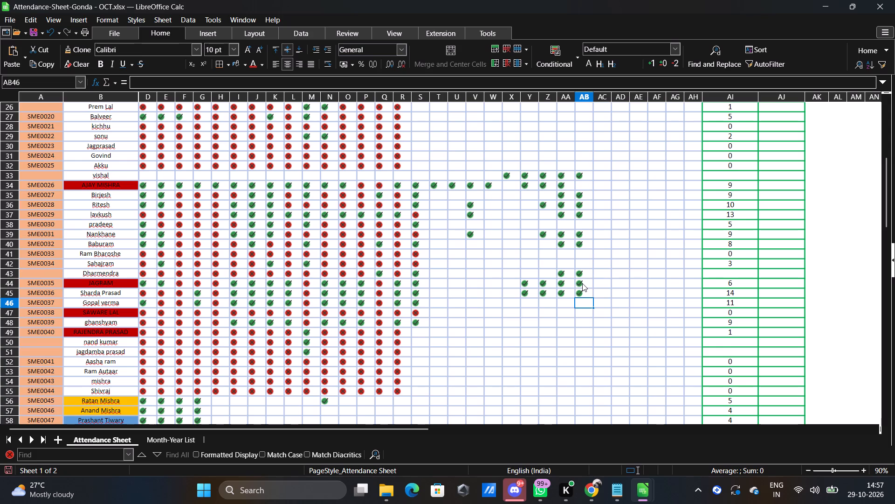
scroll(581, 250, "up", 1)
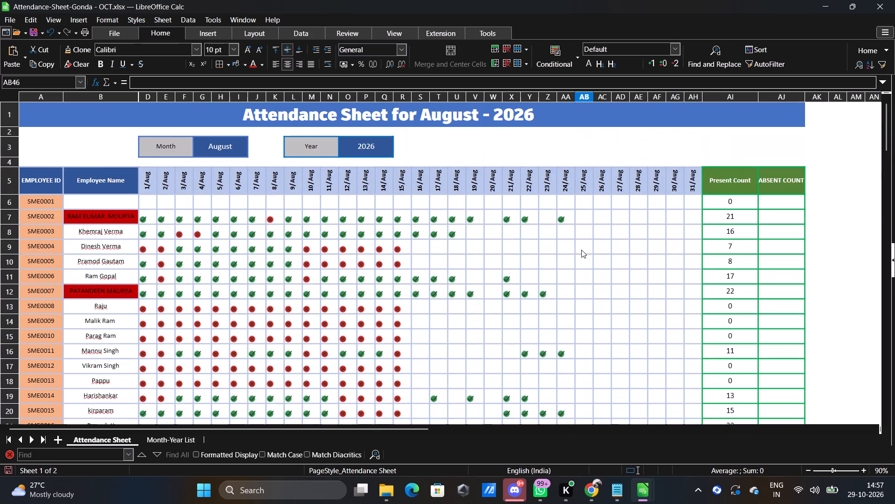
scroll(581, 250, "up", 1)
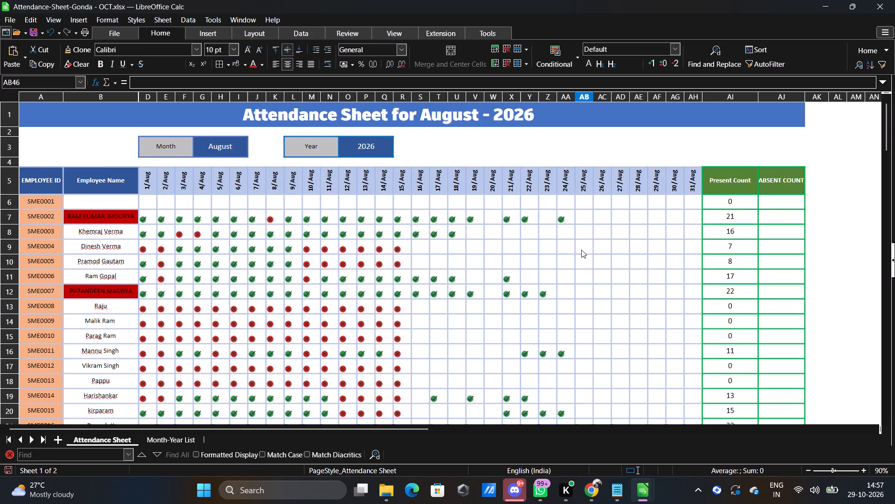
scroll(581, 250, "up", 1)
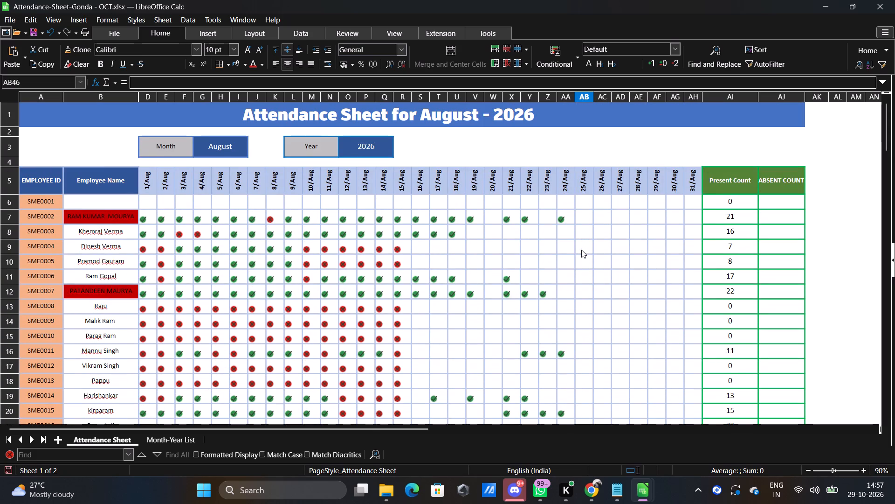
left_click(569, 291)
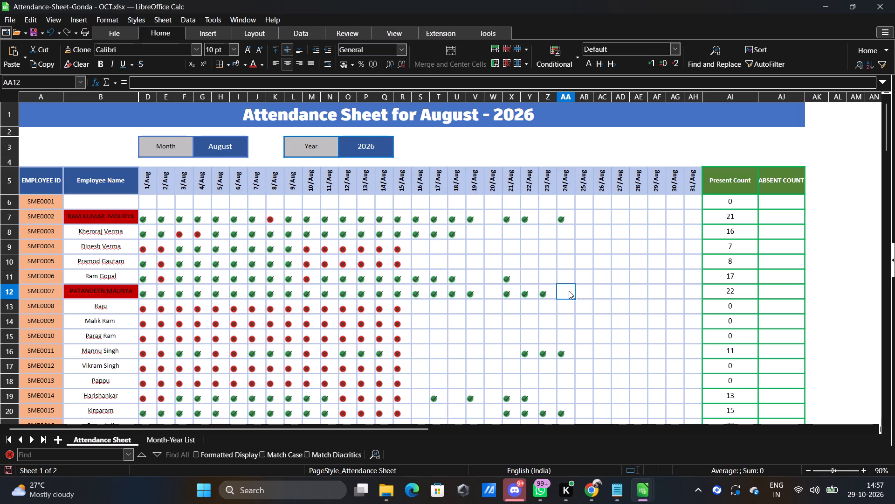
scroll(569, 291, "down", 1)
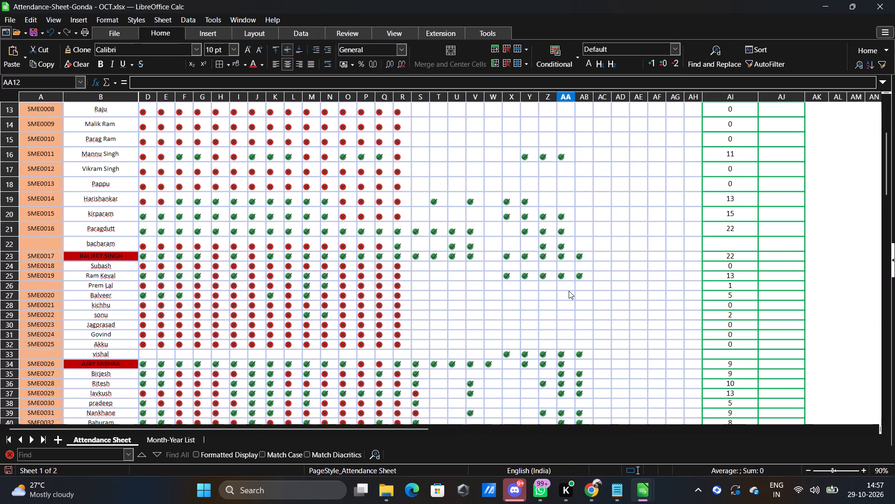
scroll(569, 291, "down", 1)
scroll(569, 291, "up", 1)
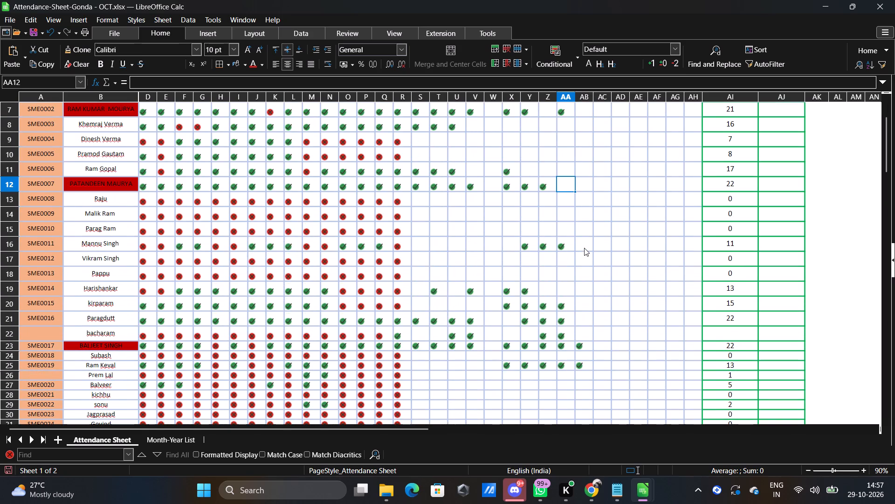
left_click(584, 248)
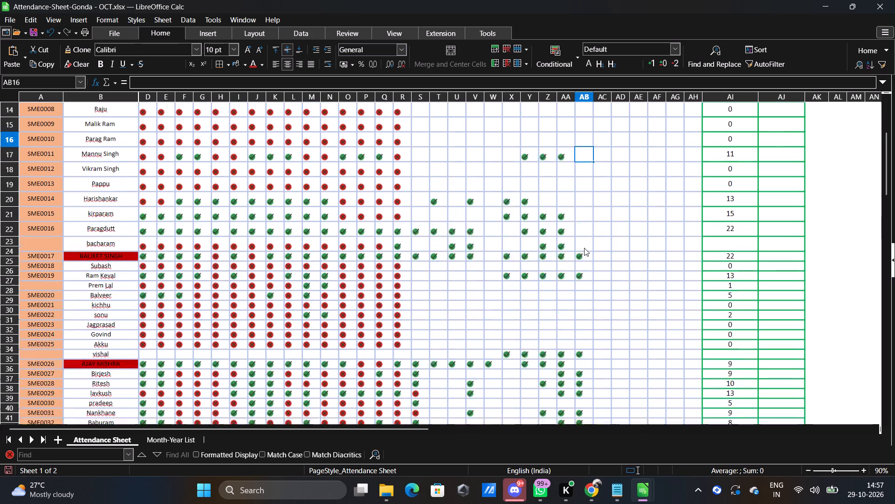
left_click(584, 186)
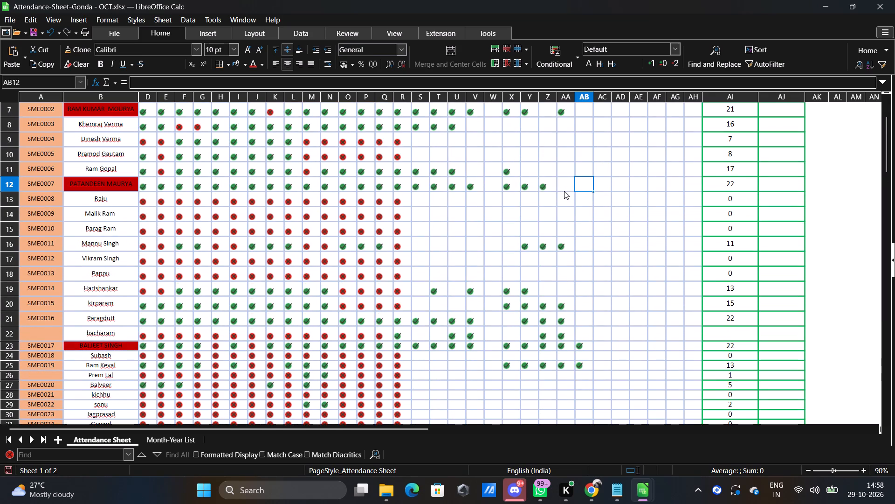
left_click(580, 331)
key("1")
key("Up")
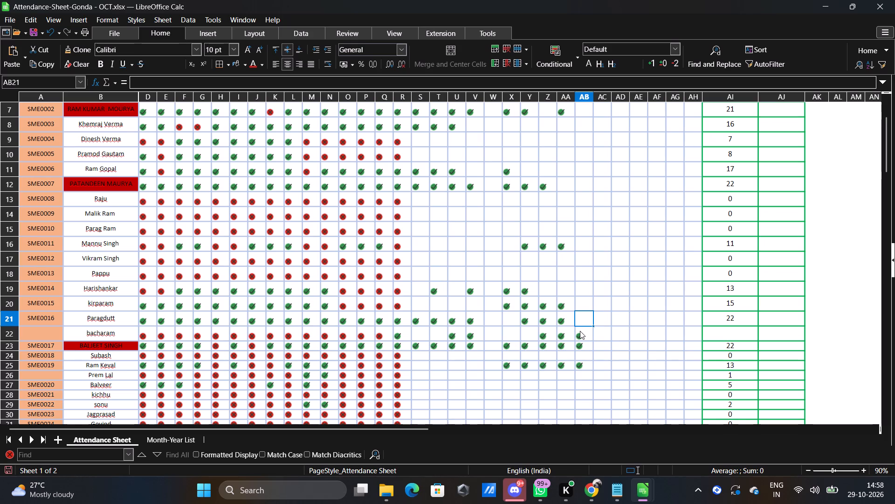
key("Up")
key("Up")
key("Down")
key("1")
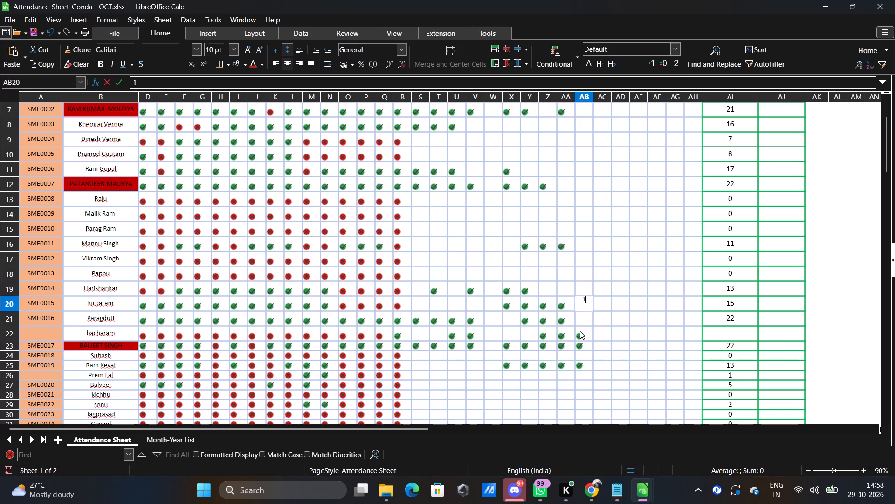
key("Up")
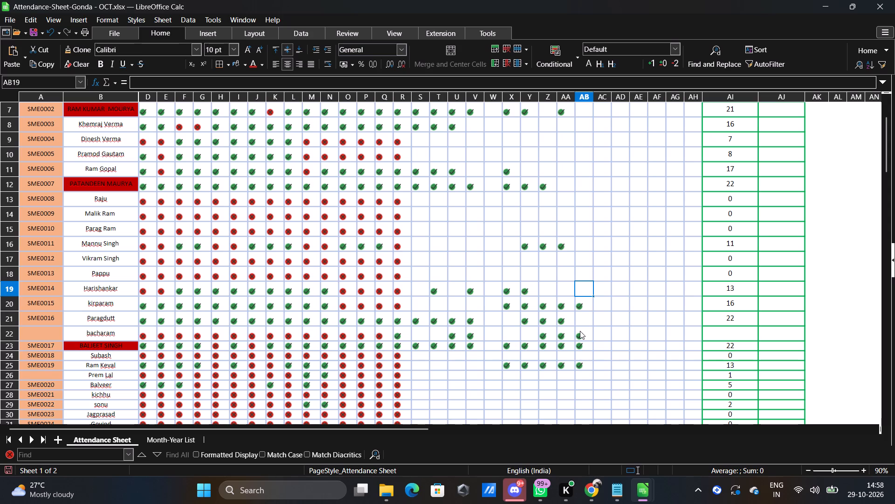
key("Down")
key("Down")
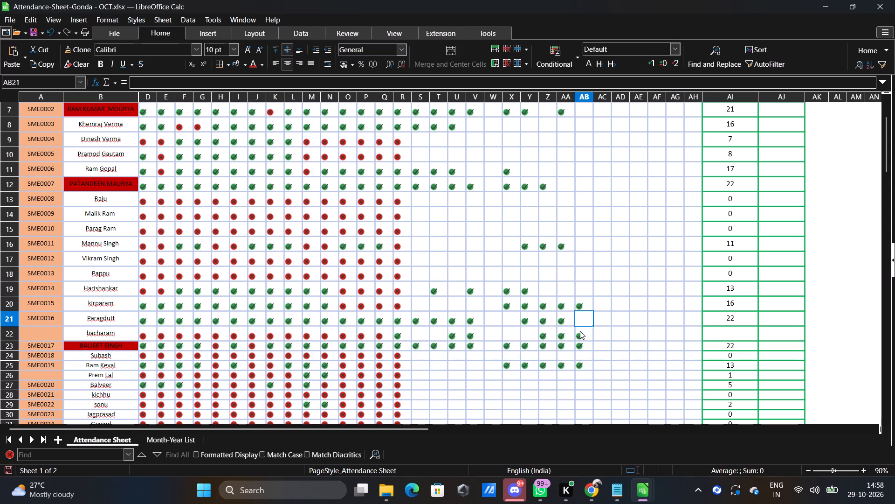
key("1")
key("Up")
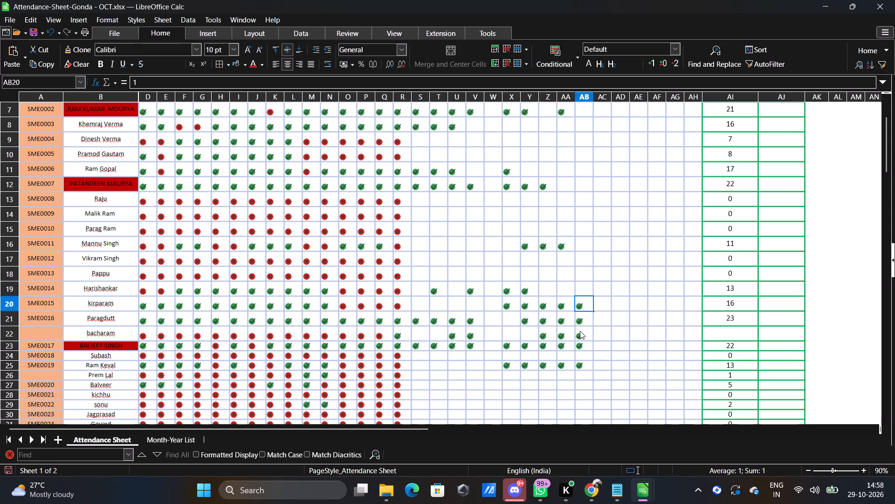
key("Up")
key("Up")
key("Up")
key("Up")
key("Up")
key("Up")
key("Up")
key("Up")
key("Up")
key("Up")
key("Up")
key("Up")
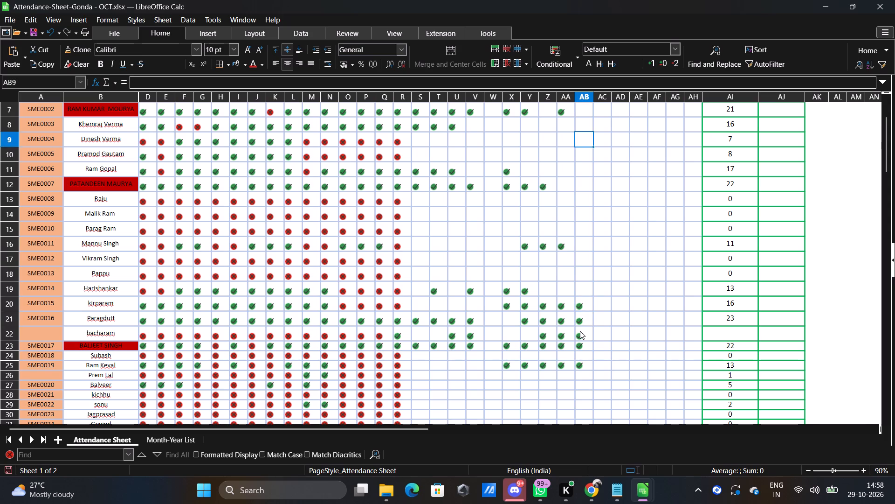
key("Up")
key("1")
key("Down")
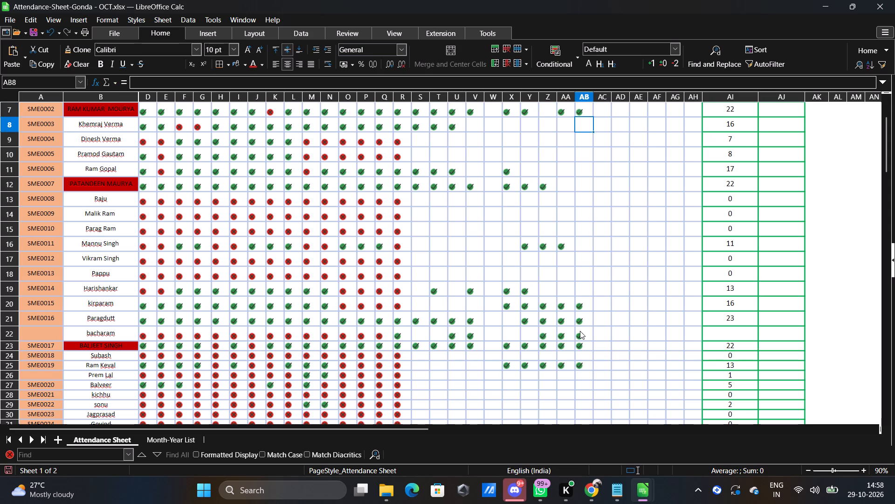
In the 25/Aug column, enter 1 for SME0007 in row 12 and SME0006 in row 11.
key("Down")
key("Down")
key("Down")
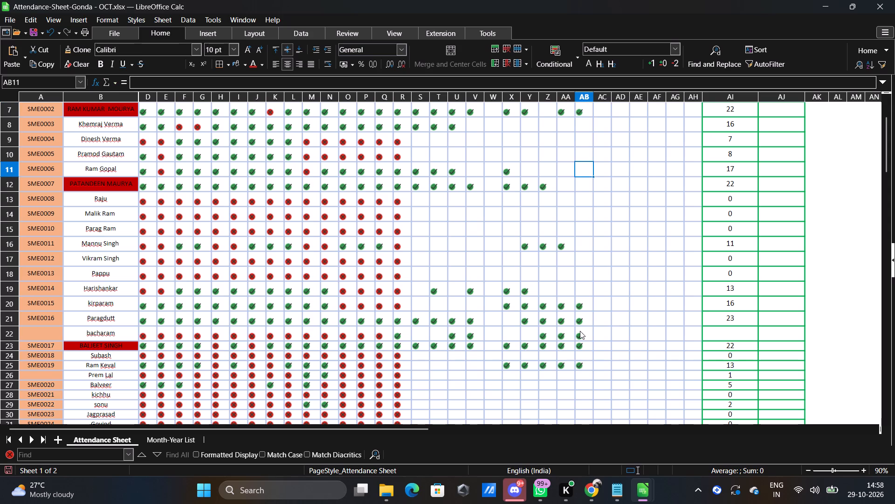
key("Down")
key("1")
key("Down")
key("Up")
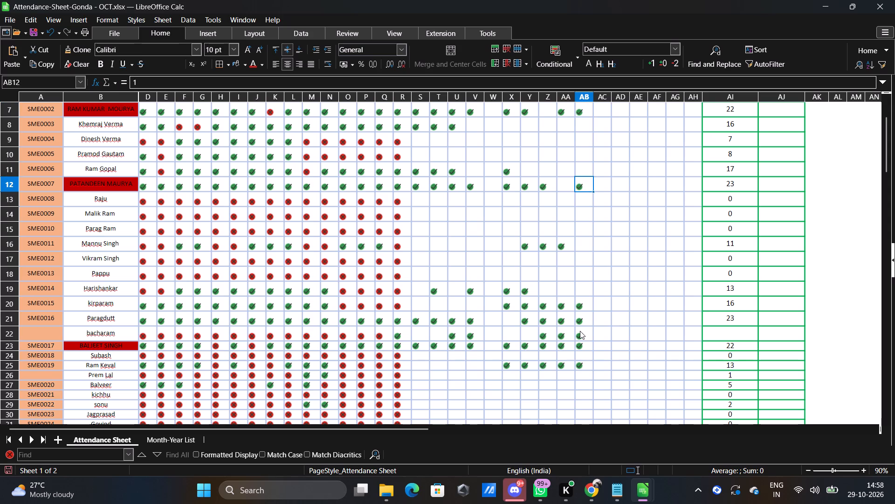
key("Up")
key("1")
key("Down")
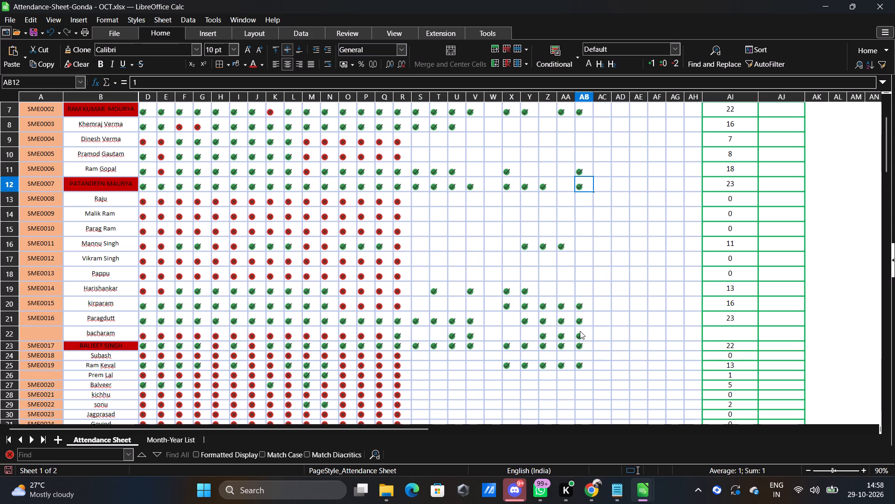
scroll(580, 331, "up", 1)
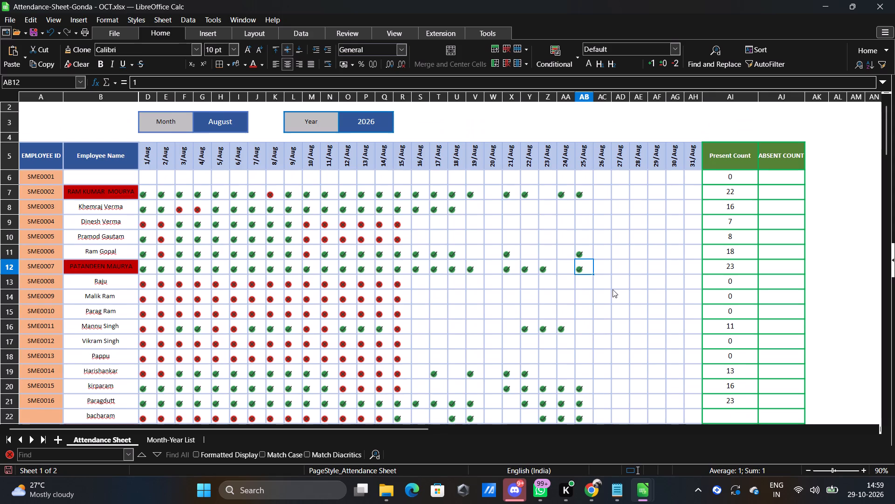
left_click(603, 194)
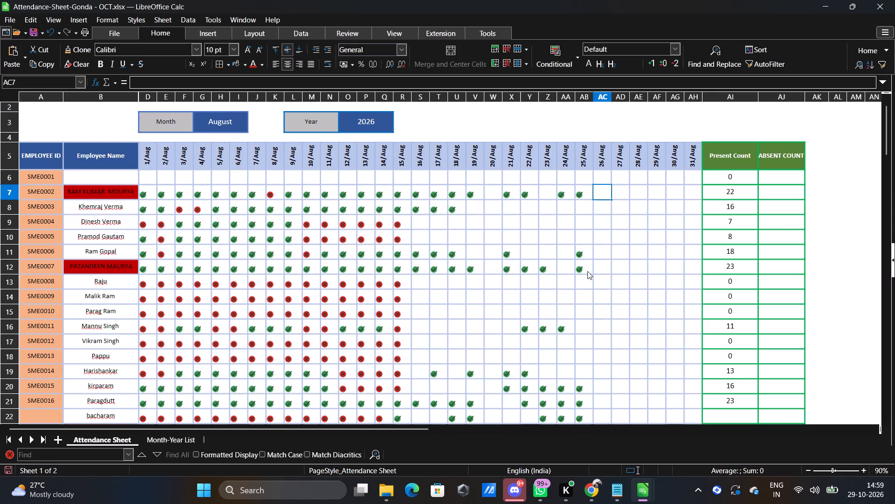
scroll(586, 277, "down", 2)
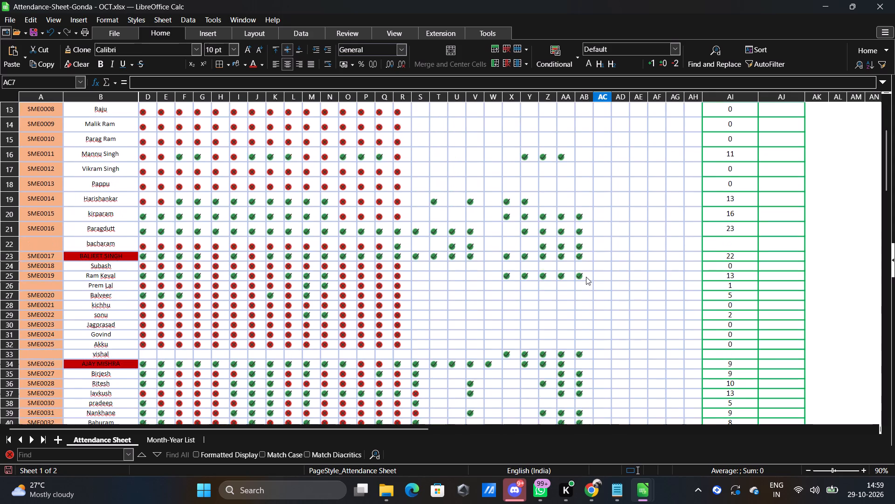
scroll(586, 277, "down", 1)
left_click(598, 364)
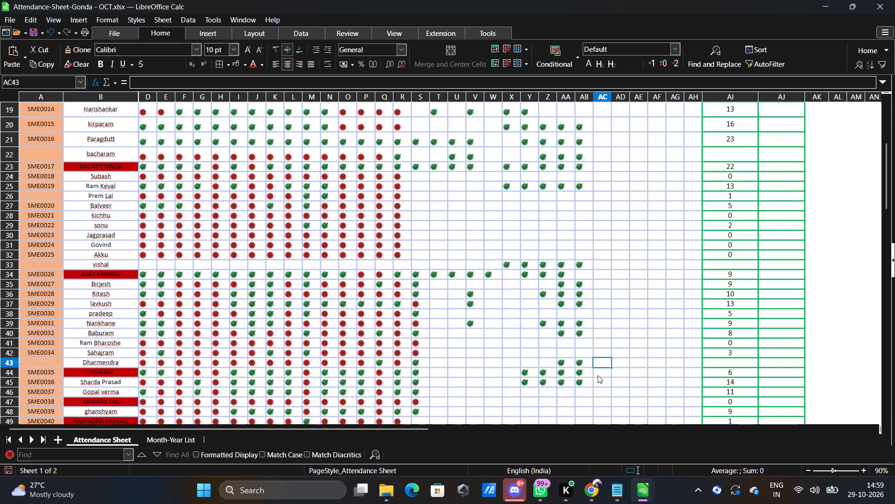
left_click(598, 374)
key("1")
key("Down")
key("1")
key("Down")
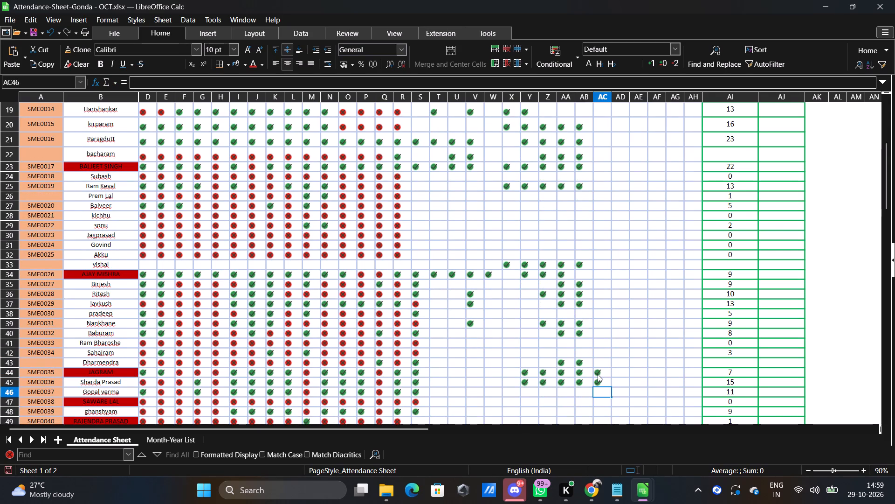
key("Up")
key("Up")
key("Up")
key("Up")
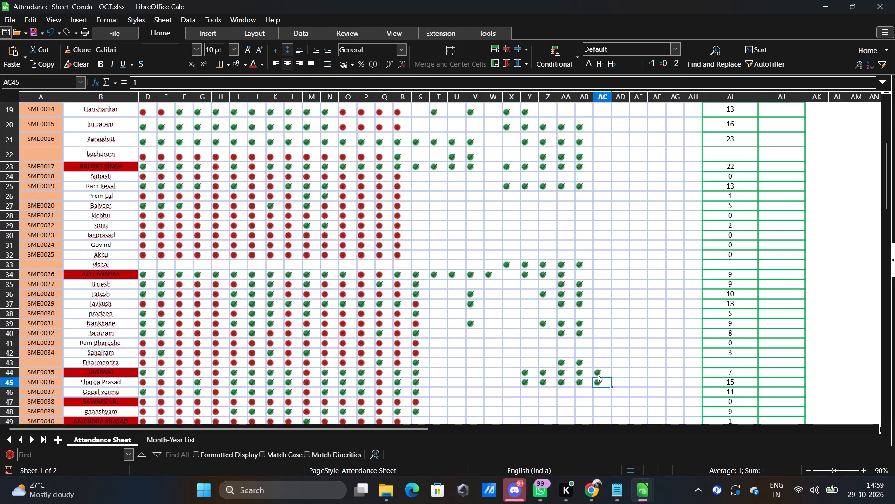
key("Up")
key("Up")
key("Up")
key("Up")
key("Up")
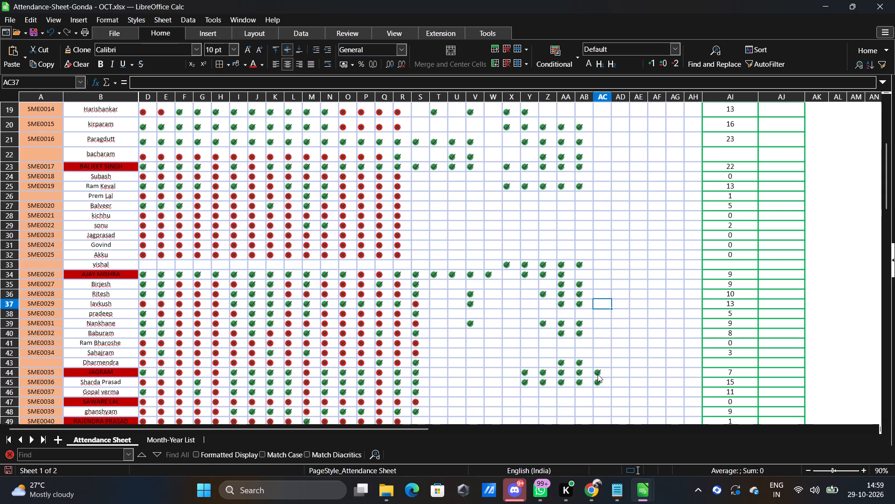
key("1")
key("Down")
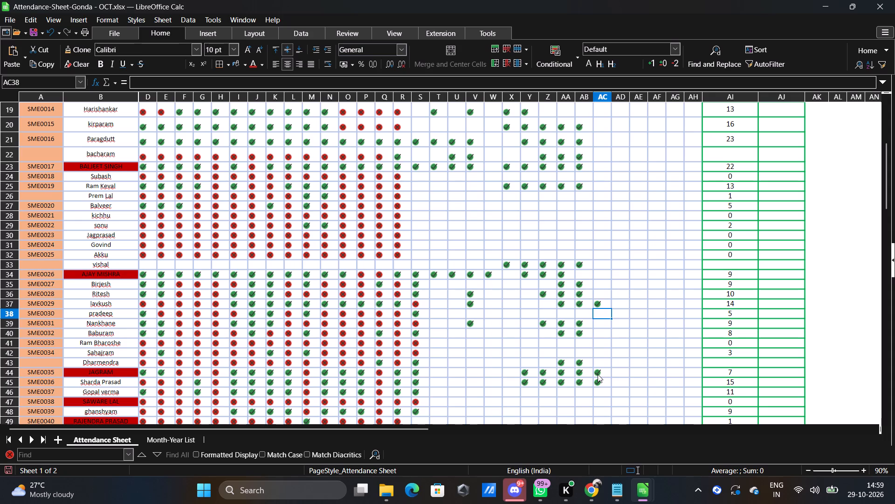
key("Down")
key("Down")
key("Up")
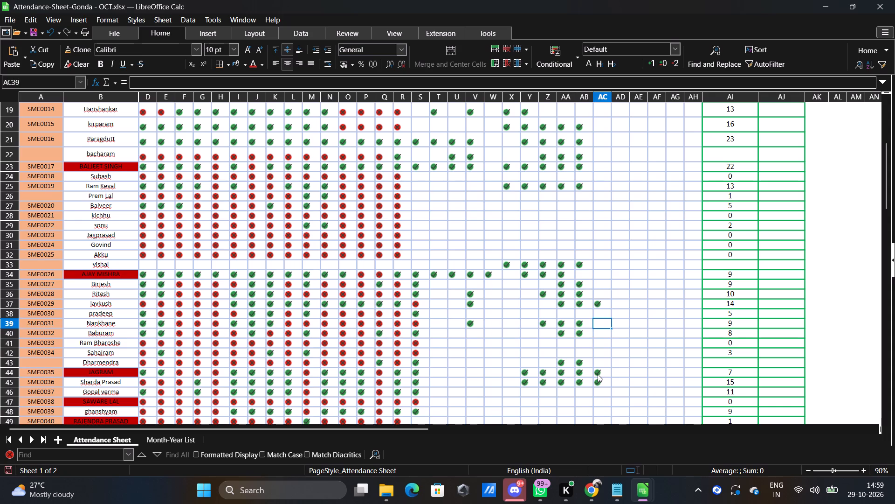
key("1")
key("Down")
key("1")
key("Down")
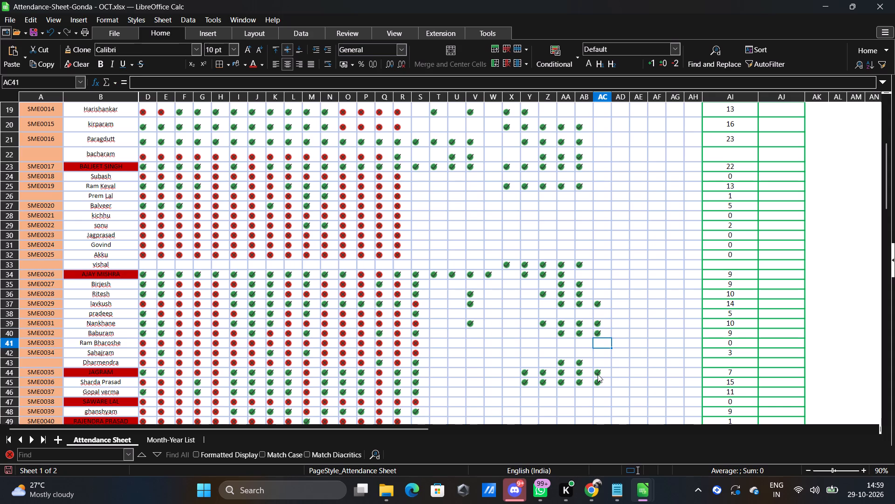
In the 26/Aug column, enter 1 for SME0002 in row 7.
scroll(598, 374, "up", 3)
scroll(600, 359, "down", 2)
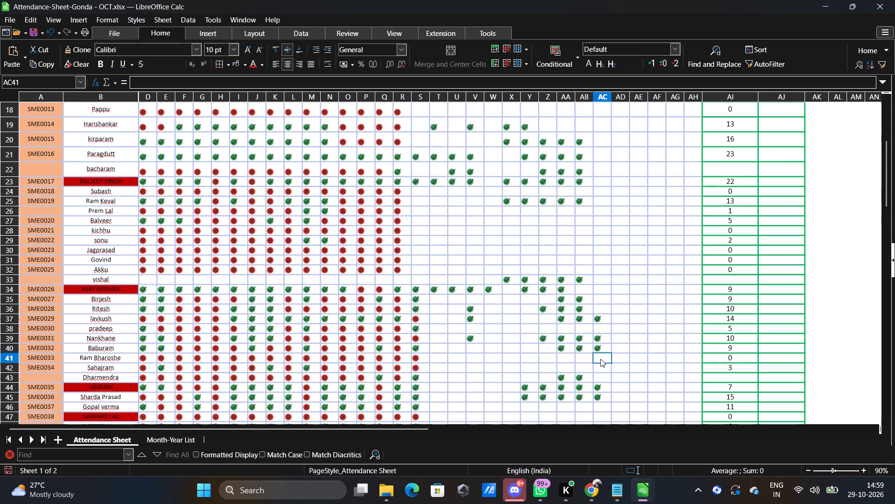
scroll(600, 359, "down", 1)
scroll(600, 359, "up", 1)
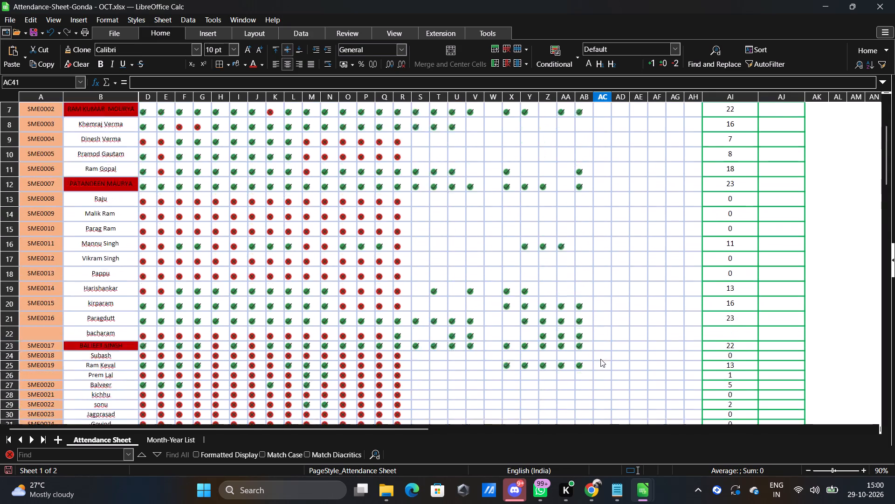
scroll(600, 359, "up", 1)
left_click(600, 220)
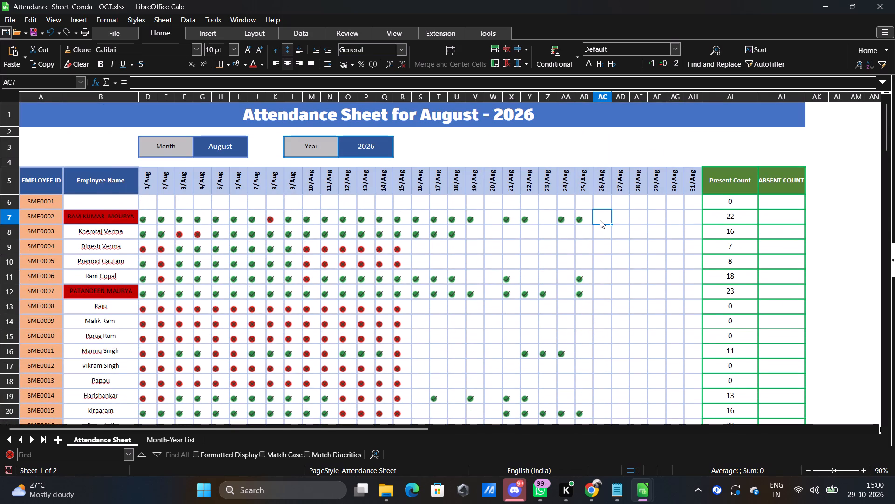
key("1")
key("Down")
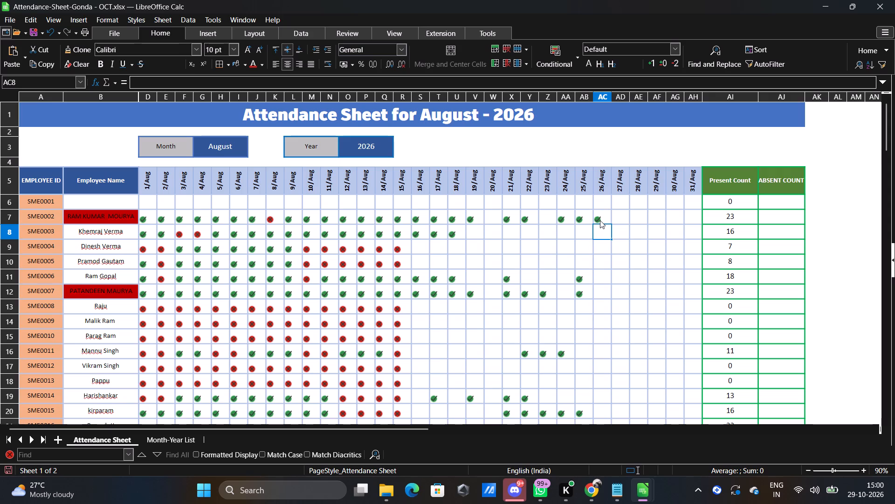
key("Down")
key("Down")
key("Down")
key("Down")
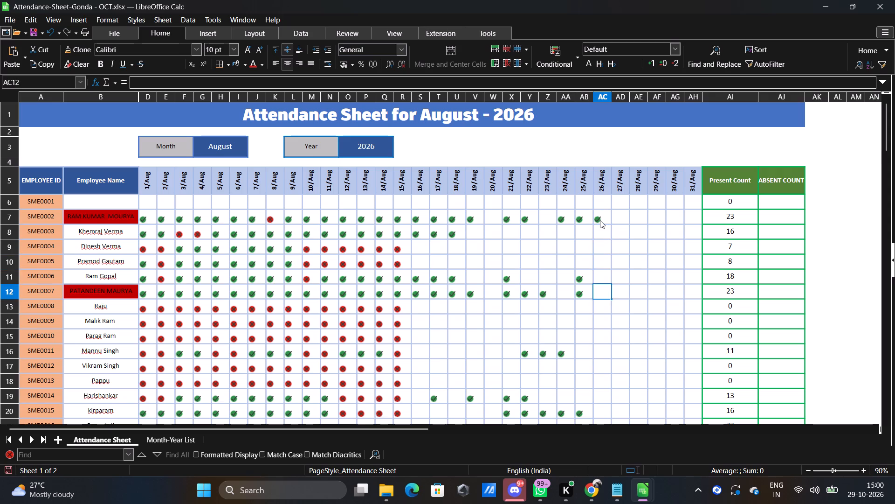
key("Up")
key("Down")
key("Down")
key("Down")
key("Down")
key("Down")
key("Down")
key("Down")
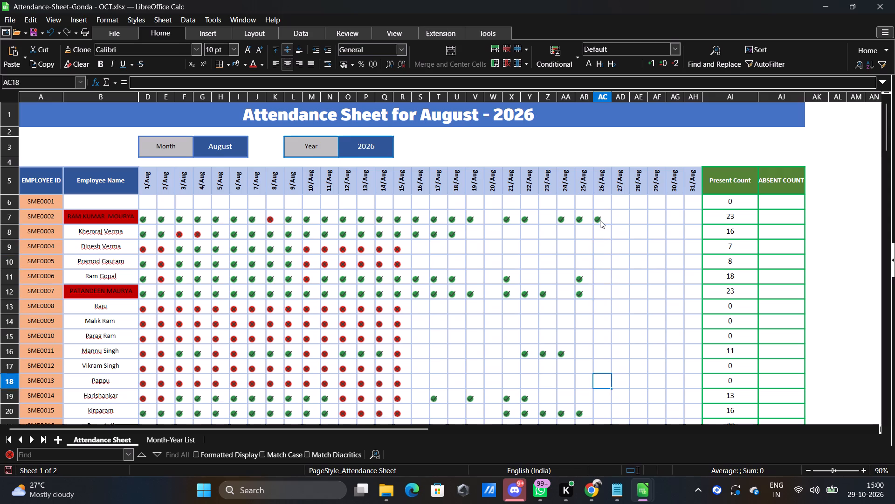
key("Down")
key("Down")
key("Down")
key("0")
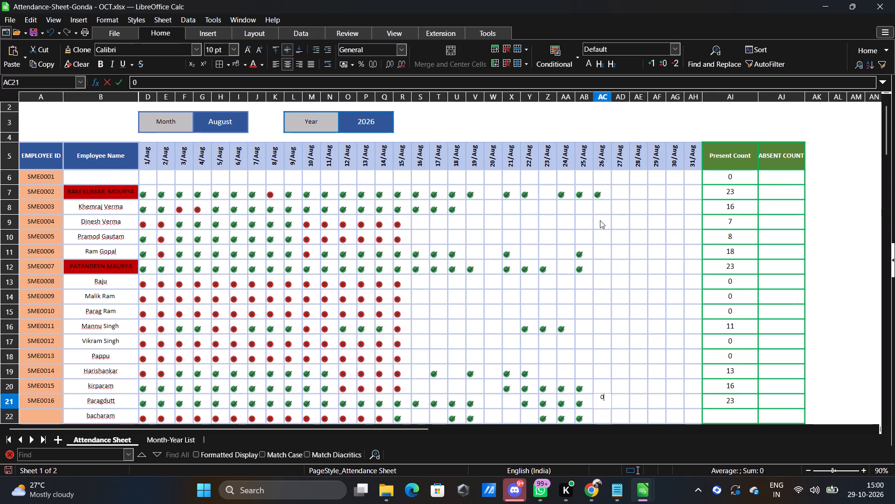
key("BackSpace")
key("1")
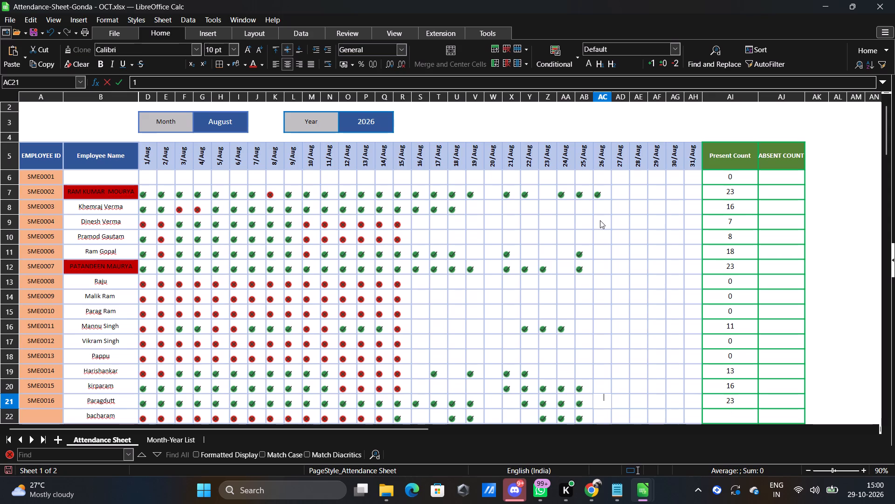
key("Up")
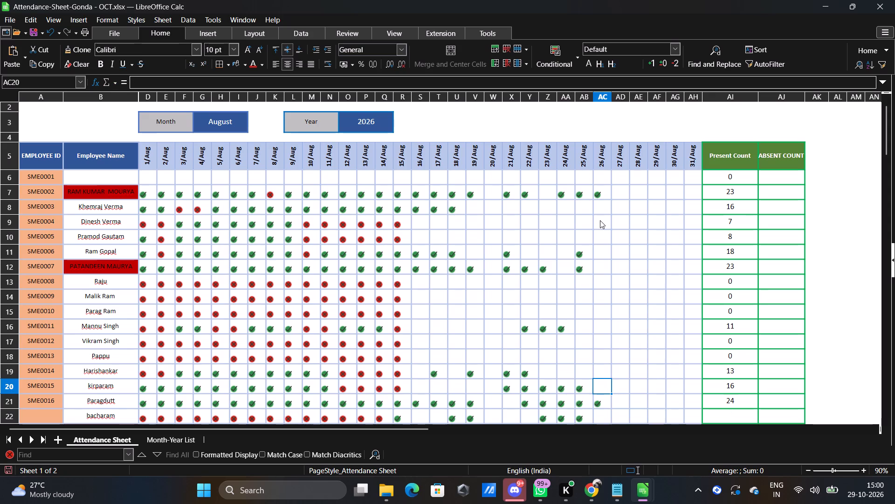
key("Down")
key("Down")
key("Down")
key("1")
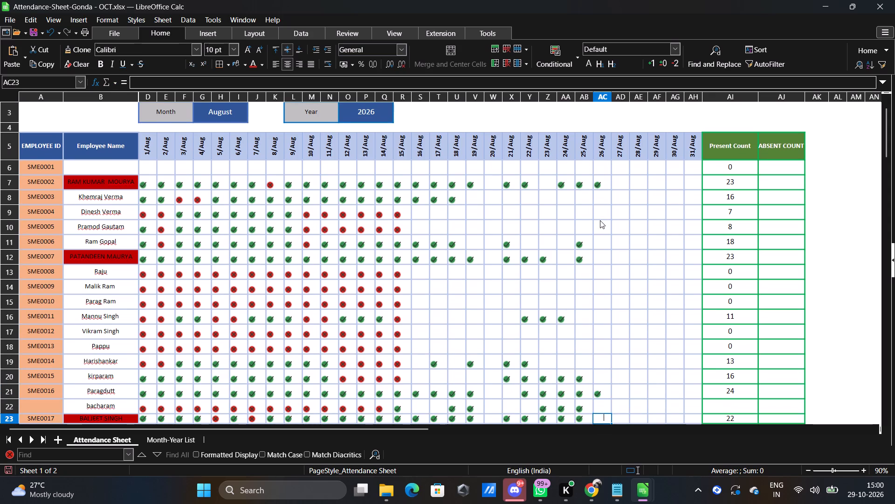
key("Up")
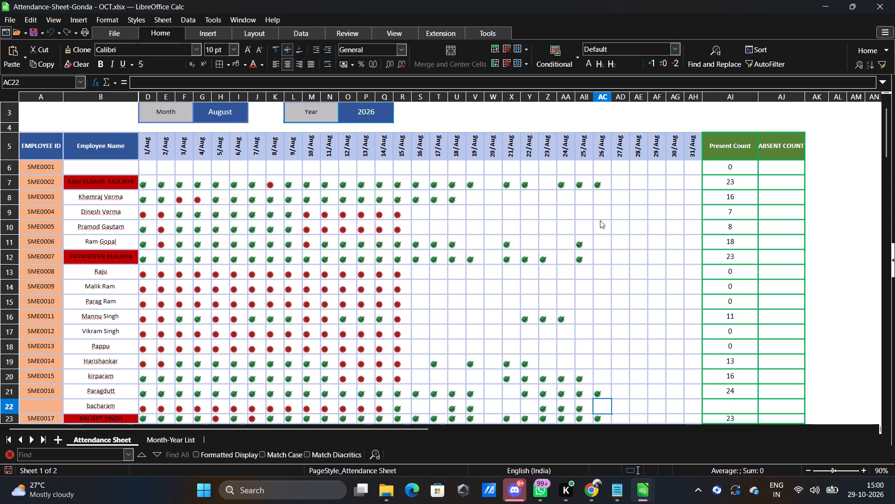
key("Up")
key("Up")
key("Up")
key("Down")
key("1")
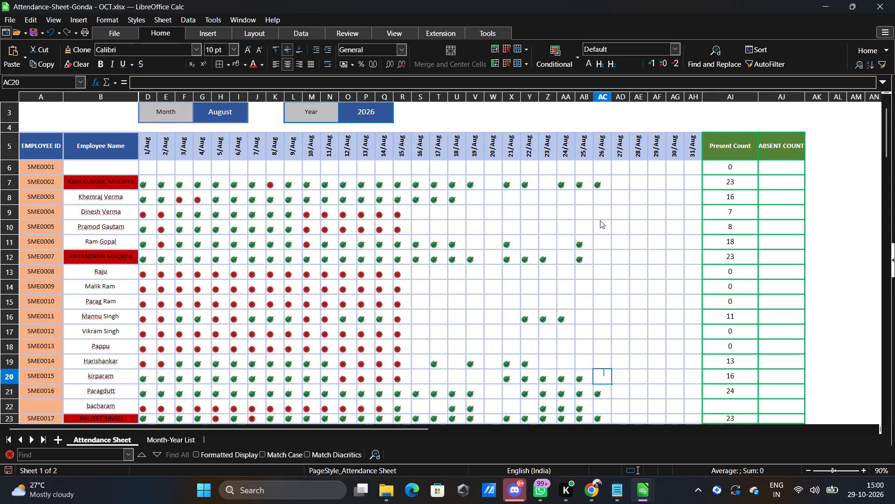
key("Up")
In the 26/Aug column, enter 1 for SME0006 in row 11 and SME0007 in row 12.
key("Up")
key("Up")
key("Up")
key("Up")
key("Up")
key("Up")
key("Up")
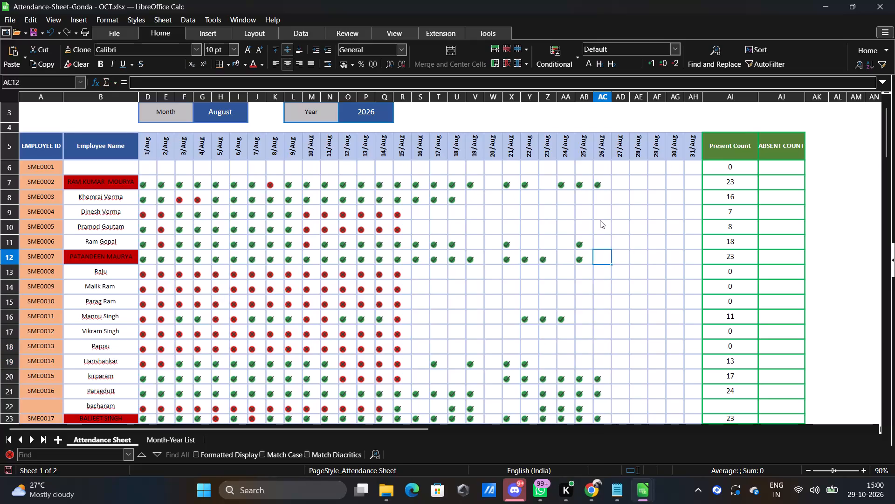
key("Up")
key("1")
key("Down")
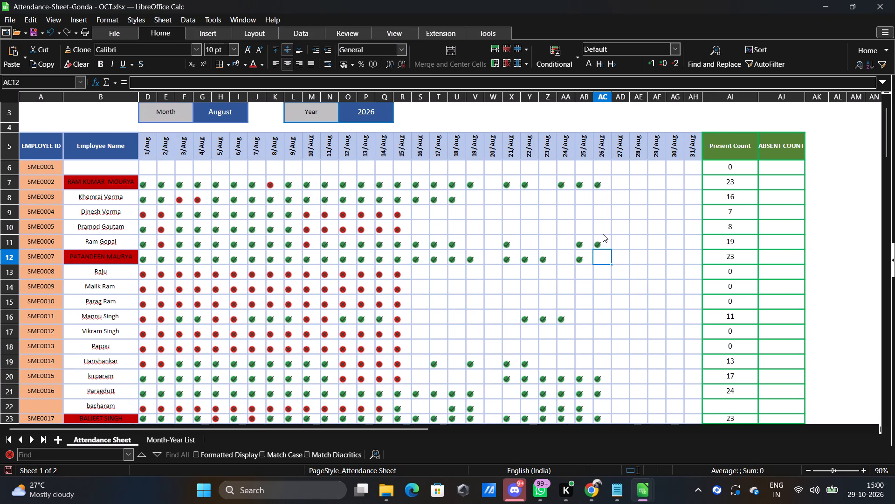
key("1")
key("Down")
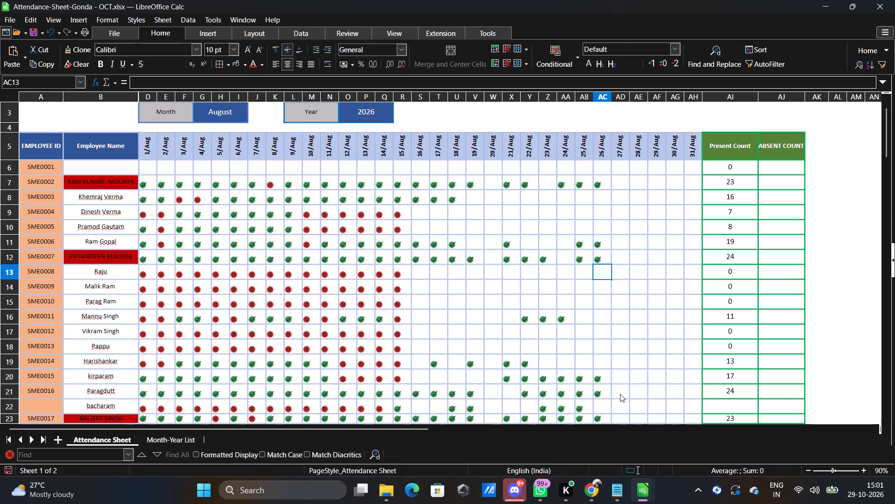
left_click(600, 437)
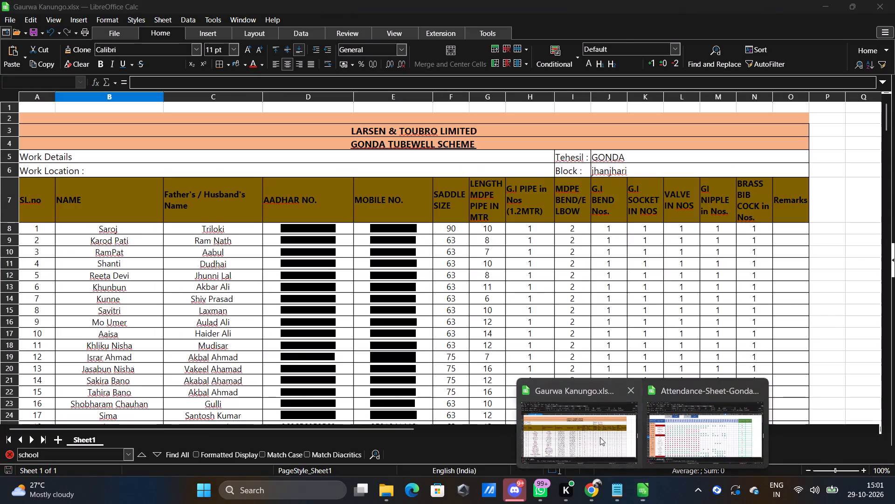
scroll(380, 353, "down", 5)
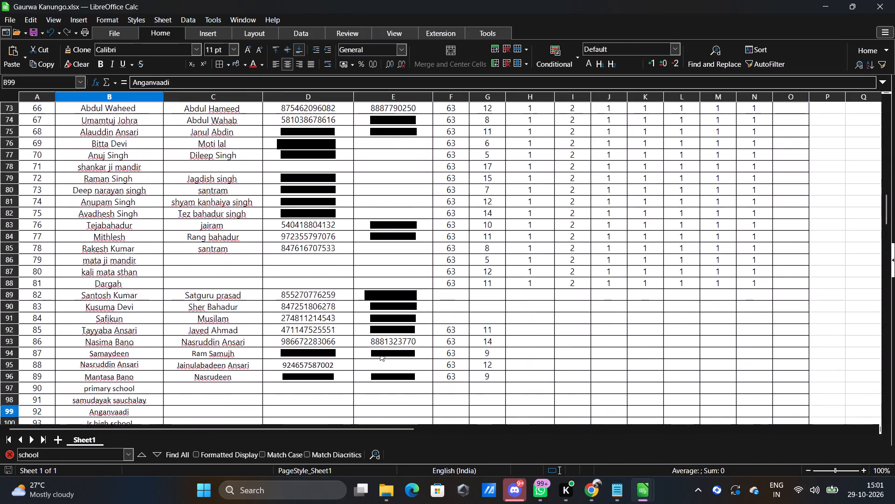
scroll(380, 353, "down", 1)
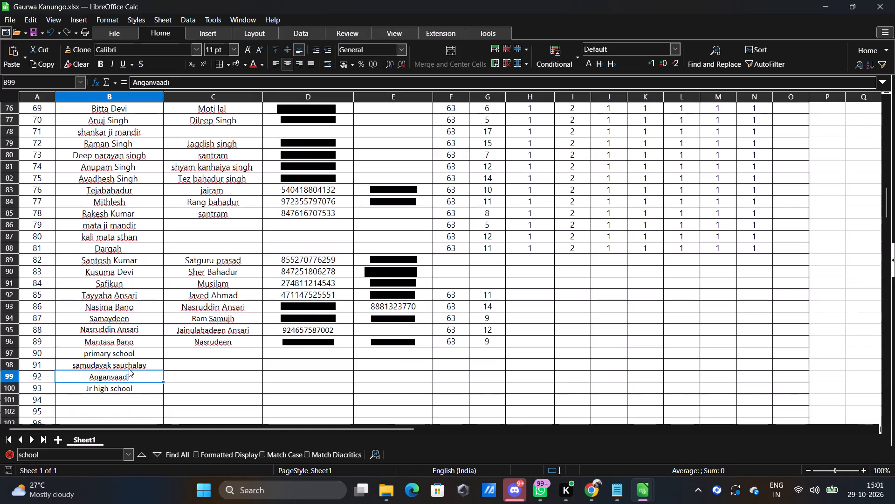
scroll(129, 369, "down", 1)
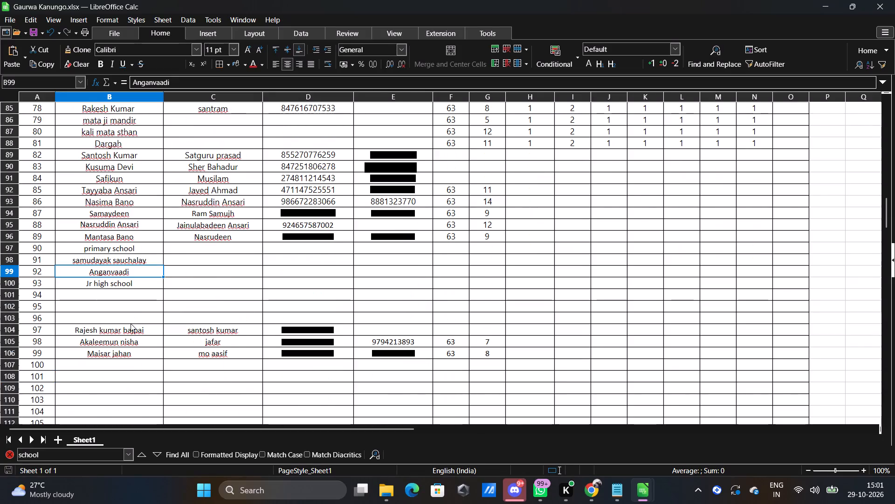
left_click_drag(73, 329, 152, 327)
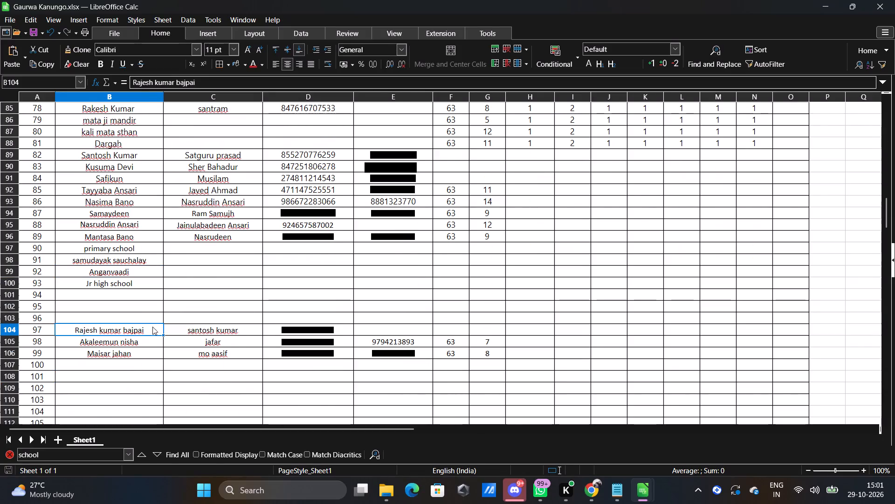
left_click_drag(152, 327, 379, 329)
key("Delete")
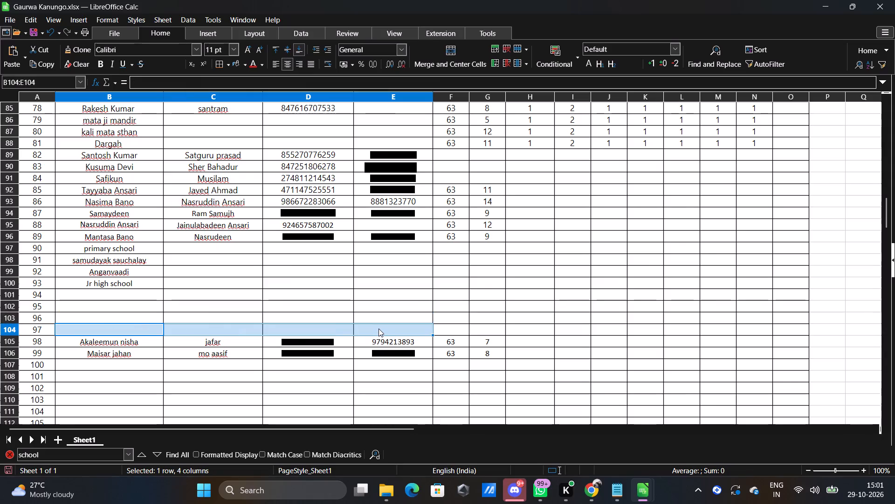
key("alt+Tab")
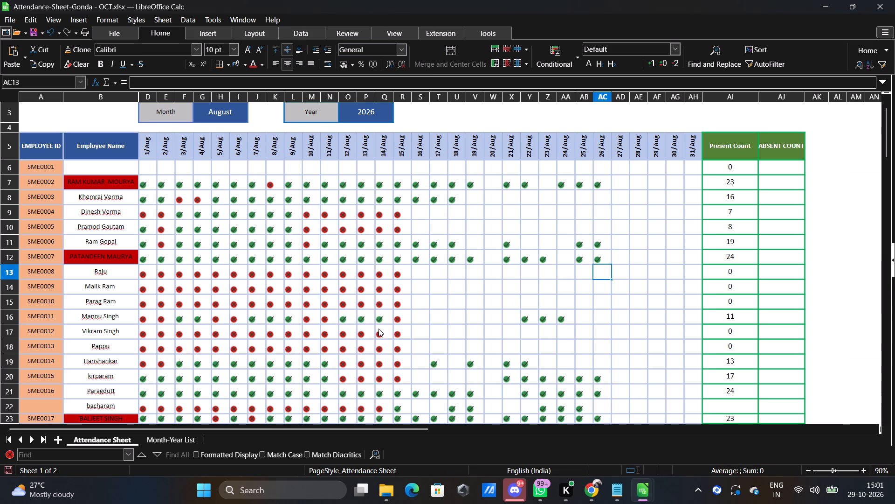
scroll(379, 329, "down", 1)
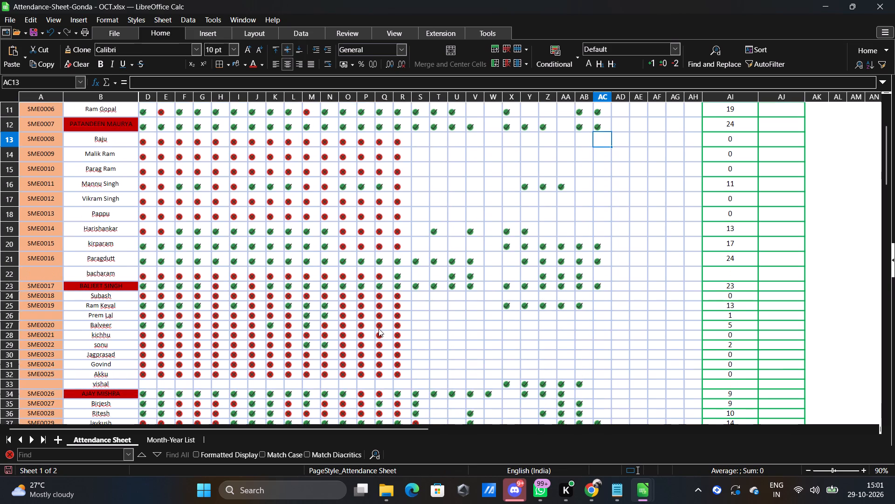
scroll(379, 329, "up", 1)
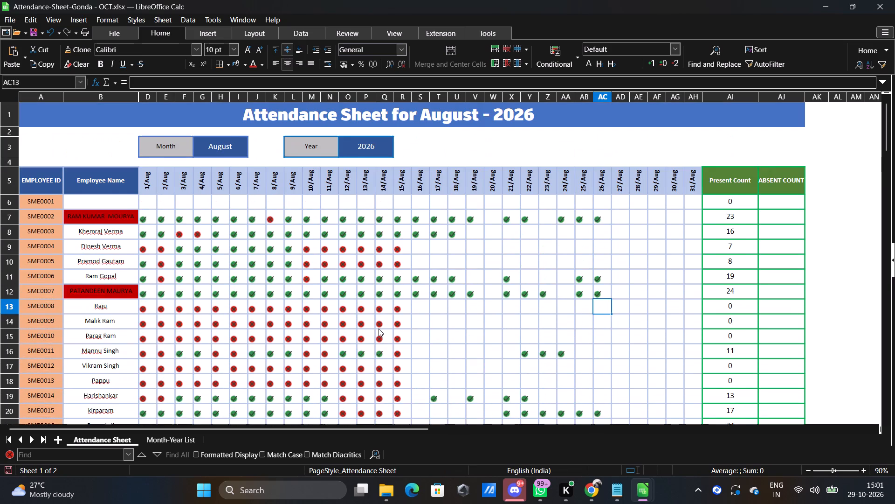
scroll(379, 329, "up", 1)
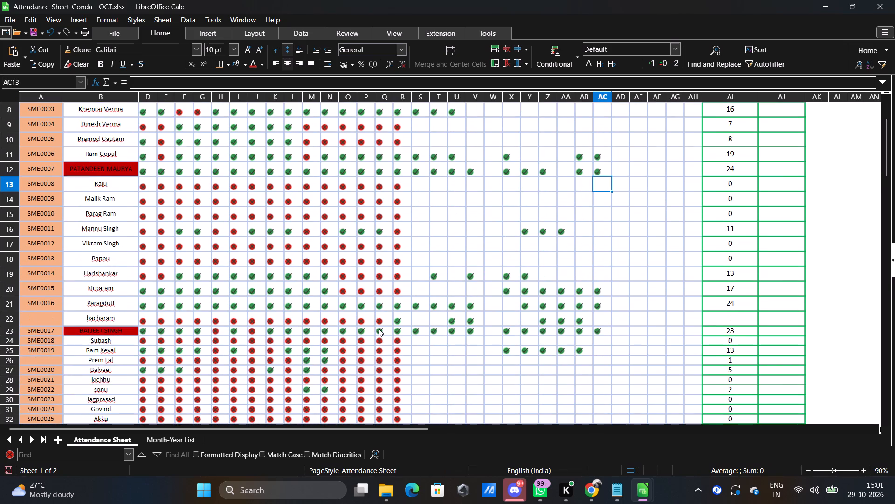
scroll(379, 329, "down", 1)
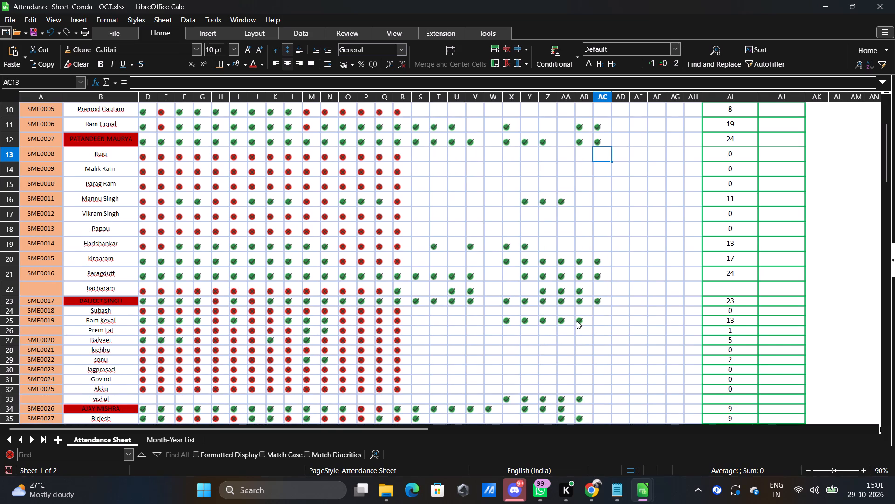
left_click(601, 319)
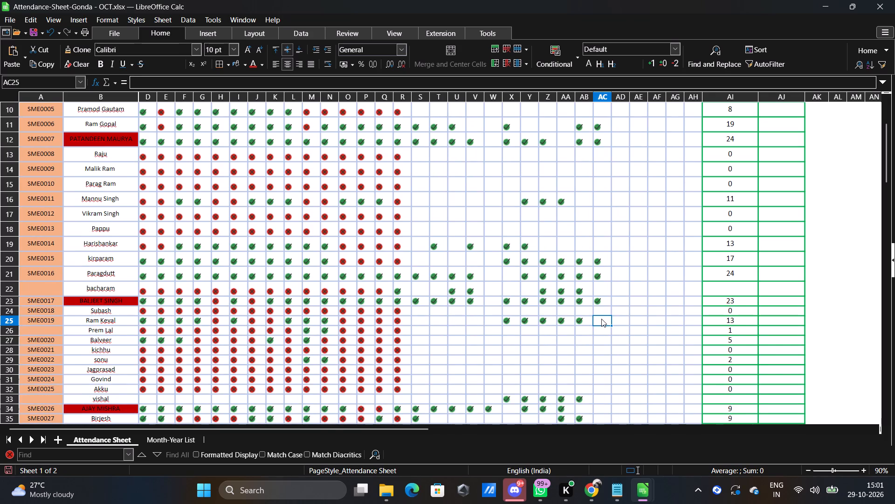
key("1")
key("Down")
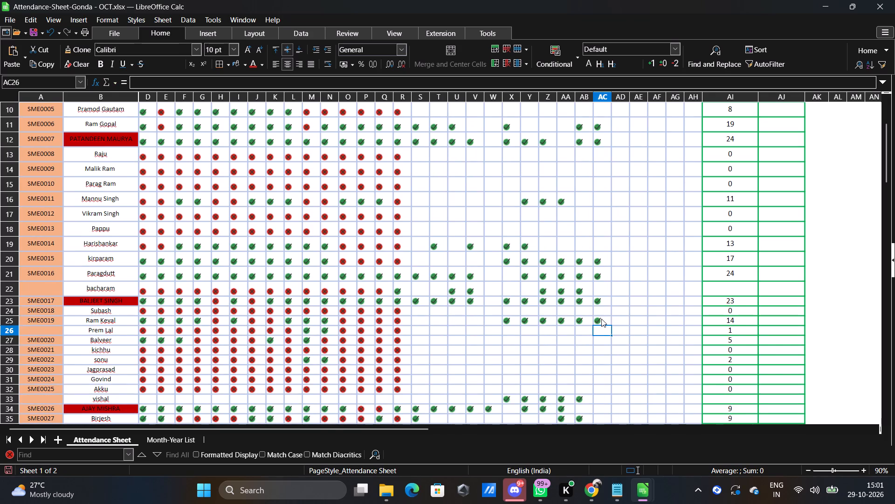
In the 26/Aug column, enter 1 in row 33, leaving rows 26 to 32 blank.
key("Down")
key("Down")
key("Down")
key("Down")
key("Down")
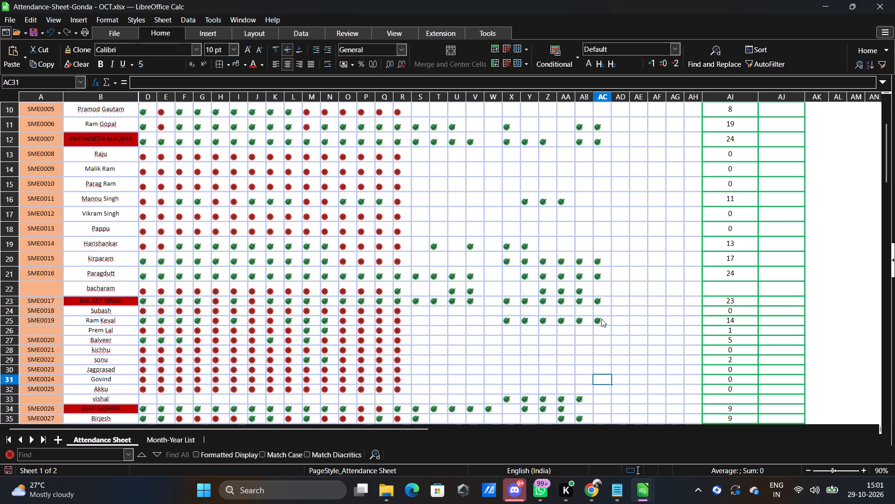
key("Down")
key("Down")
key("1")
key("Up")
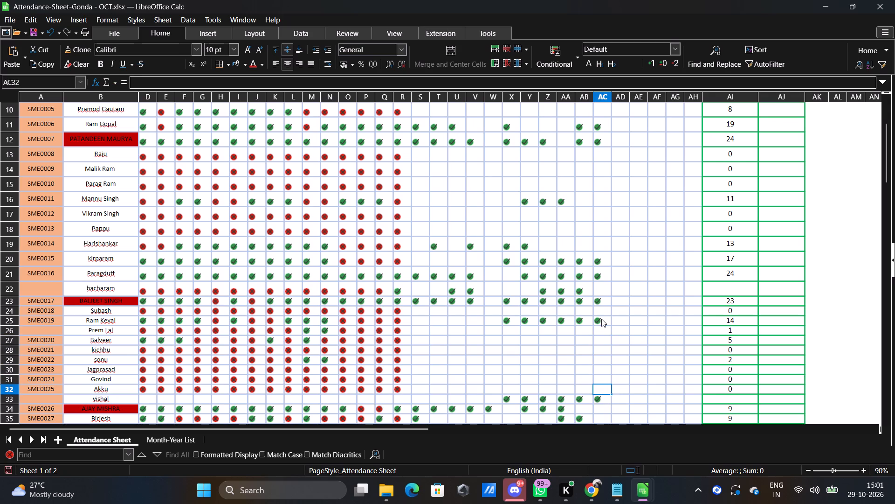
key("Up")
key("Up")
key("Up")
In the 27/Aug column, enter 1 for SME0017 in row 23 and SME0002 in row 7.
scroll(601, 319, "up", 1)
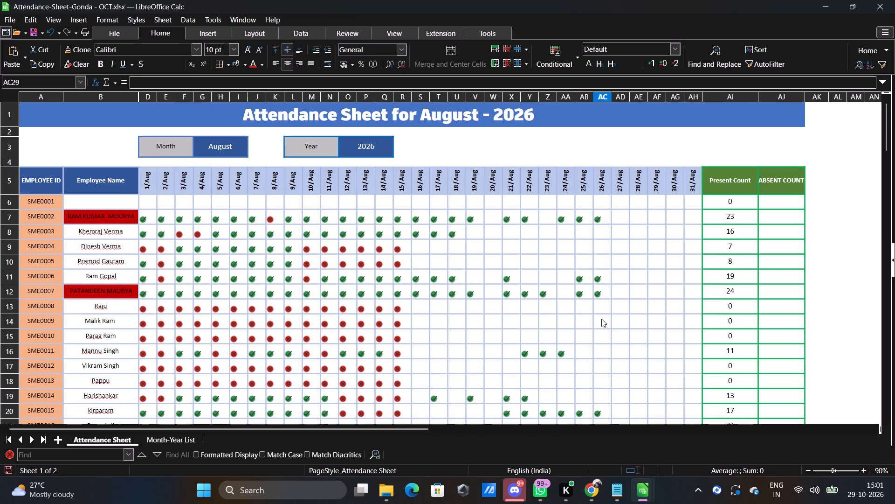
scroll(601, 319, "up", 1)
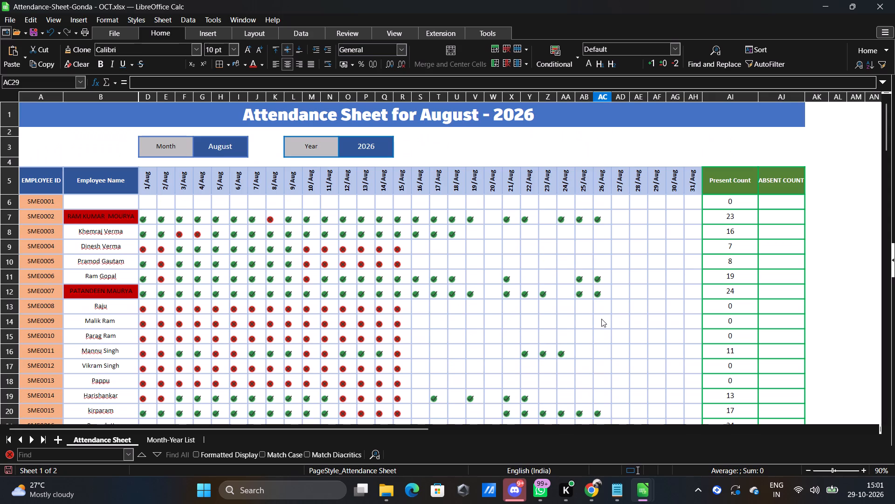
scroll(601, 319, "down", 1)
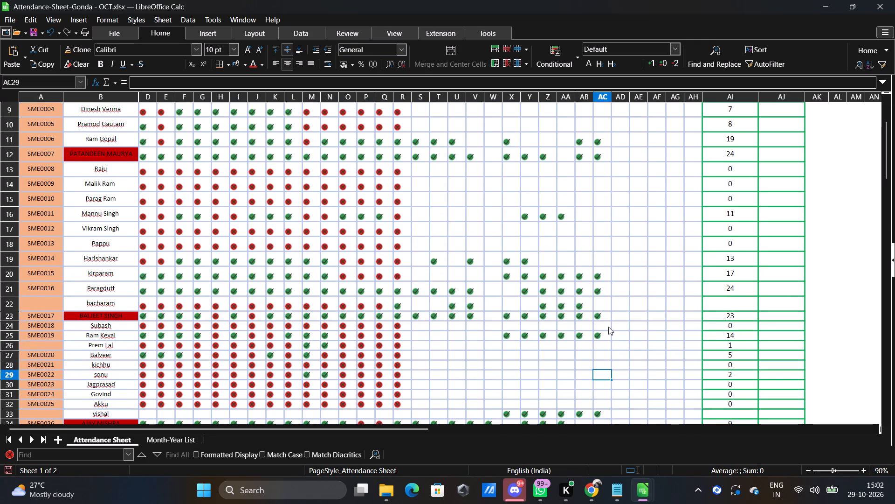
left_click(621, 320)
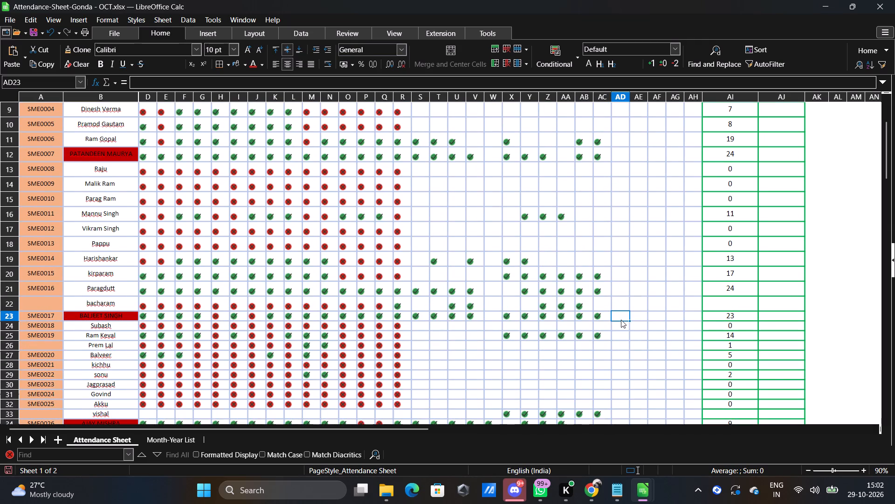
key("1")
key("Right")
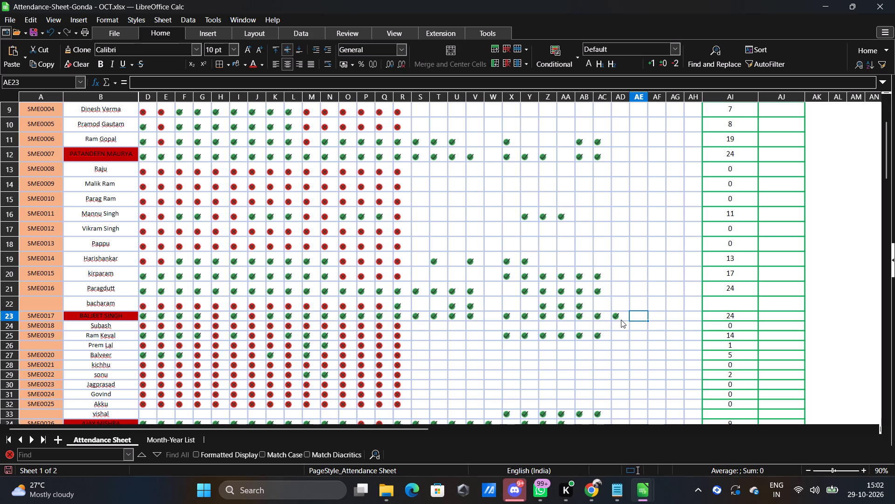
scroll(621, 320, "up", 1)
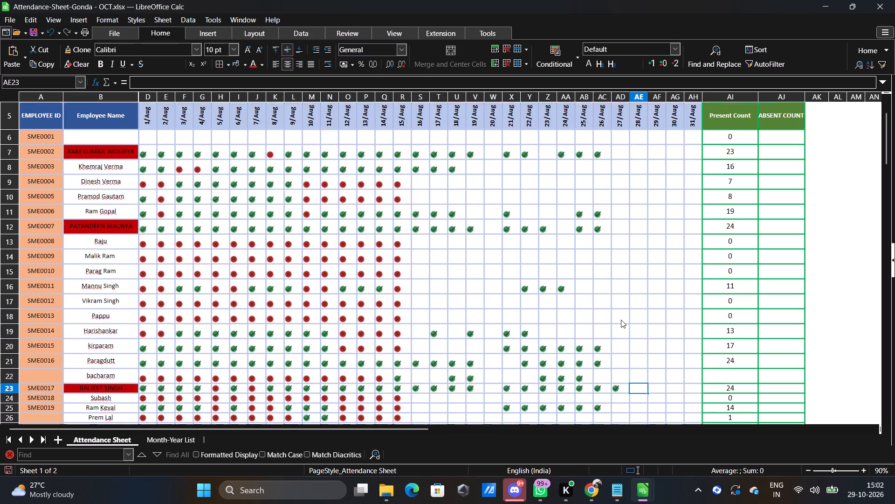
scroll(621, 320, "up", 1)
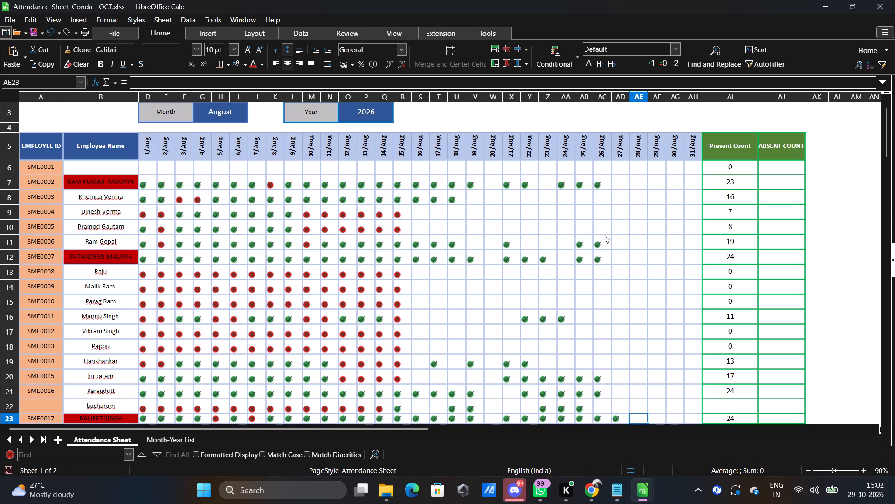
left_click(616, 184)
key("1")
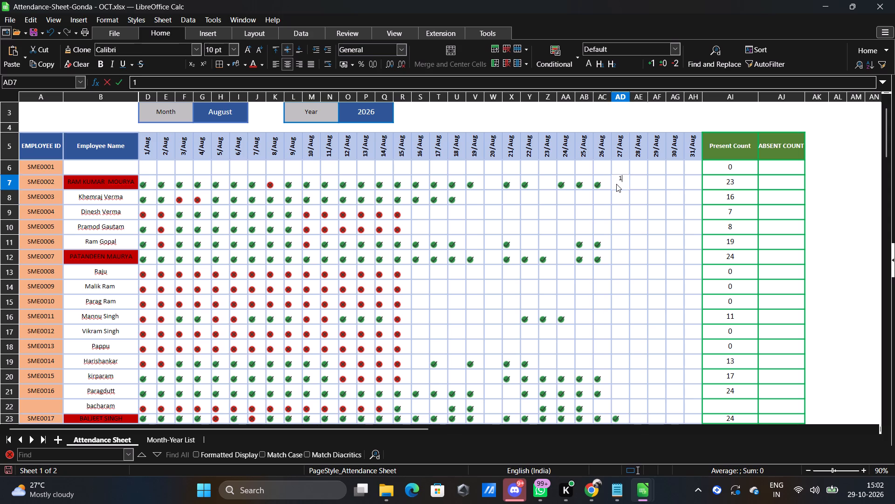
key("Down")
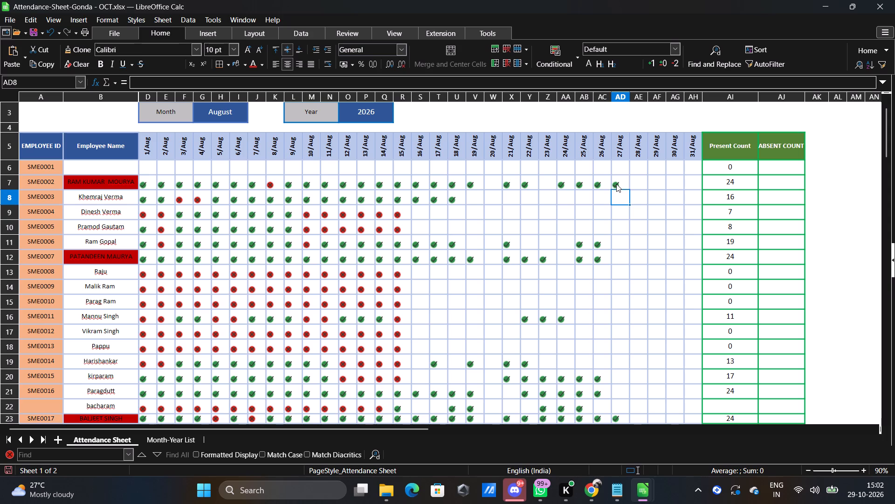
scroll(616, 184, "down", 1)
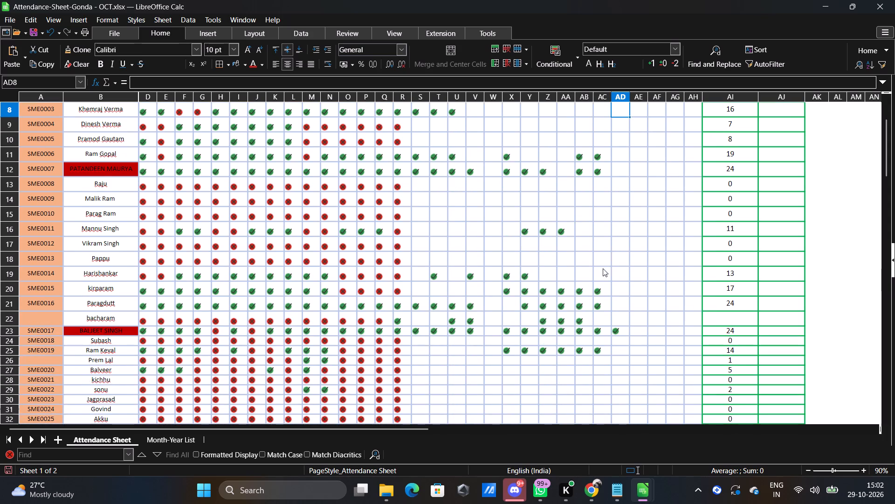
left_click(621, 277)
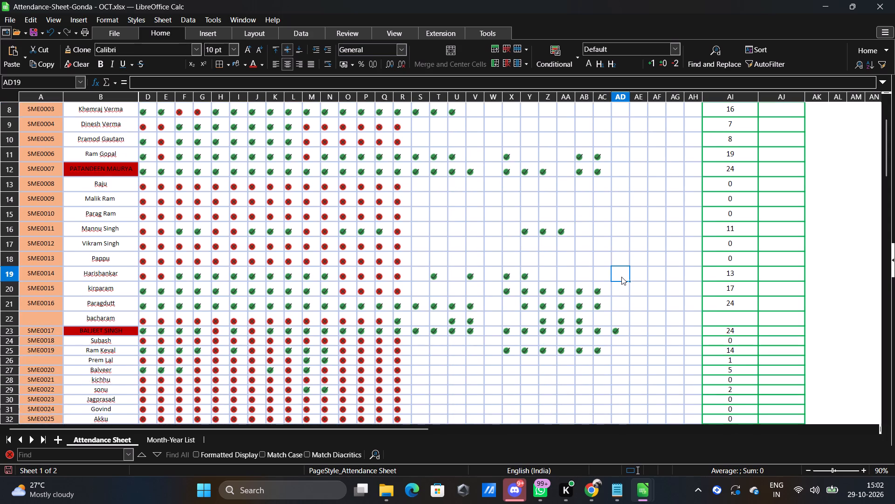
key("1")
scroll(621, 277, "up", 1)
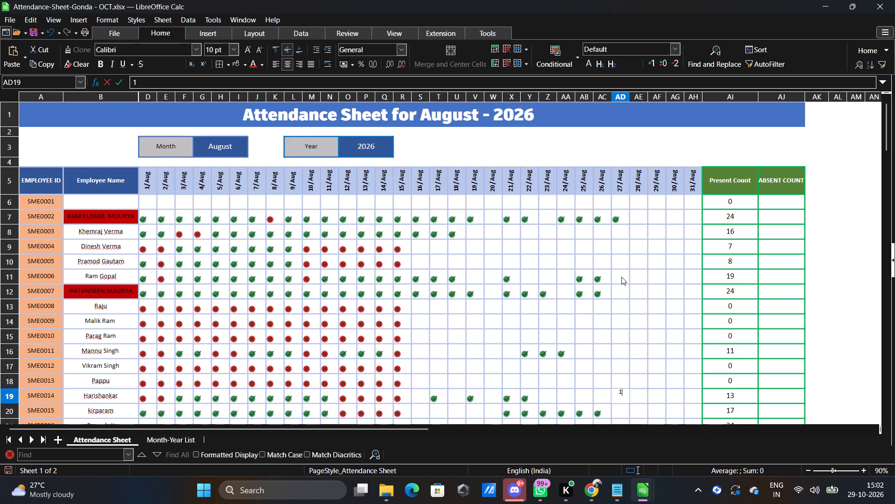
scroll(621, 277, "up", 1)
key("Up")
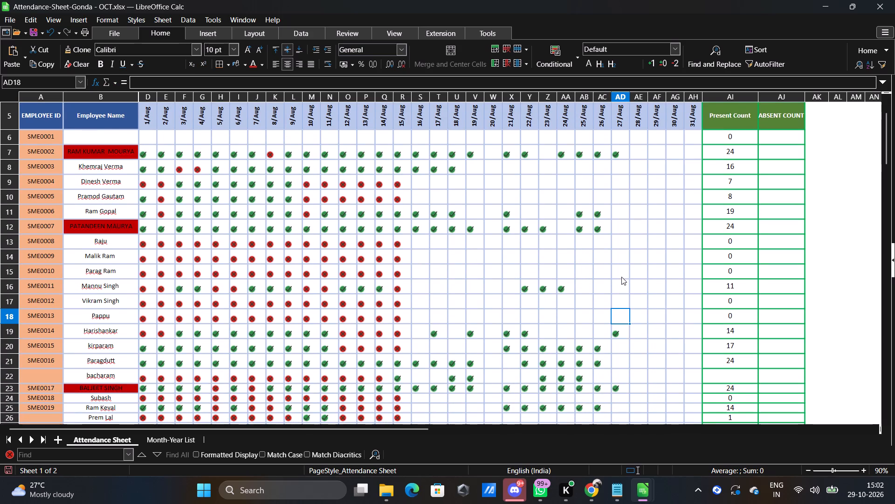
key("Up")
key("Up")
key("Up")
key("Up")
key("Up")
key("Up")
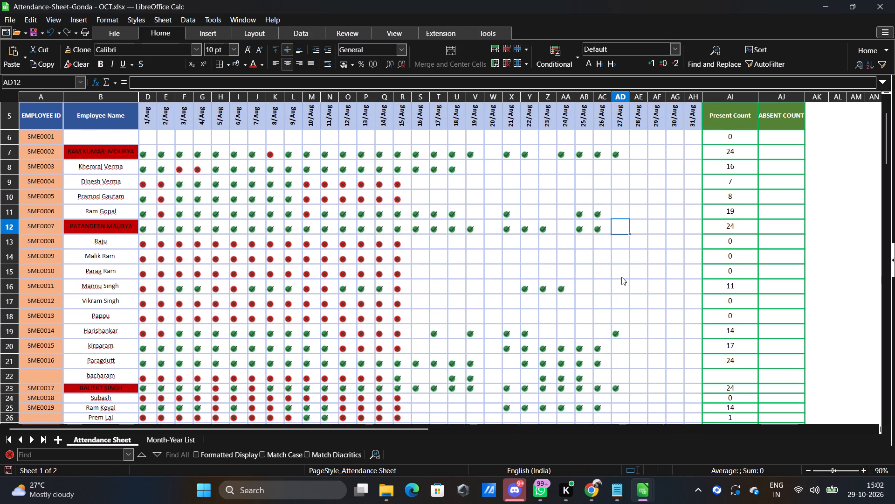
key("1")
key("Down")
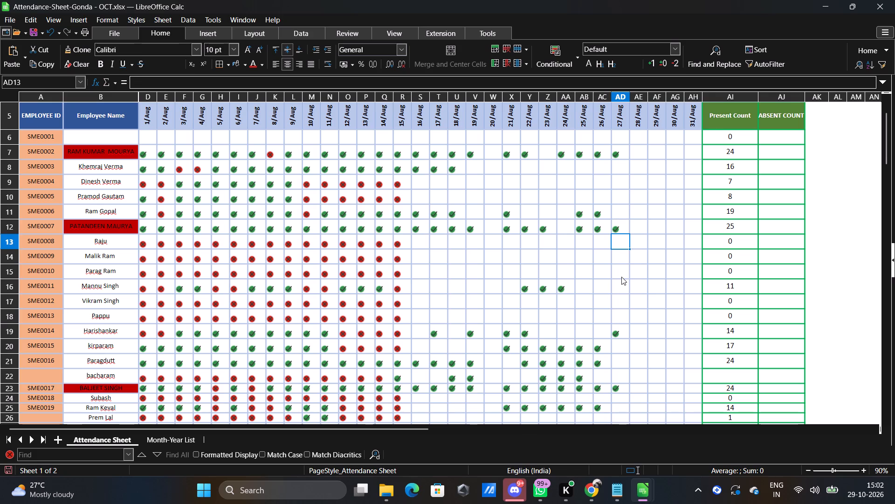
In the 27/Aug column, enter 1 for SME0015 in row 20 and SME0016 in row 21.
key("Down")
key("Down")
key("Down")
key("Down")
key("Down")
key("Down")
key("Down")
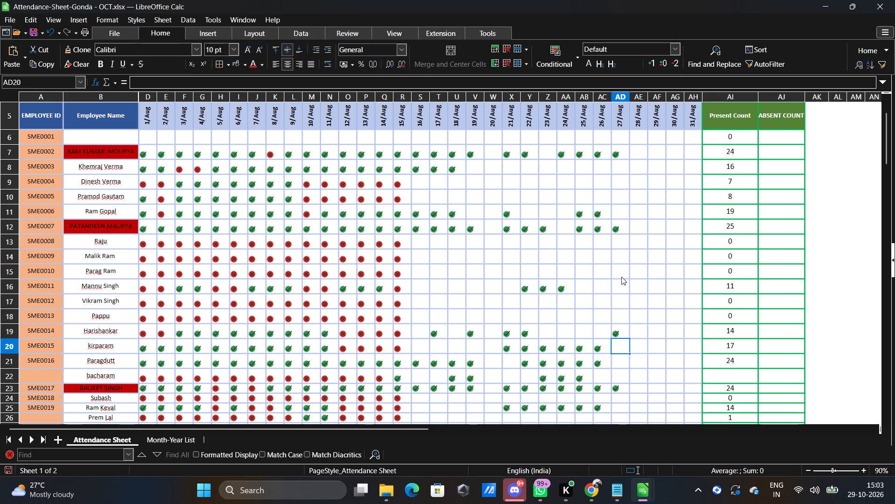
key("1")
key("Down")
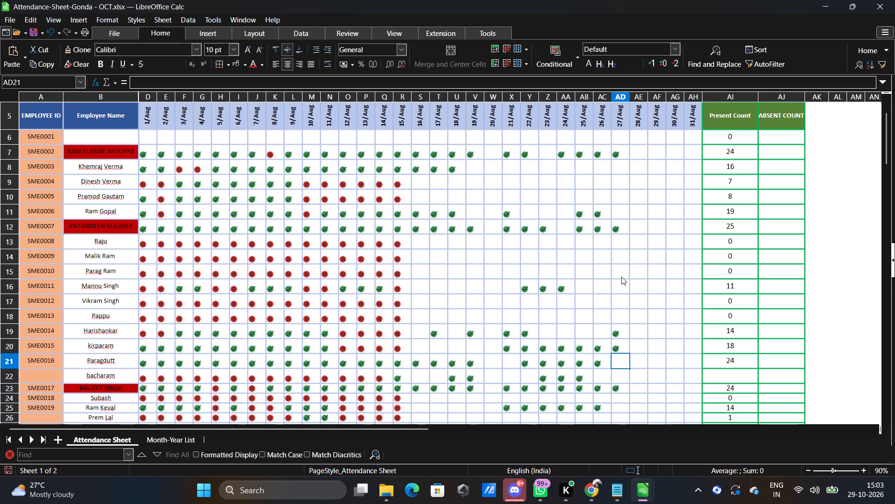
key("1")
key("Down")
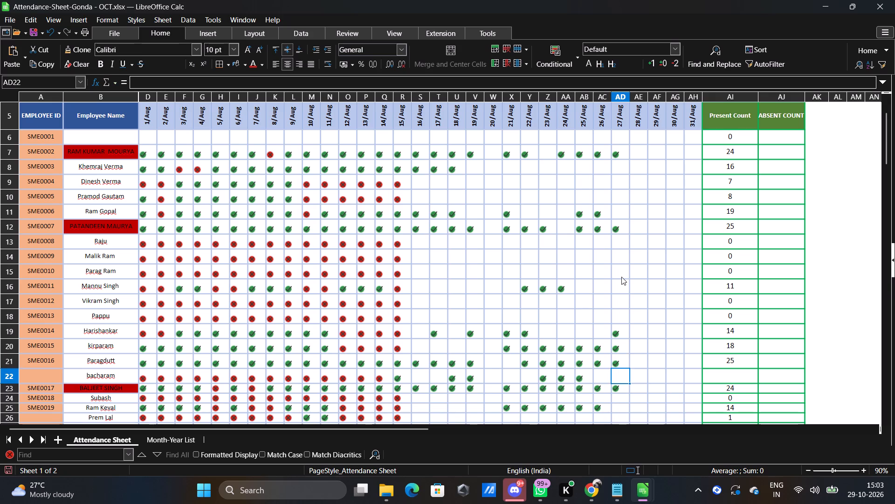
scroll(621, 277, "down", 1)
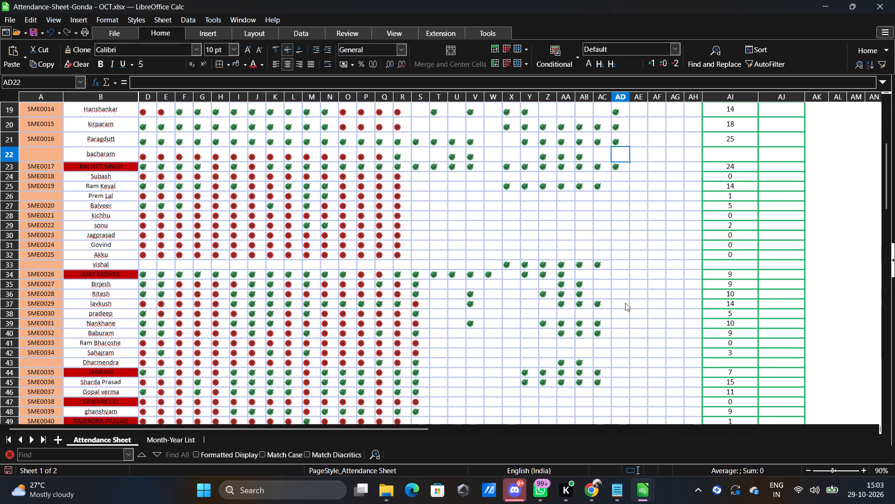
left_click(620, 302)
key("1")
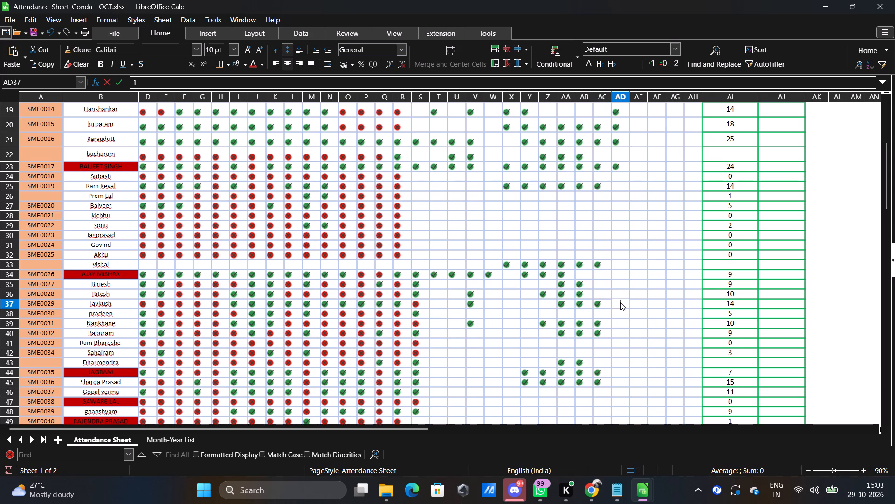
key("Up")
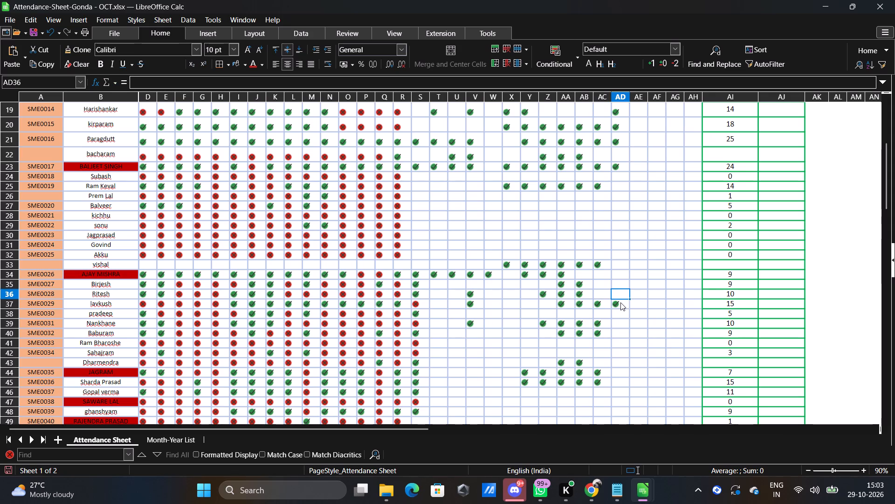
In the 27/Aug column, enter 1 for SME0035 in row 44 and SME0036 in row 45, leaving rows 38 to 43 blank.
key("Down")
key("Down")
key("Down")
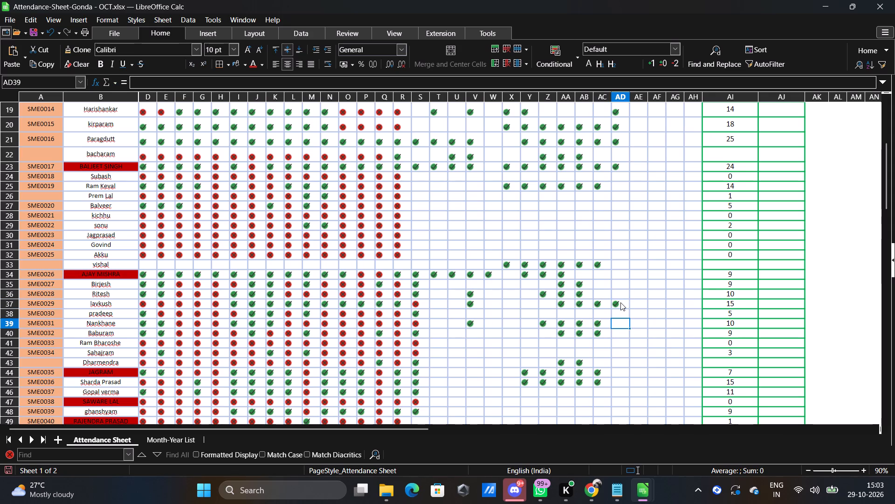
key("Down")
key("Down")
key("Down")
key("Down")
key("Down")
key("1")
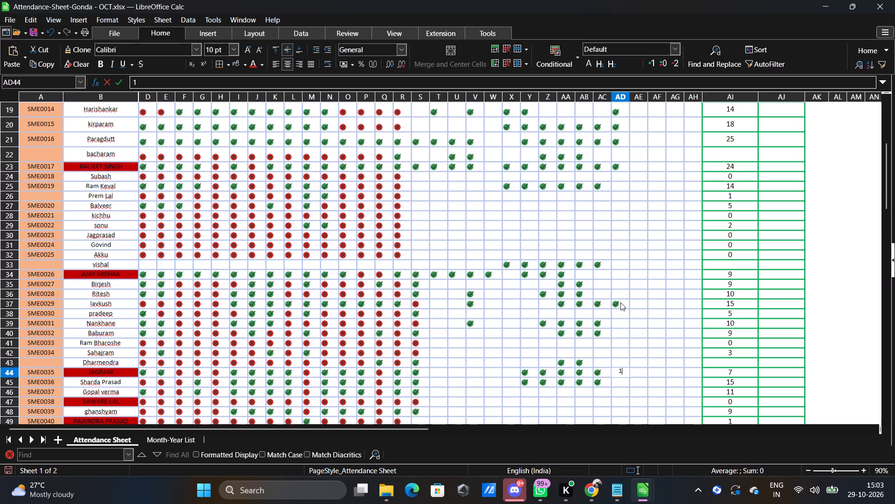
key("Down")
key("1")
key("Down")
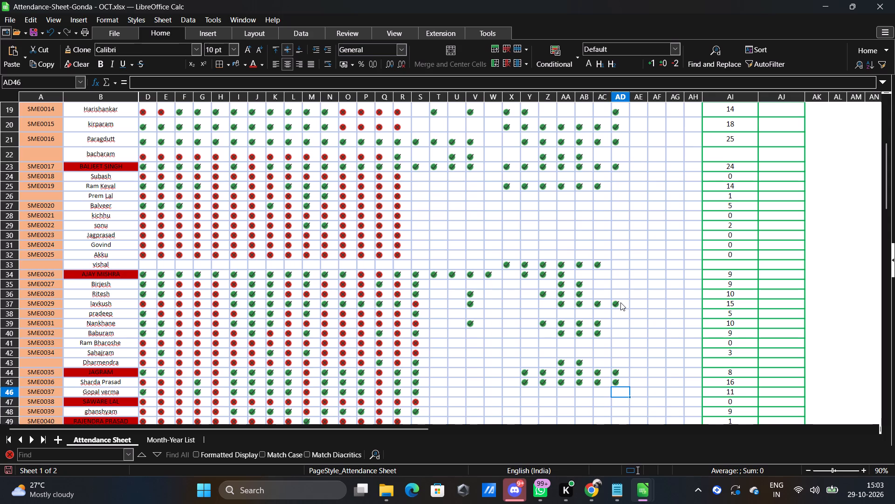
In the 28/Aug column, enter 1 for SME0031 in row 39 and SME0032 in row 40.
scroll(620, 302, "up", 2)
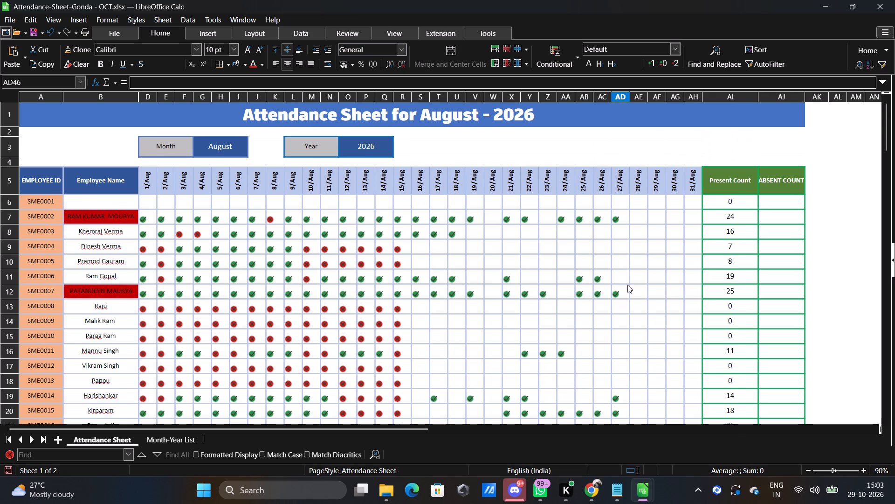
left_click(637, 220)
scroll(637, 220, "down", 1)
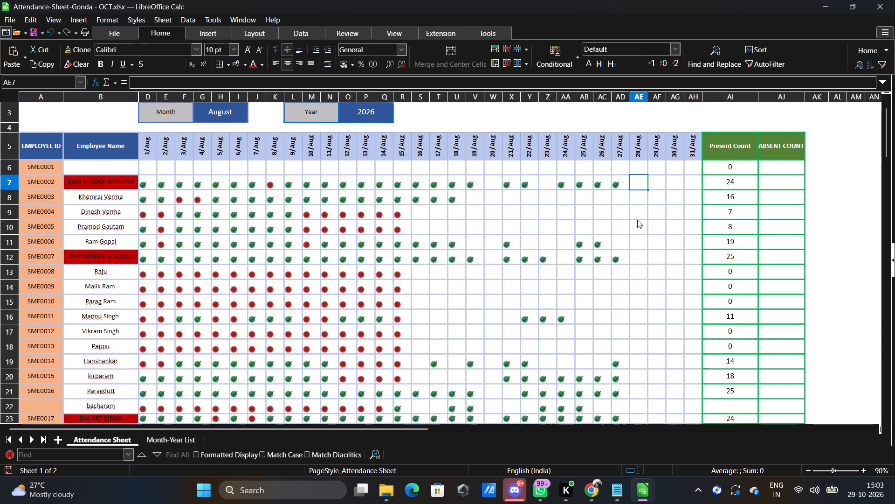
scroll(637, 220, "down", 1)
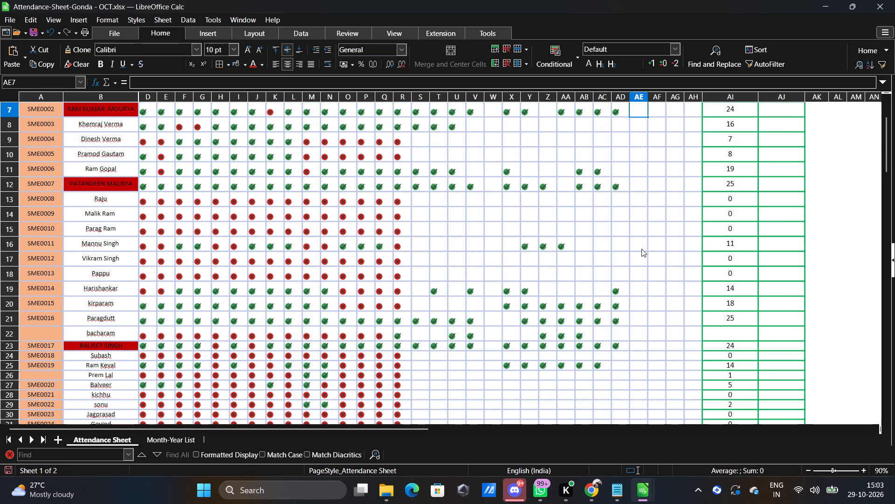
scroll(641, 249, "down", 1)
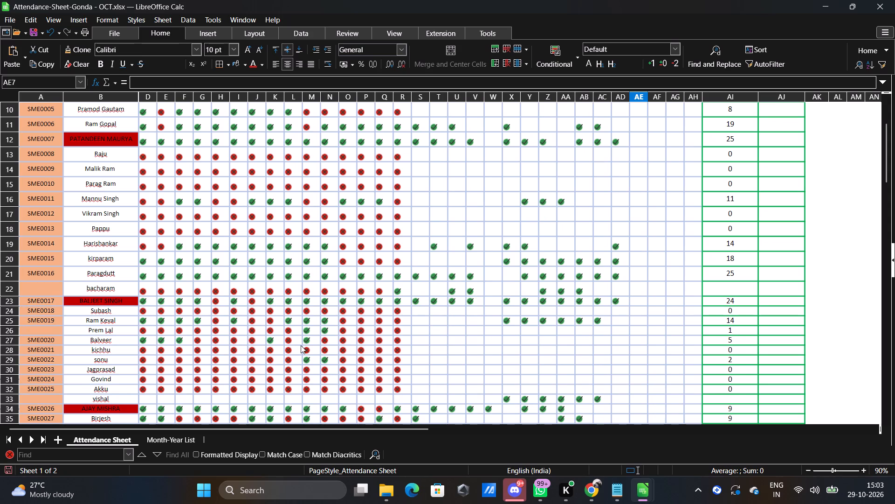
scroll(443, 338, "up", 2)
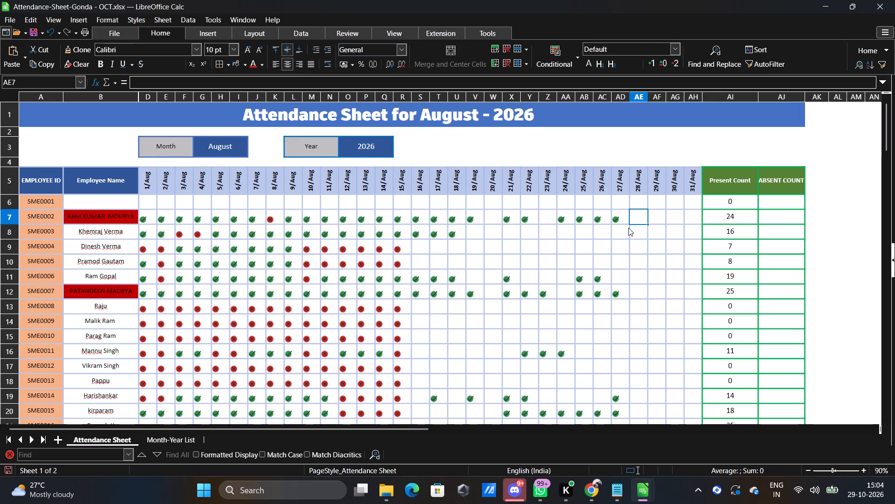
scroll(628, 228, "down", 1)
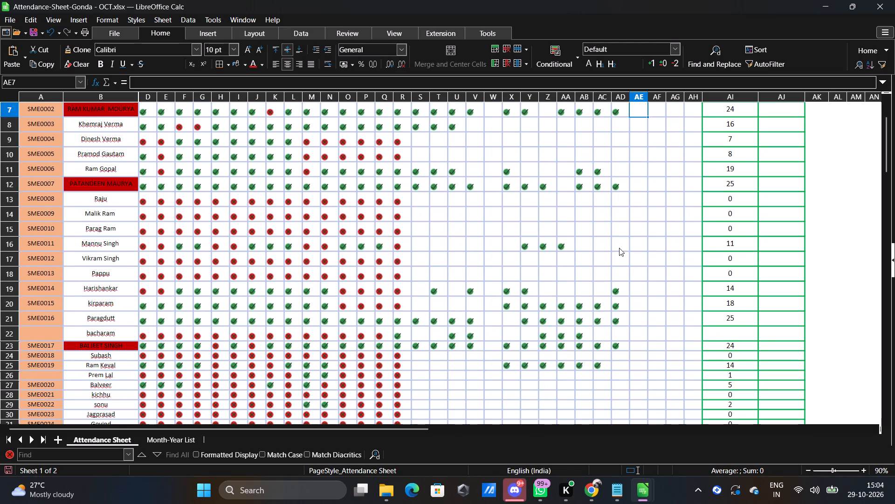
scroll(618, 253, "down", 2)
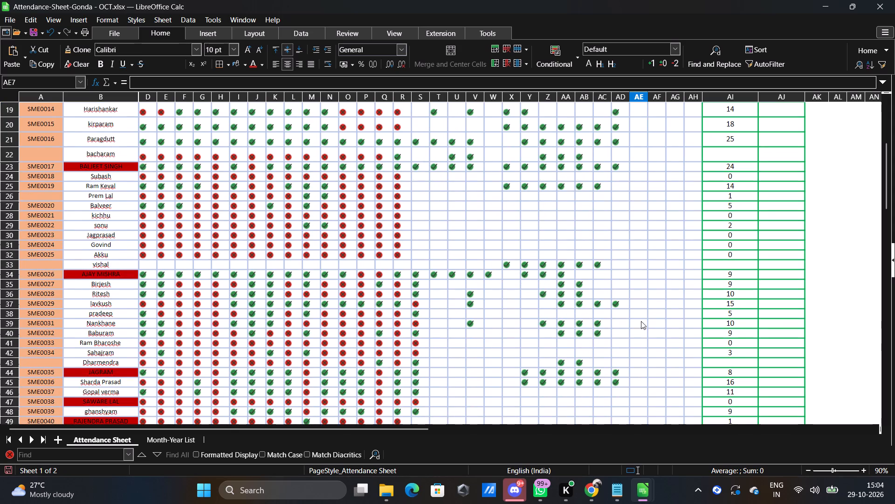
left_click(639, 323)
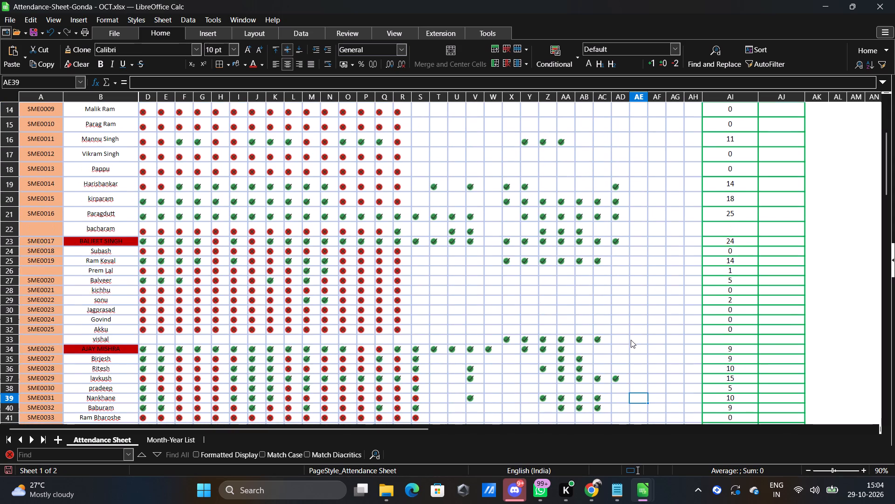
key("1")
key("Down")
key("1")
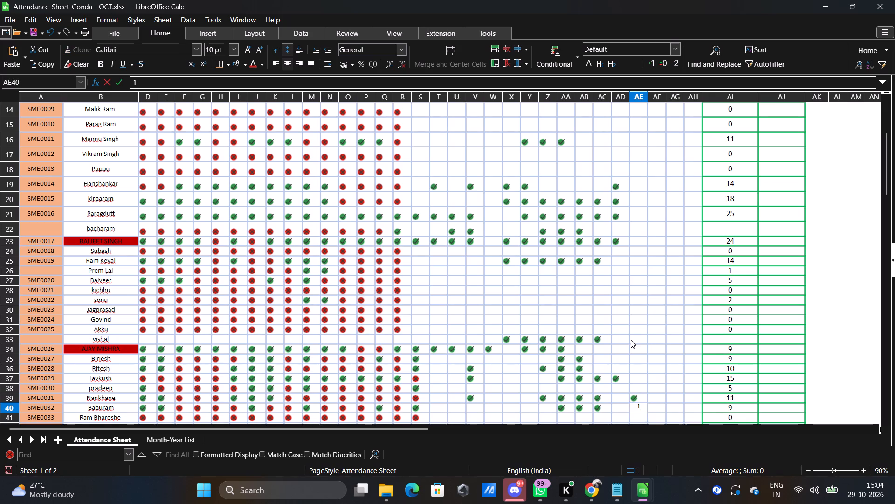
key("Up")
key("Up")
key("Up")
key("1")
key("Down")
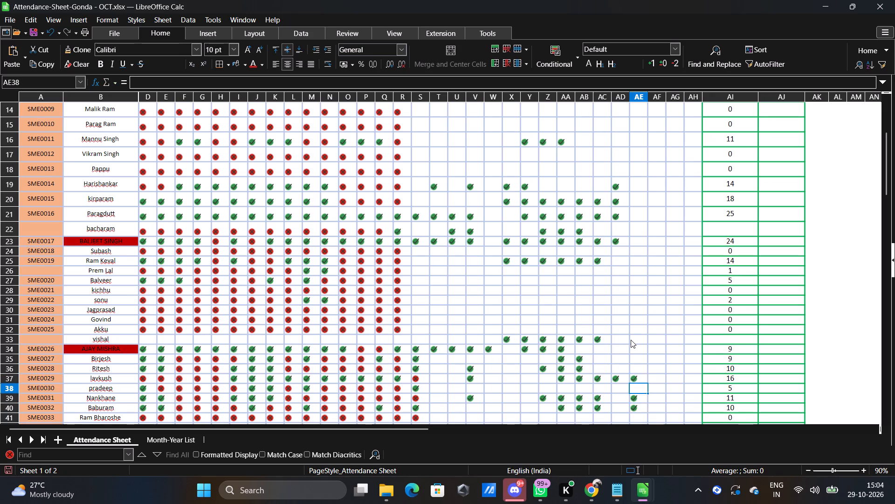
key("Up")
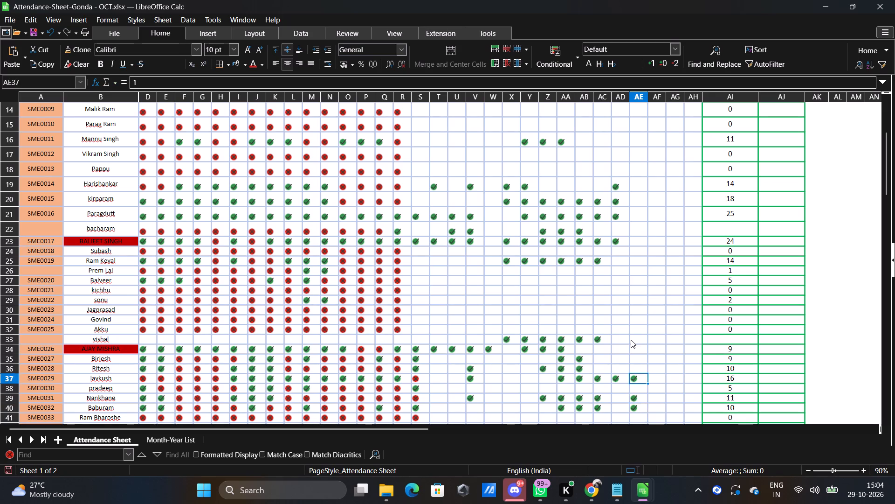
key("Up")
key("Up")
key("1")
key("Up")
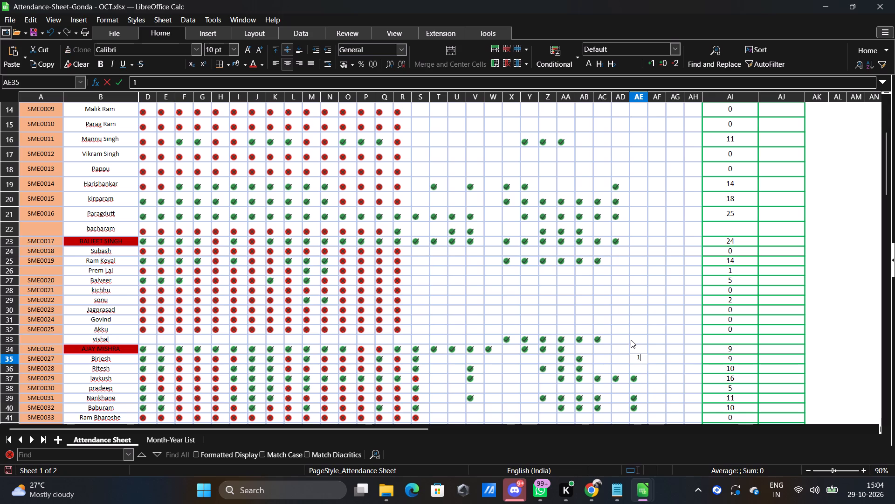
key("1")
key("Up")
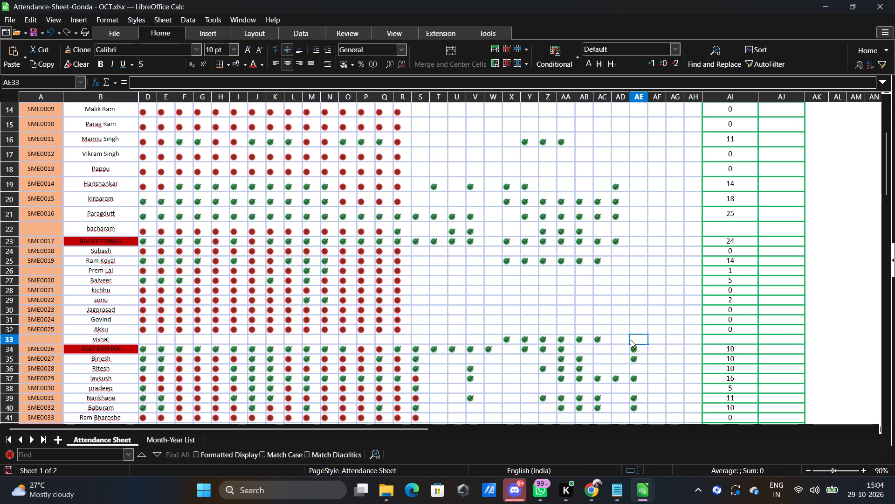
key("Down")
key("Down")
key("Down")
key("Down")
key("Down")
key("Down")
key("Down")
key("Down")
key("Down")
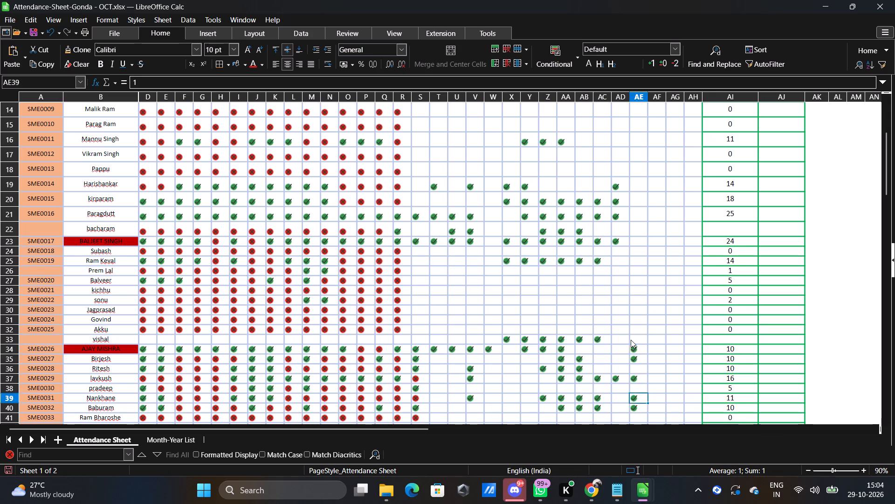
key("Down")
key("Down")
key("Down")
key("Down")
key("Up")
key("Up")
key("1")
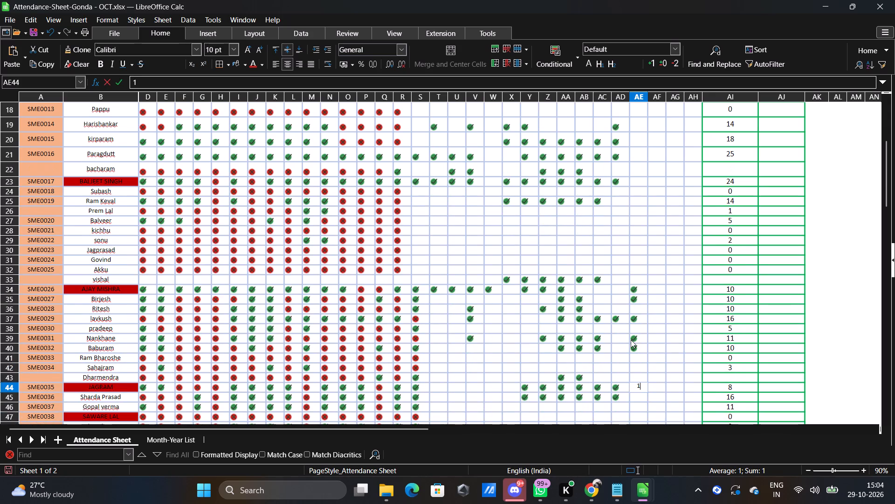
key("Down")
key("1")
key("Down")
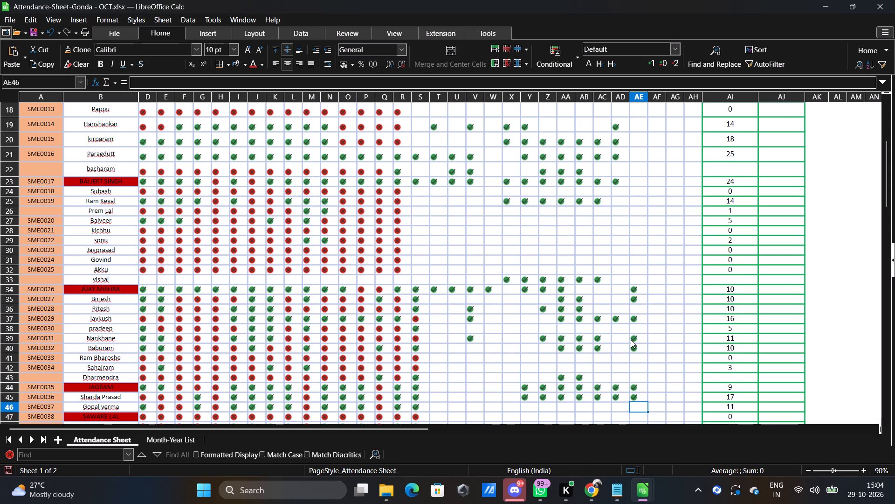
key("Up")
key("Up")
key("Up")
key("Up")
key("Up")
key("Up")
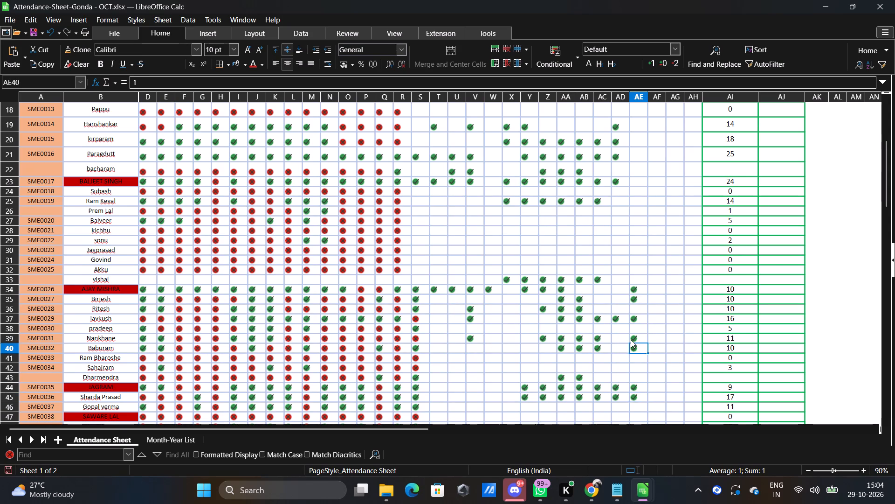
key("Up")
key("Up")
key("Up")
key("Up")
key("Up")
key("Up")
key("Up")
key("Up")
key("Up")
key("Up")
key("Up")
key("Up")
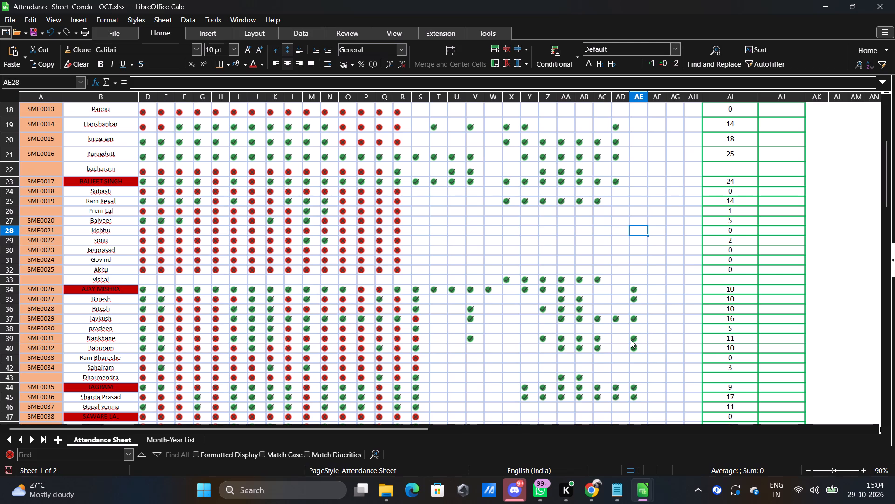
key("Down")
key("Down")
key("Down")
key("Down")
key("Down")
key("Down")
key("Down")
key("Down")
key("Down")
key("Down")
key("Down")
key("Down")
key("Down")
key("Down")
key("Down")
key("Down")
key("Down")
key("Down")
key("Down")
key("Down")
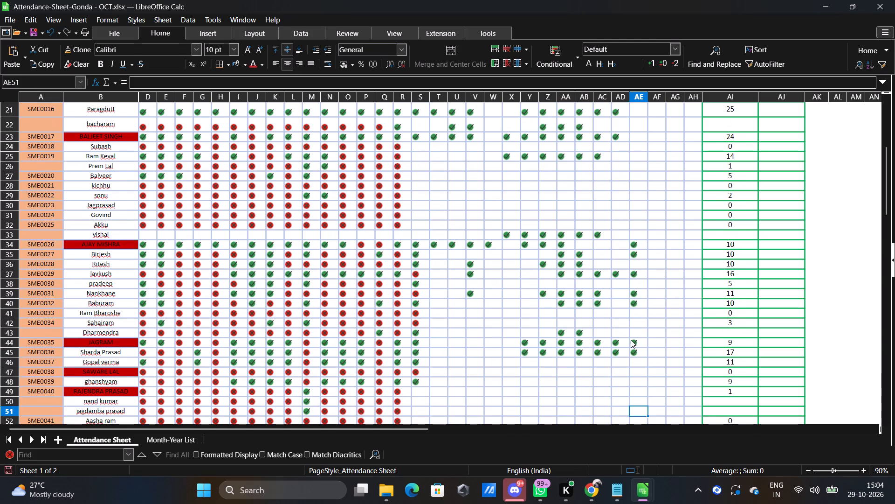
key("Up")
key("Up")
key("Up")
key("Up")
key("Up")
key("Up")
key("Up")
key("Up")
key("Up")
key("Up")
key("Up")
key("Up")
key("Up")
key("Up")
key("Up")
key("Up")
key("Up")
key("Up")
key("Up")
key("Up")
key("Up")
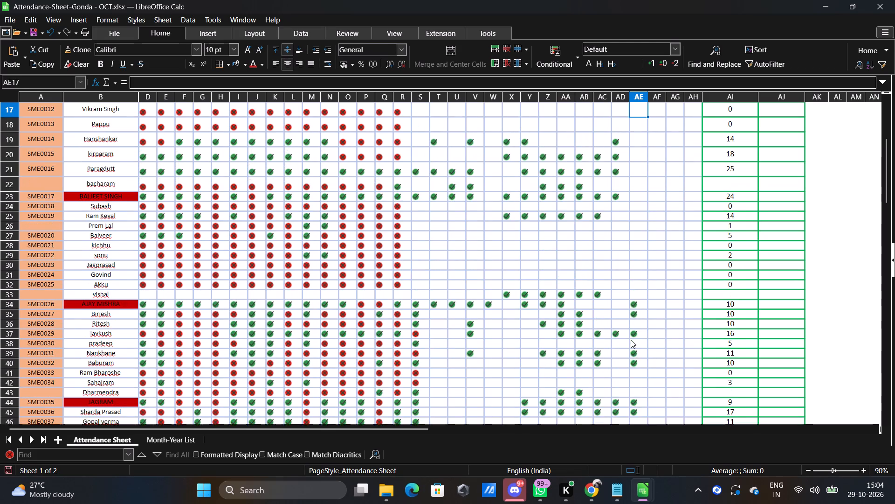
key("Up")
key("Up")
key("Down")
key("1")
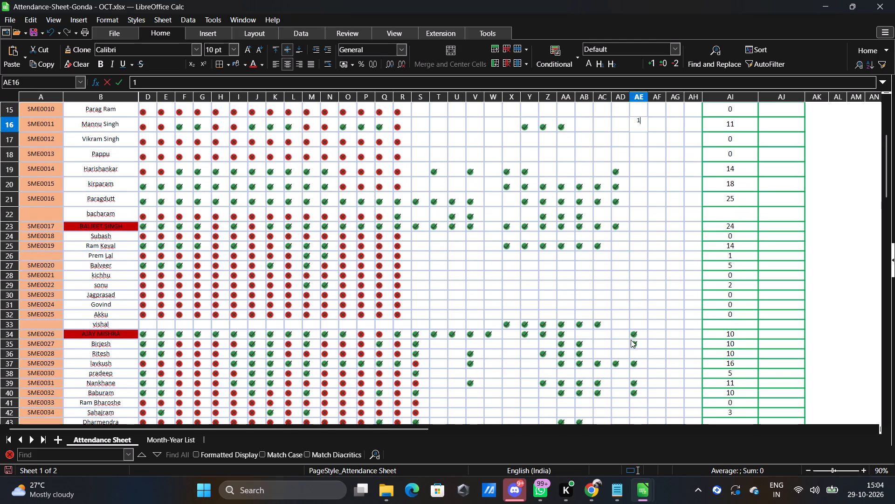
key("Down")
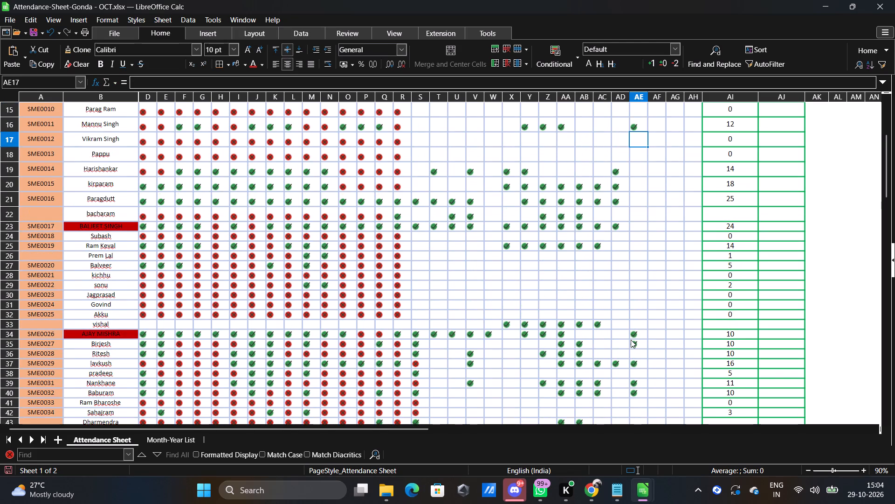
key("Up")
key("Down")
key("Down")
key("Down")
key("Down")
key("Down")
key("Down")
key("Down")
key("Down")
key("Down")
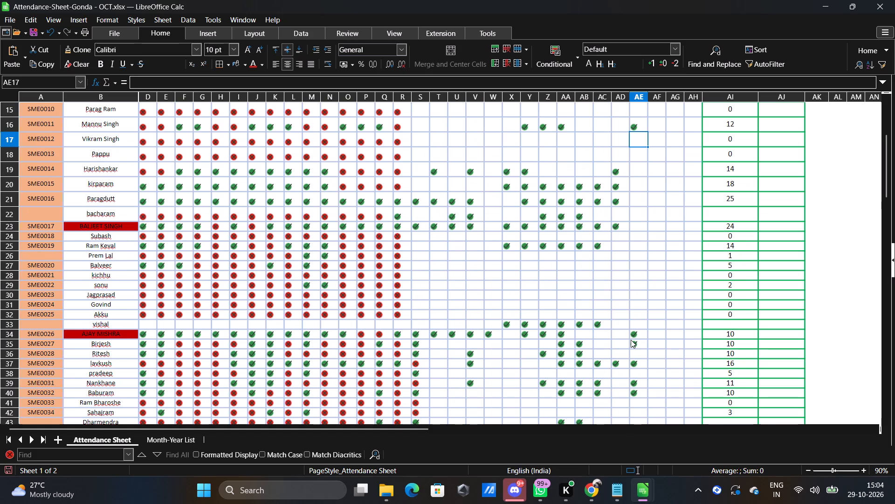
key("Up")
key("Up")
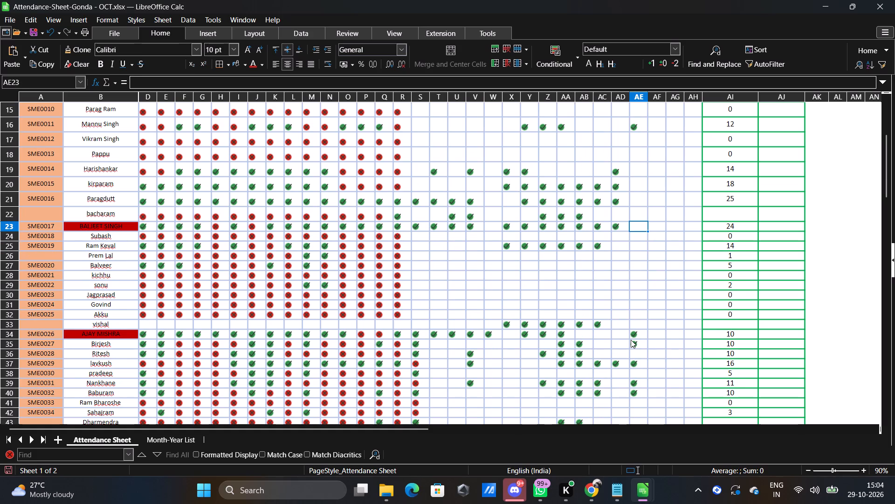
key("1")
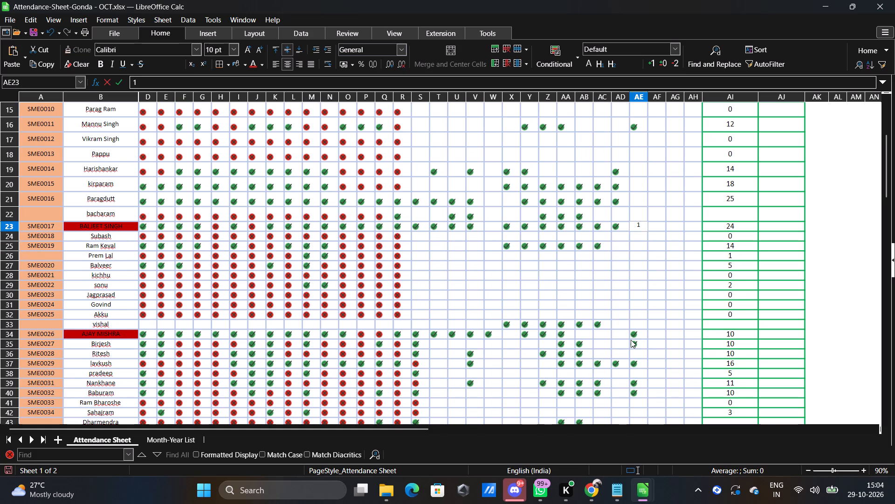
key("Up")
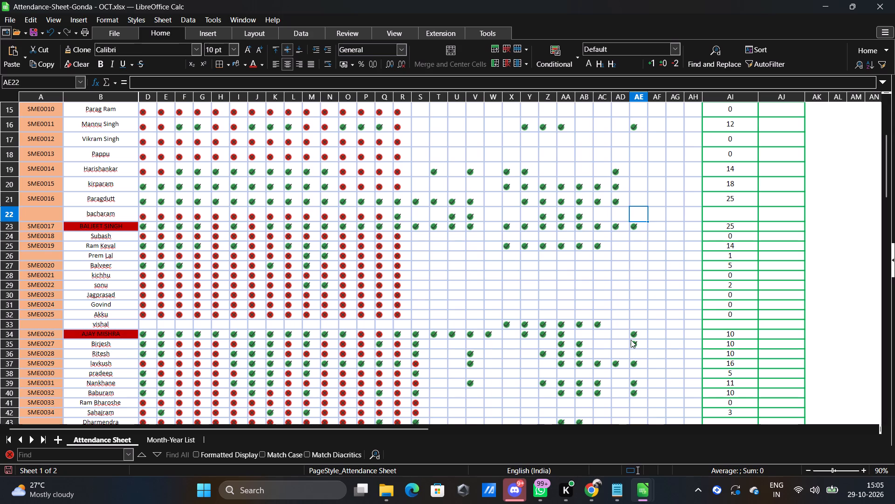
scroll(631, 340, "up", 1)
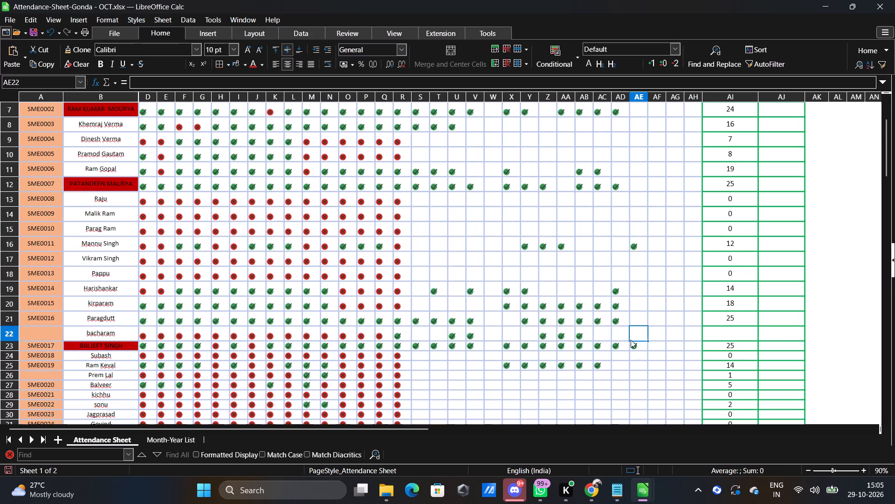
scroll(631, 340, "up", 1)
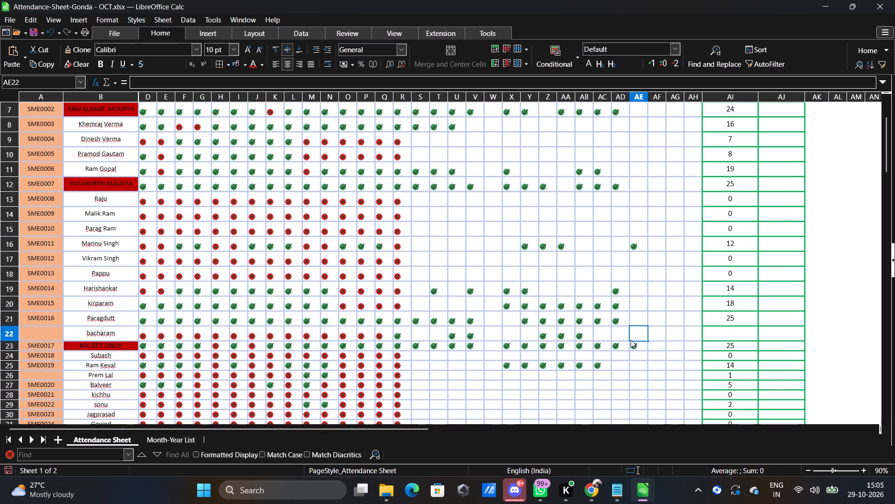
scroll(631, 340, "up", 1)
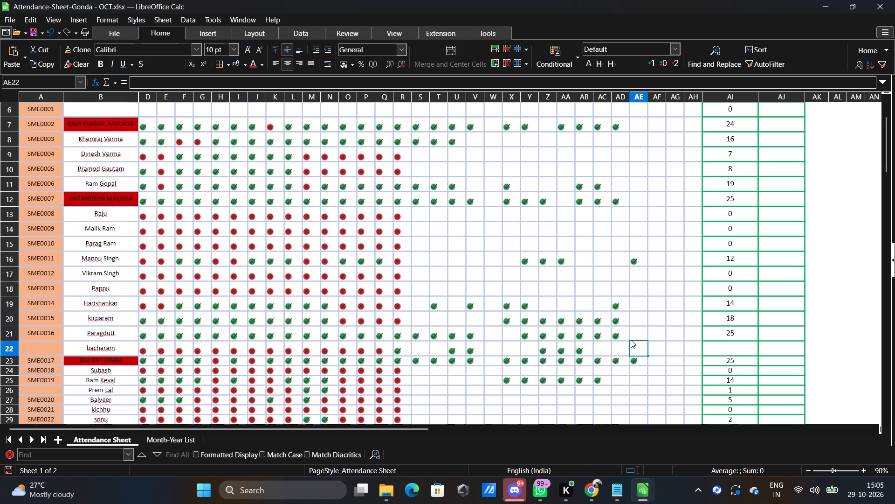
scroll(631, 340, "up", 1)
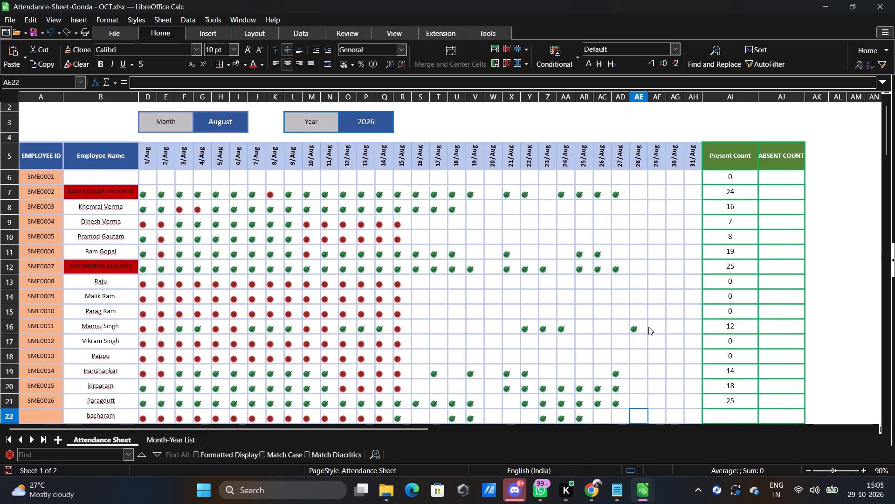
scroll(648, 327, "down", 1)
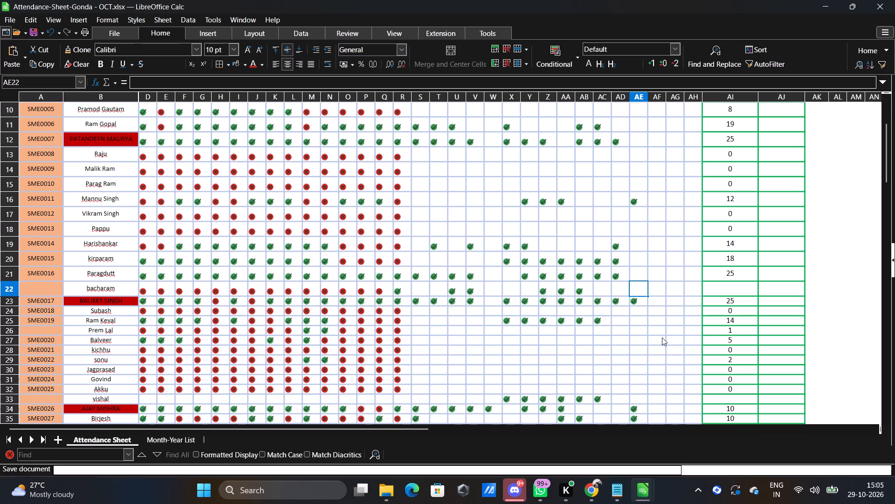
scroll(662, 337, "down", 1)
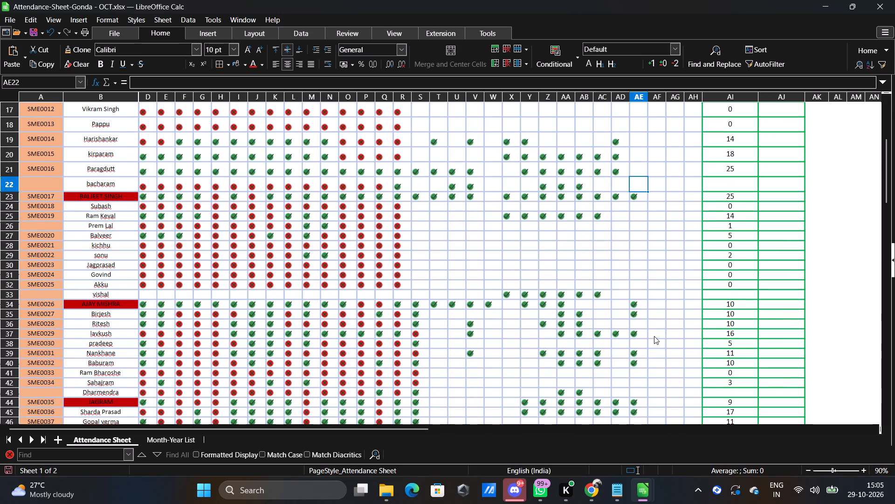
left_click(656, 335)
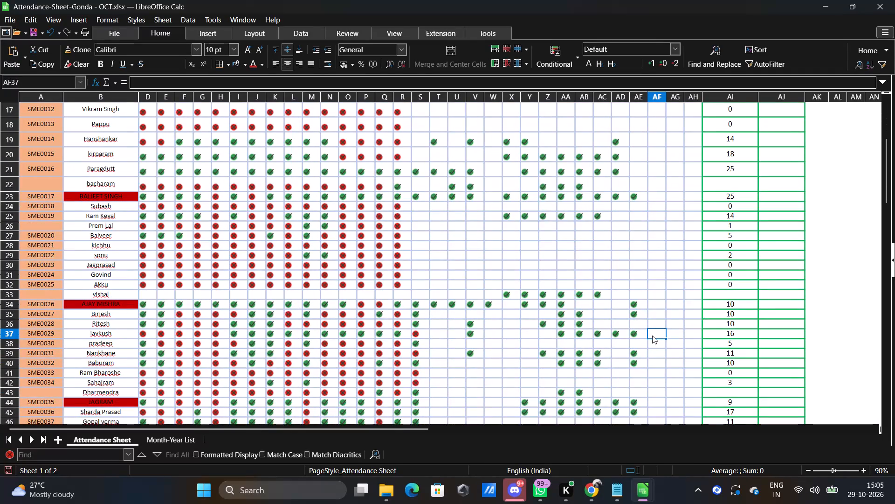
key("Down")
key("Down")
key("1")
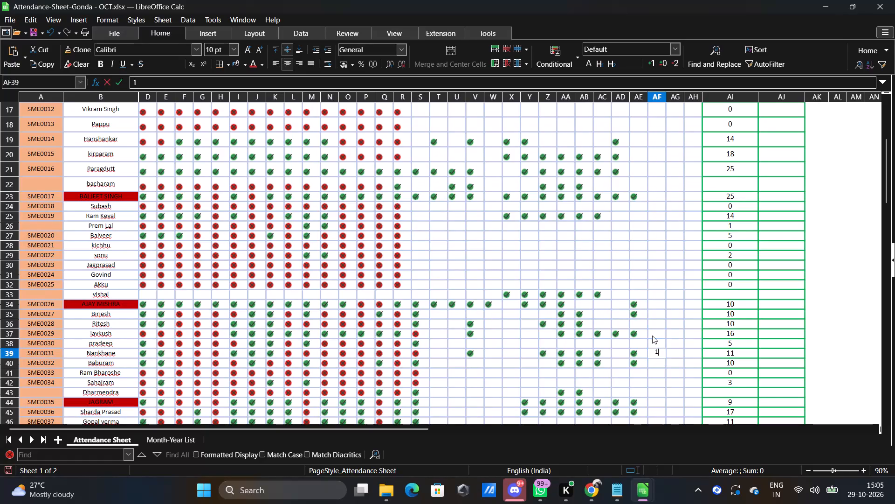
key("Up")
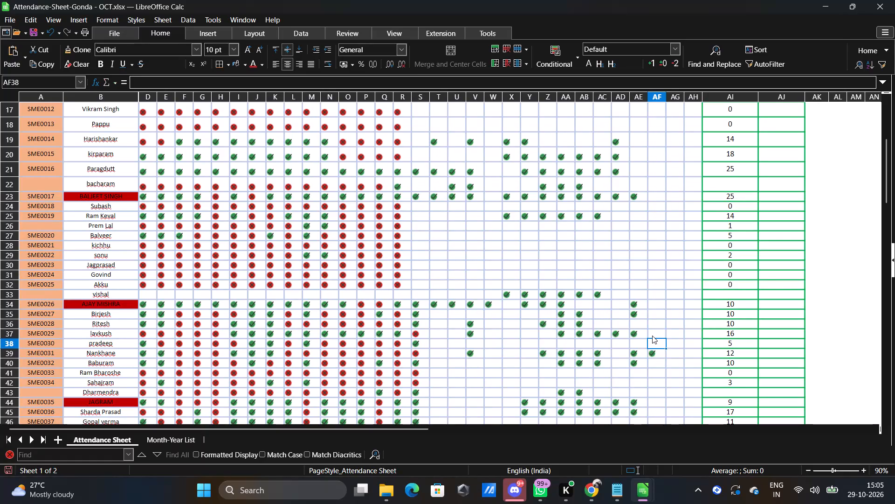
key("Down")
key("Down")
key("1")
key("Down")
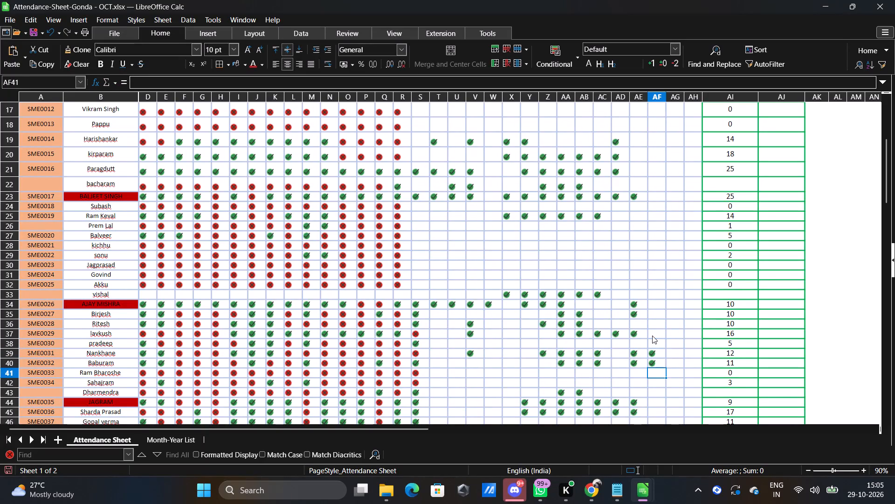
key("Up")
key("Up")
key("Up")
key("Up")
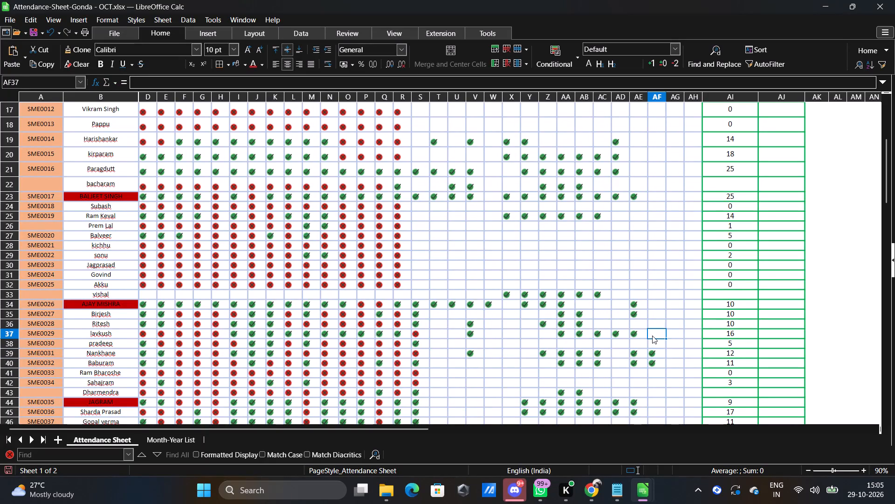
key("1")
key("Down")
key("Up")
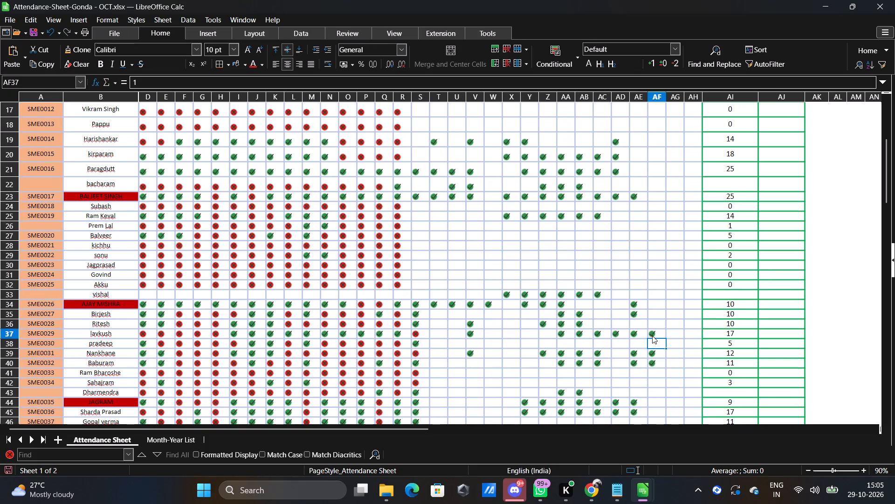
In the 29/Aug column, enter 1 for SME0027 in row 35 and SME0026 in row 34.
key("Up")
key("Up")
key("1")
key("Down")
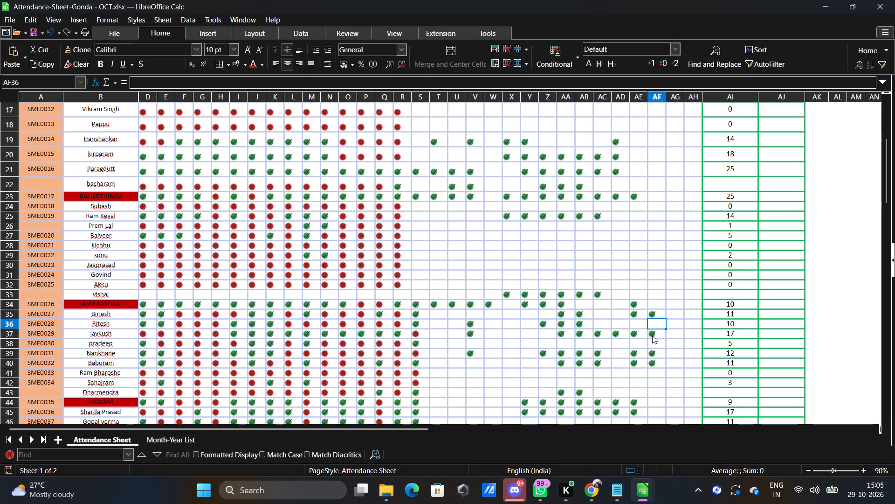
key("Up")
key("Up")
key("1")
key("Down")
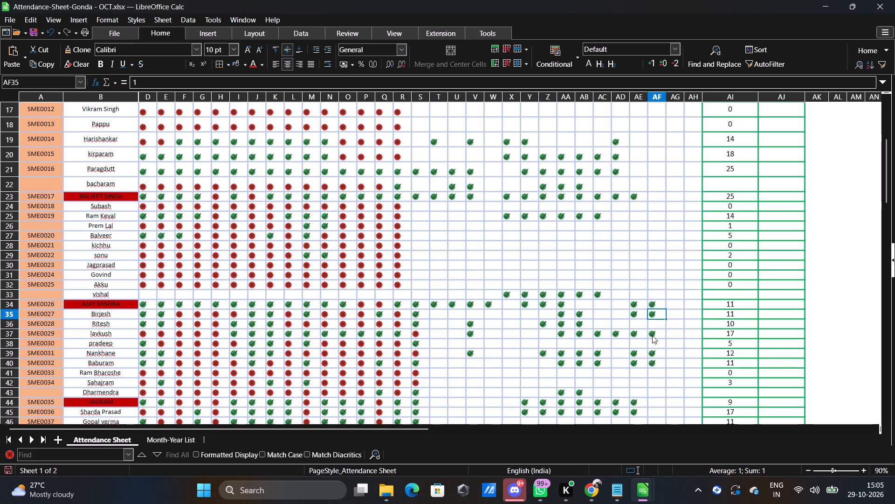
In the 29/Aug column, enter 1 for SME0017 in row 23, leaving rows 24 to 33 blank.
key("Up")
key("Up")
key("Up")
key("Up")
key("Up")
key("Up")
key("Up")
key("Up")
key("Up")
key("Up")
key("Up")
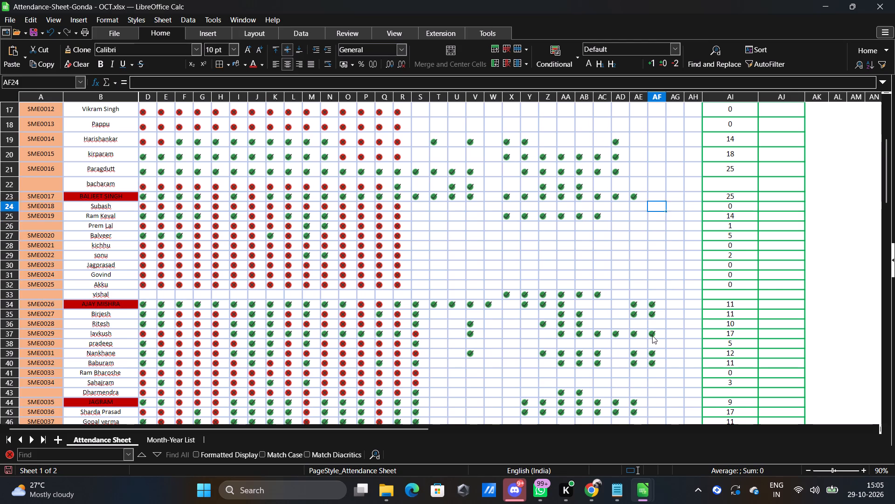
key("Up")
key("1")
key("Up")
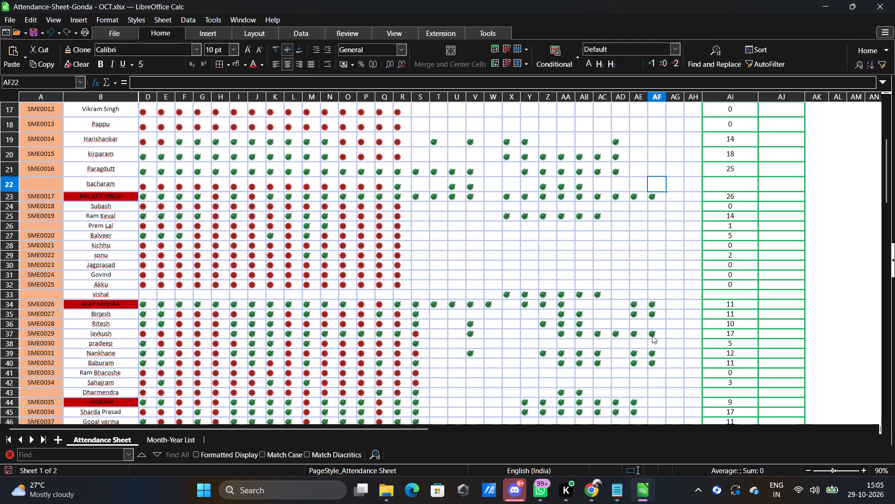
key("Up")
key("Up")
key("Up")
key("Up")
key("Up")
key("Up")
key("Up")
key("Up")
key("Up")
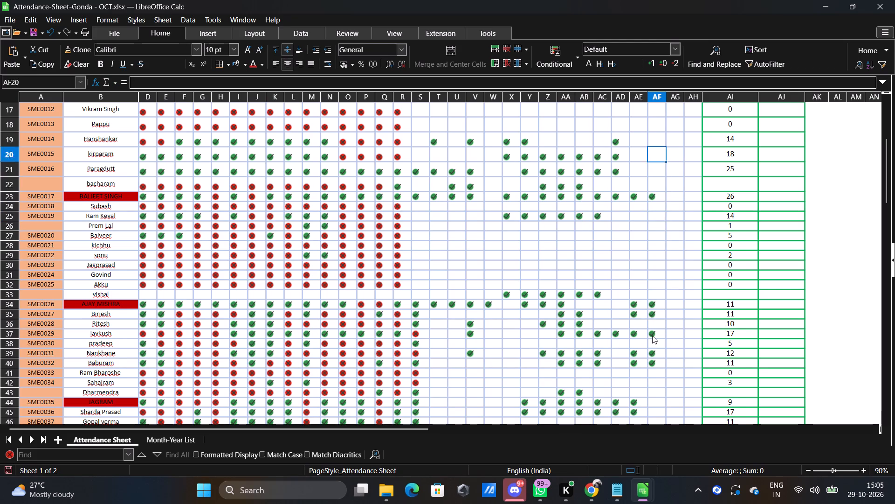
key("Up")
key("Up")
key("Up")
key("Up")
key("Up")
key("Up")
key("Up")
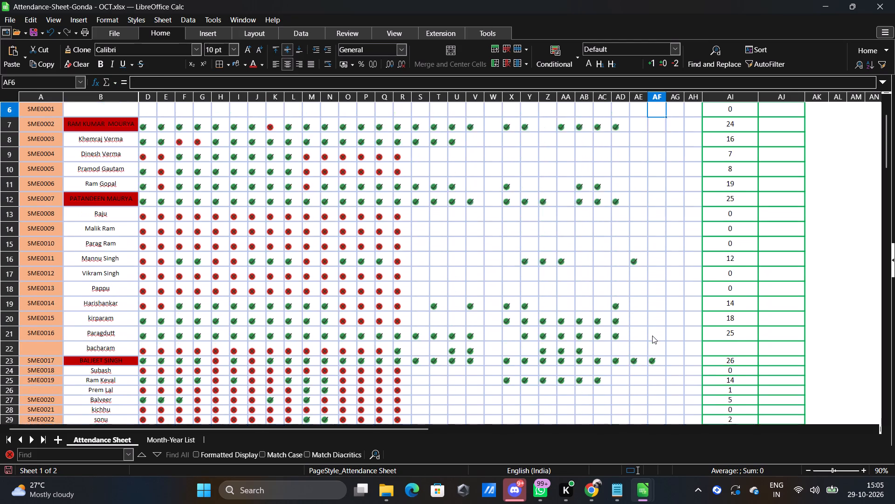
key("Up")
key("Down")
key("Down")
key("1")
key("Down")
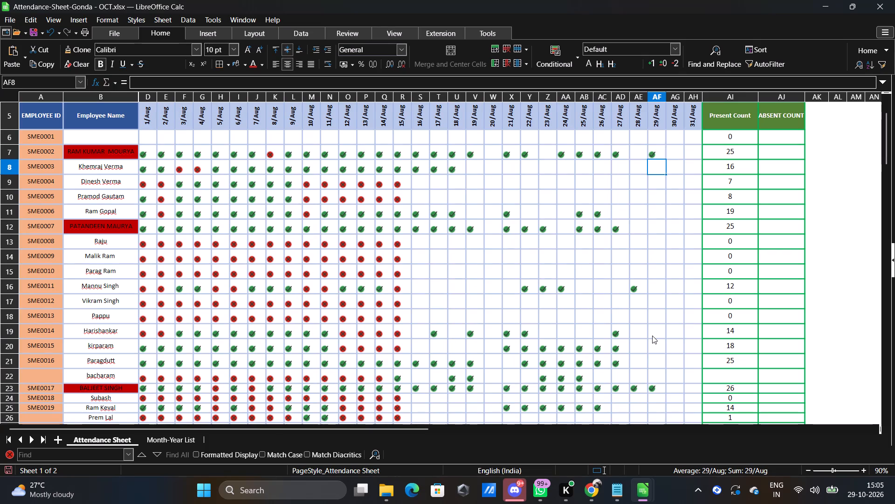
In the 29/Aug column, enter 1 for SME0014 in row 19 and SME0016 in row 21, leaving row 20 blank.
key("Down")
key("Down")
key("Down")
key("Down")
key("Down")
key("Down")
key("Down")
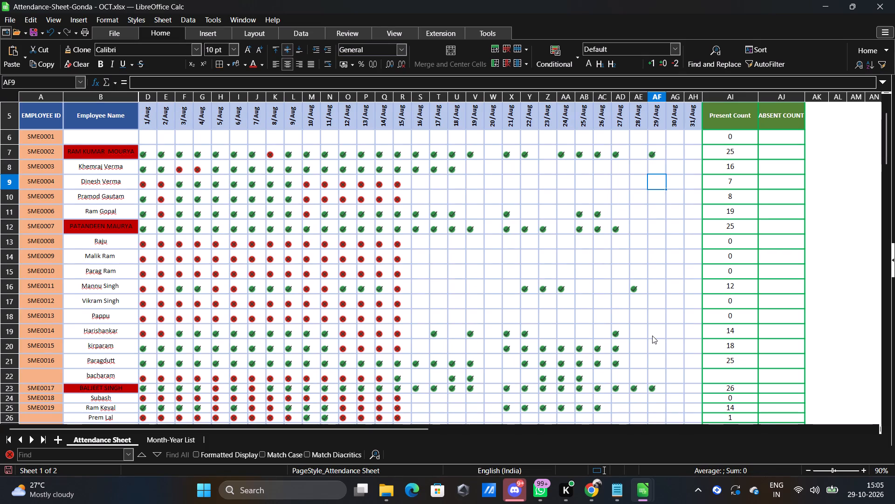
key("Down")
key("Down")
key("Down")
key("Down")
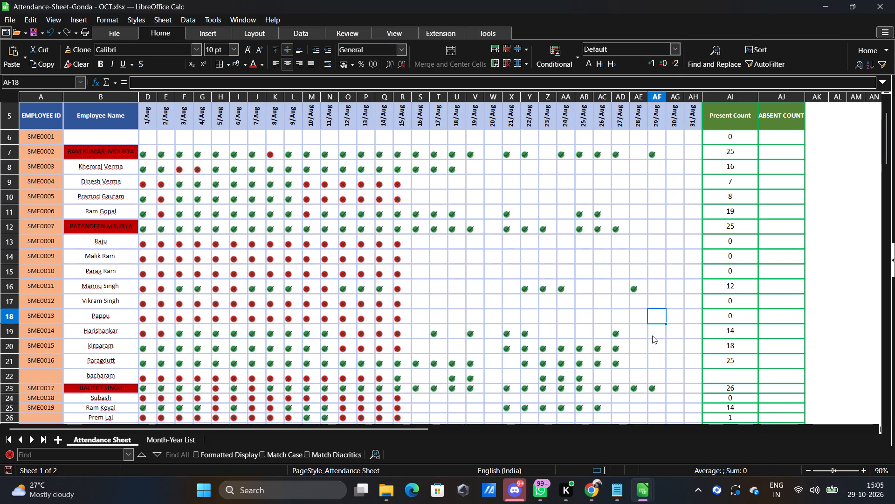
key("1")
key("Down")
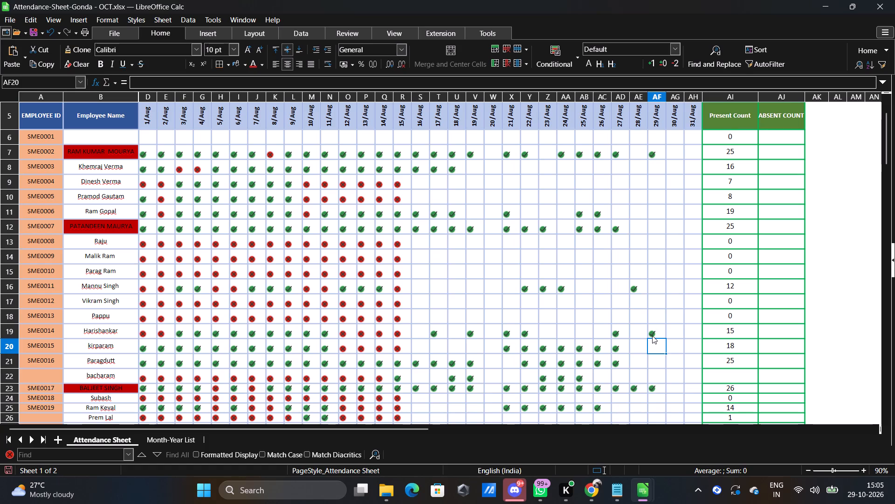
key("Down")
key("Down")
key("Up")
key("1")
key("Up")
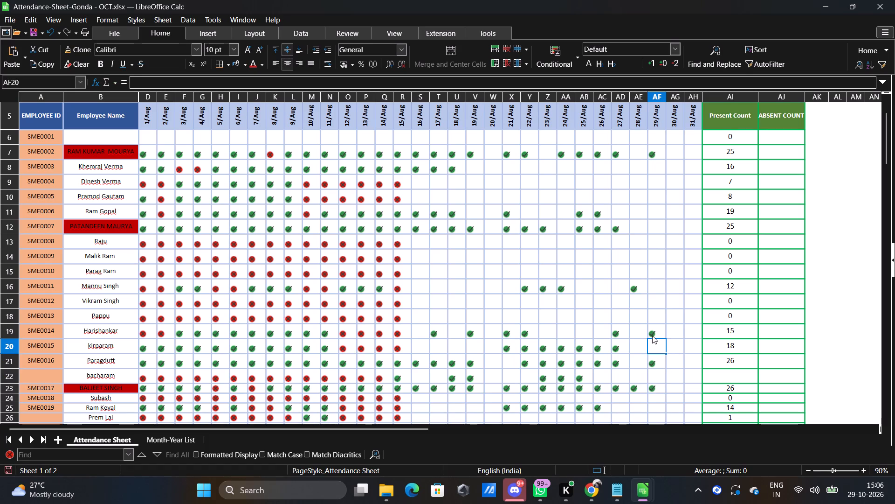
key("Up")
key("Up")
key("Up")
key("Up")
key("Up")
key("Up")
key("Up")
key("Up")
key("1")
key("Down")
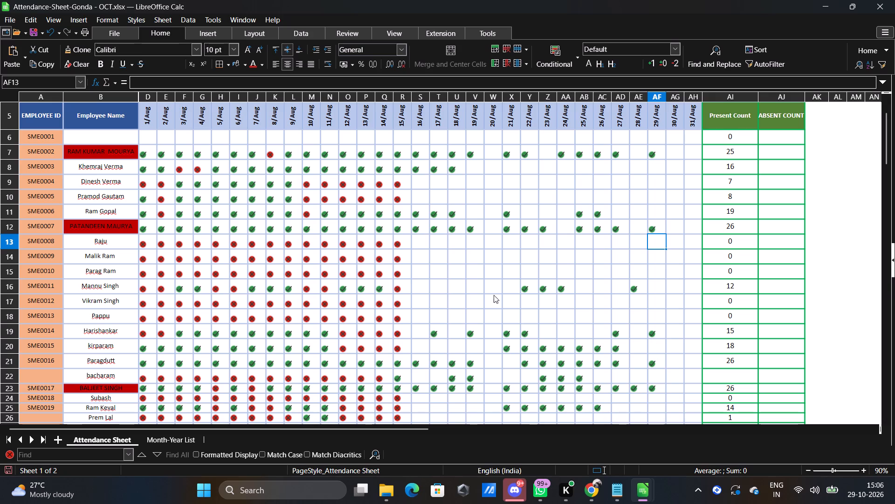
In row 9 for SME0004, enter 0 in every column from 16/Aug to 29/Aug.
left_click(420, 183)
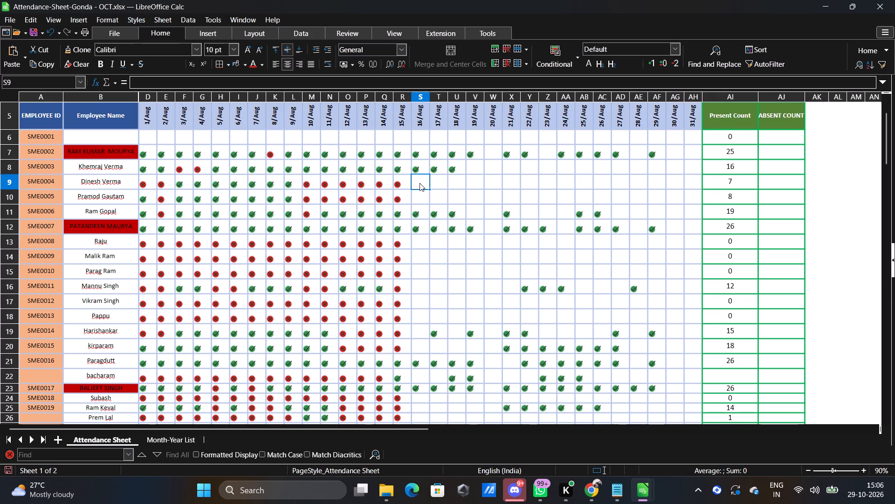
key("0")
key("Right")
key("0")
key("Right")
key("0")
key("Right")
key("0")
key("Right")
key("0")
key("Right")
key("0")
key("Right")
key("0")
key("Right")
key("0")
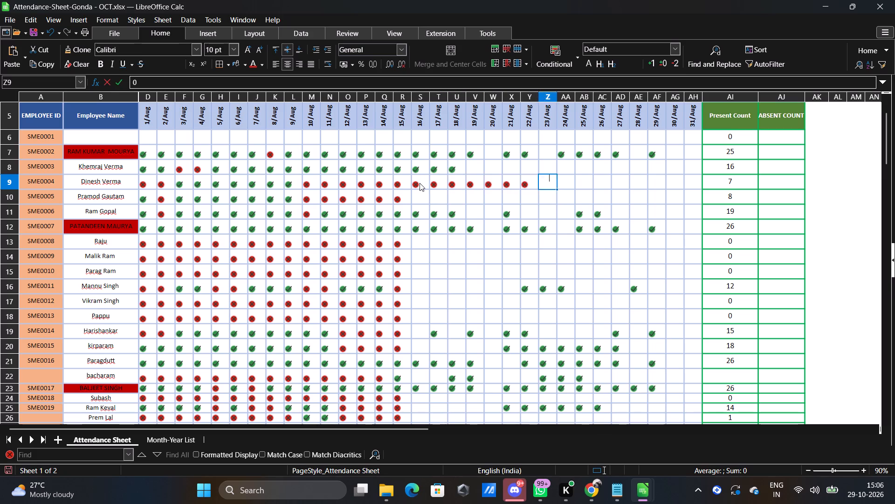
key("Right")
key("0")
key("Right")
key("0")
key("Right")
key("0")
key("Right")
key("0")
key("Right")
key("0")
key("Right")
key("0")
key("Right")
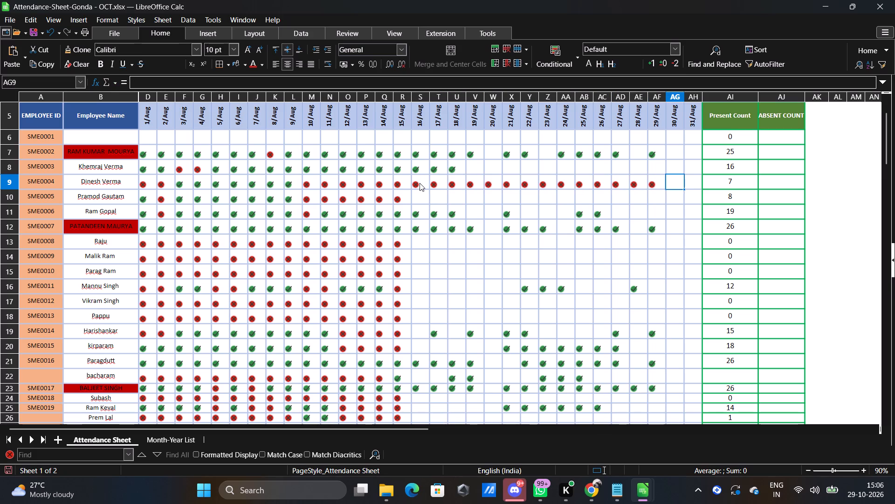
In row 7 for SME0002, enter 0 under 20/Aug and 23/Aug, and 1 under 24/Aug.
key("Left")
key("Left")
key("Left")
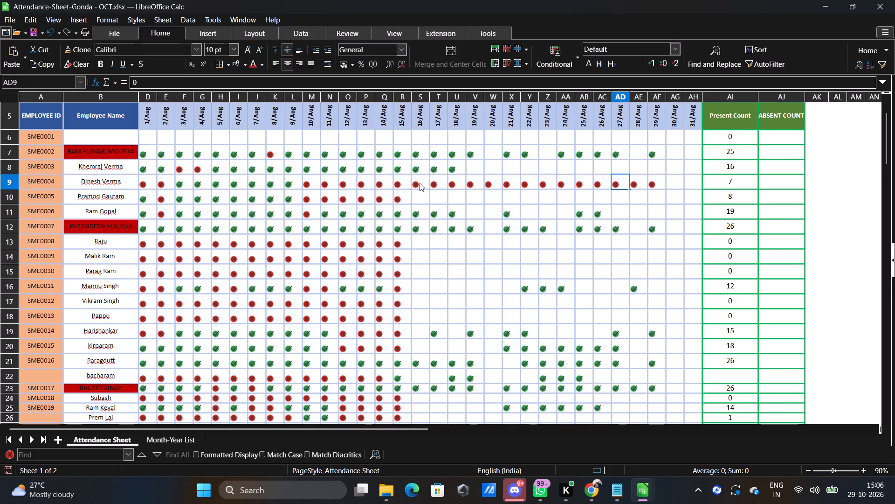
key("Left")
key("Up")
key("Up")
key("Left")
key("Left")
key("Left")
key("Left")
key("Left")
key("Left")
key("Left")
key("Left")
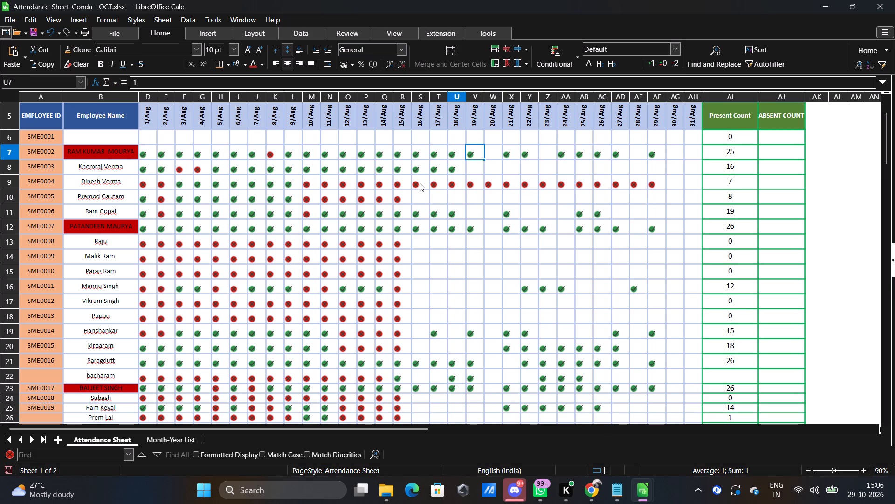
key("Right")
key("Right")
key("0")
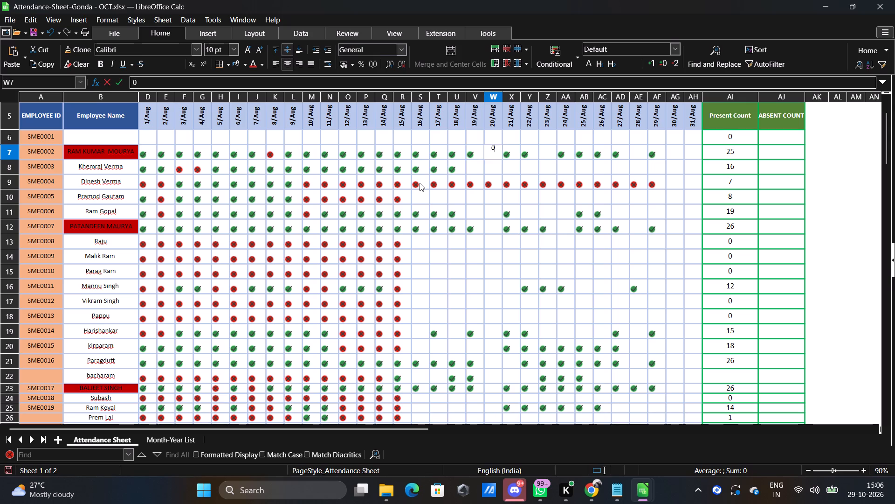
key("Right")
key("Right")
key("Right")
key("0")
key("Right")
key("0")
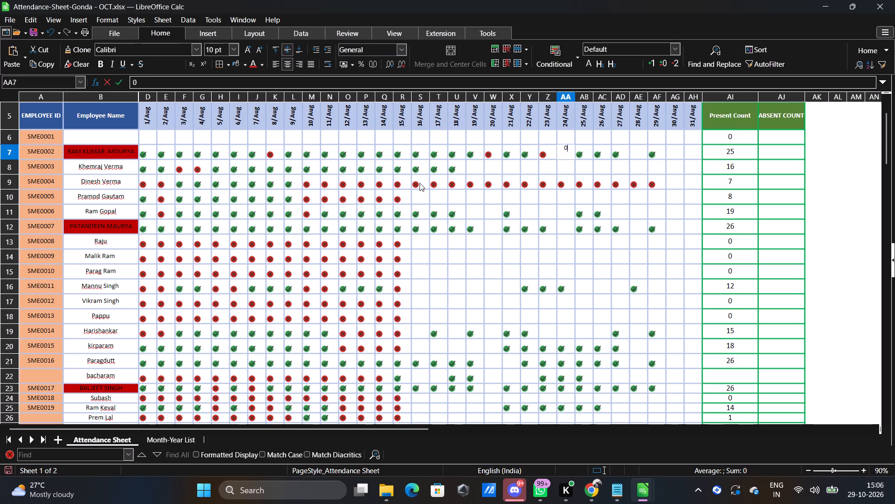
key("1")
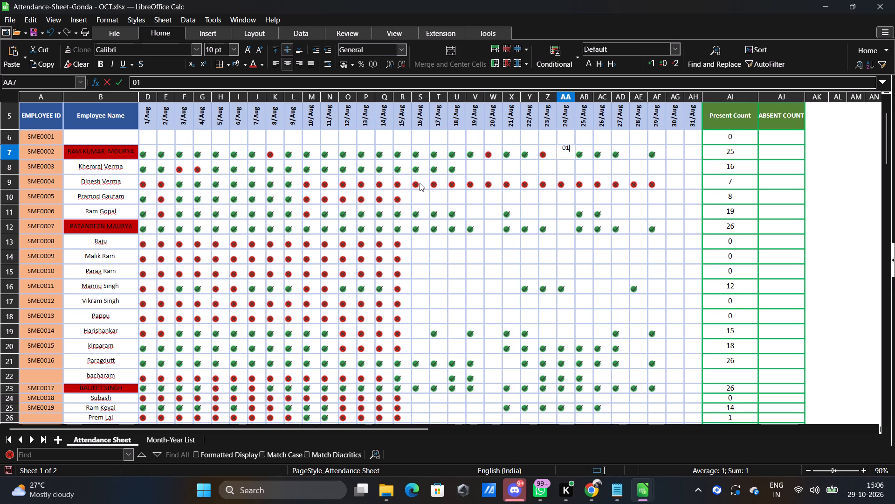
key("BackSpace")
key("BackSpace")
key("1")
key("Right")
key("Right")
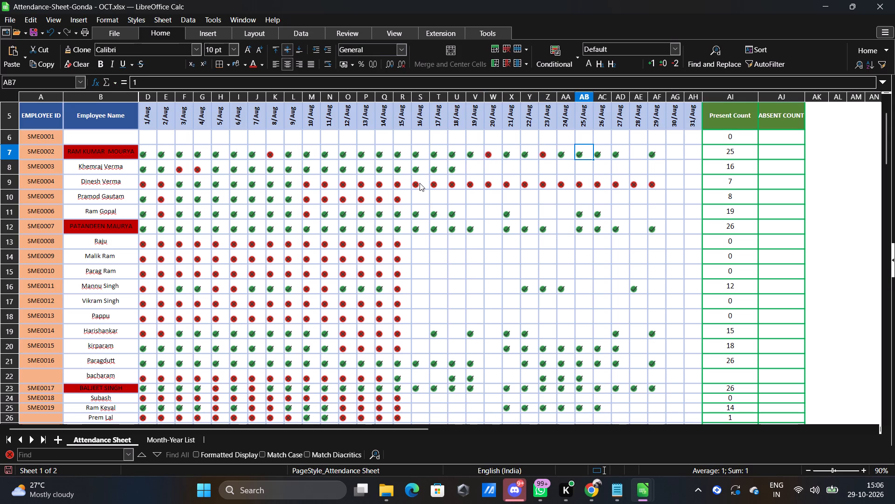
key("Right")
key("0")
key("Right")
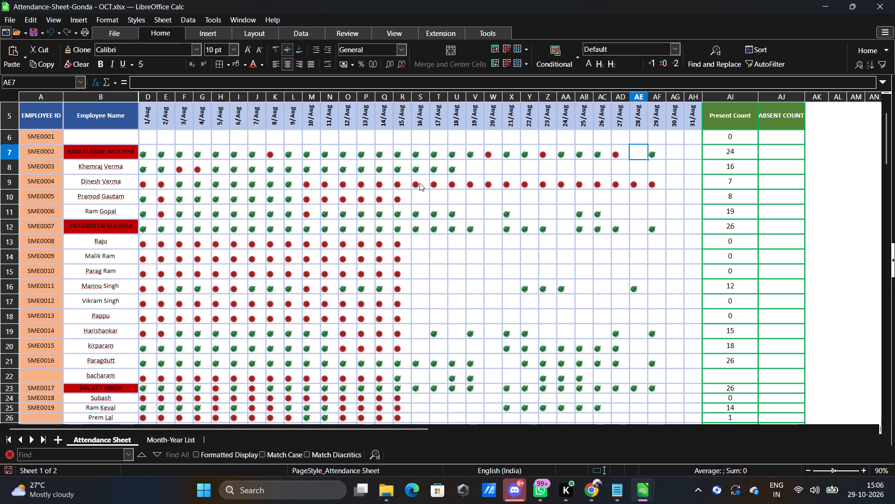
key("Left")
key("1")
key("Right")
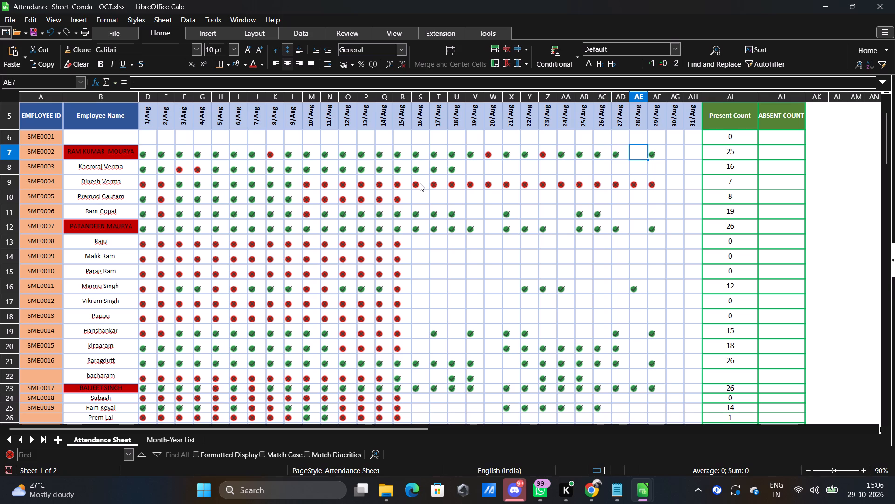
key("0")
key("Right")
In row 8 for SME0003, enter 0 in every column from 19/Aug to 29/Aug.
key("Left")
key("Left")
key("Left")
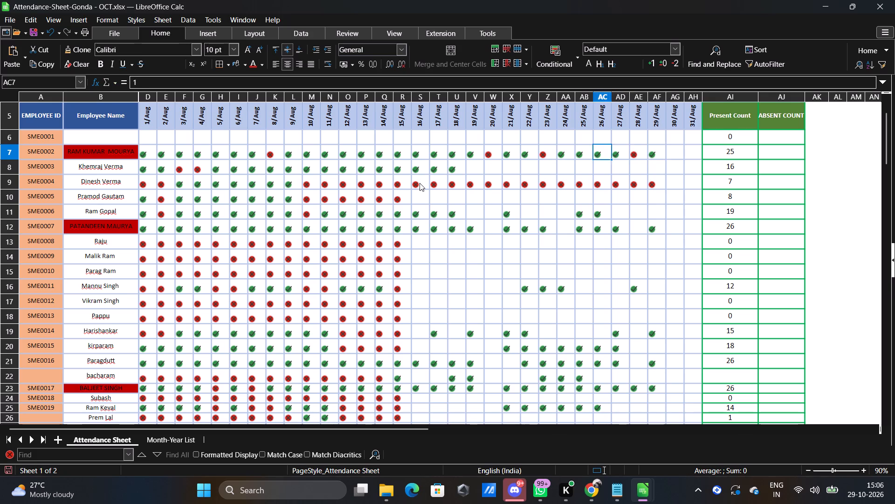
key("Left")
key("Left")
key("Left")
key("Left")
key("Left")
key("Left")
key("Left")
key("Down")
key("0")
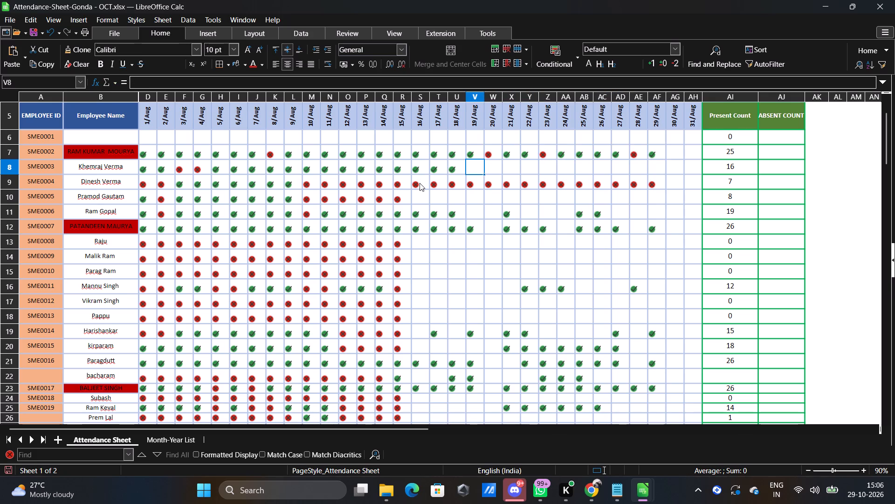
key("Right")
key("0")
key("Right")
key("0")
key("Right")
key("0")
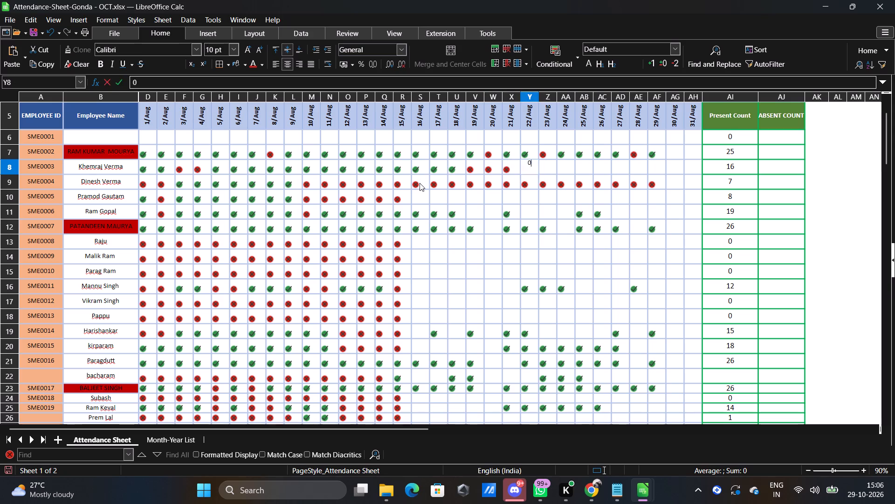
key("Right")
key("0")
key("Right")
key("0")
key("Right")
key("0")
key("Right")
key("0")
key("Right")
key("0")
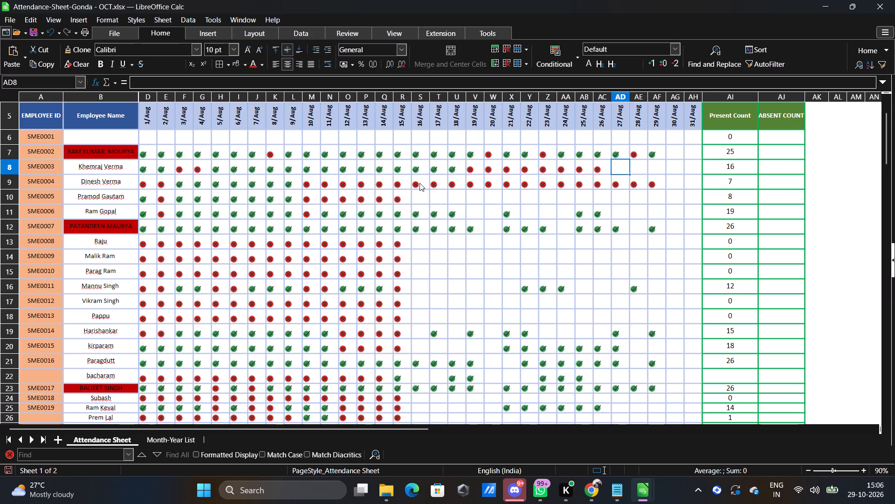
key("Right")
key("0")
key("Right")
key("0")
key("Right")
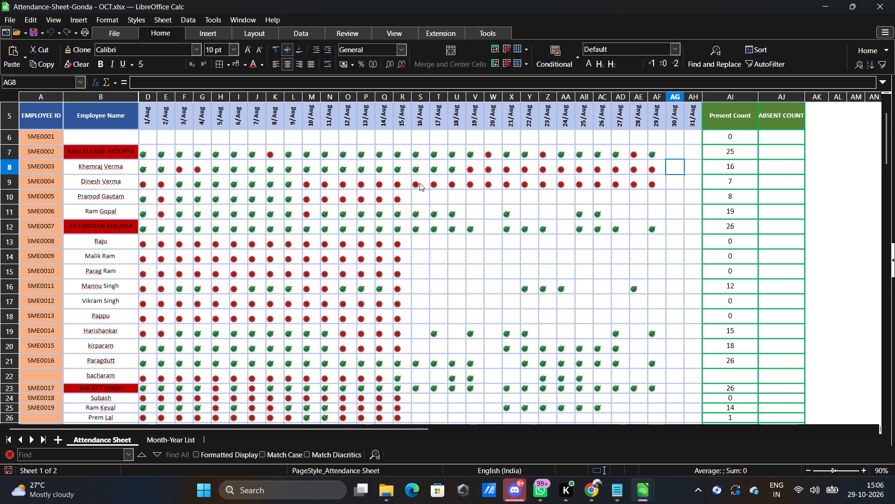
In row 10 for SME0005, enter 0 in every column from 16/Aug to 29/Aug.
left_click(417, 195)
key("0")
key("Right")
key("0")
key("Right")
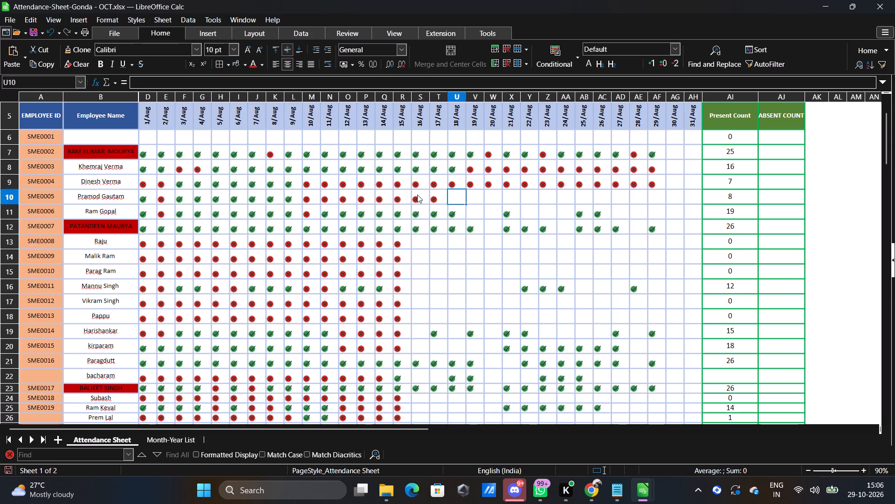
key("0")
key("Right")
key("0")
key("Right")
key("0")
key("Right")
key("0")
key("Right")
key("0")
key("Right")
key("0")
key("Right")
key("0")
key("Right")
key("0")
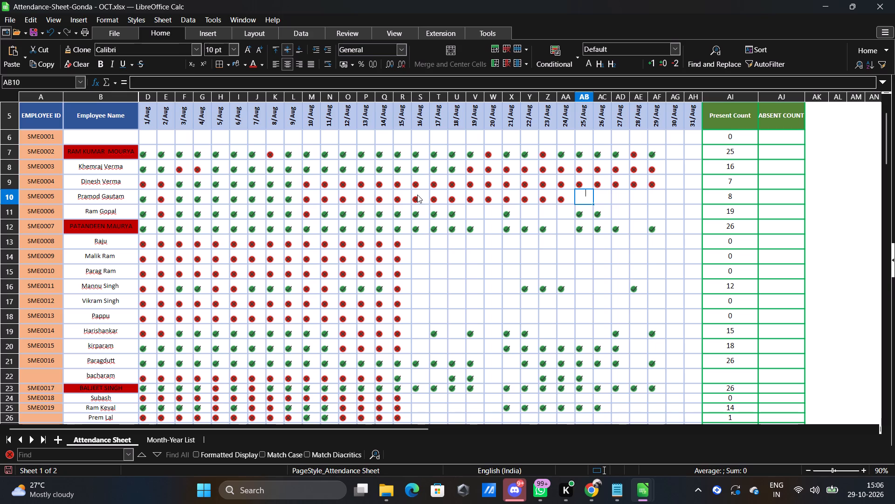
key("Right")
key("0")
key("Right")
key("0")
key("Right")
key("0")
key("Right")
key("0")
key("Right")
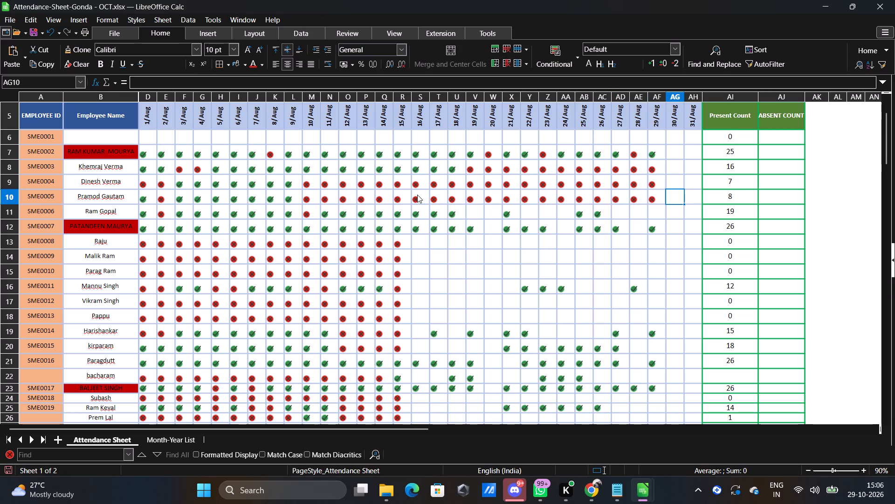
In row 11 for SME0006, enter 0 in the blank cells for 19, 20, 22, 23, 24, 27, 28 and 29/Aug.
left_click(479, 211)
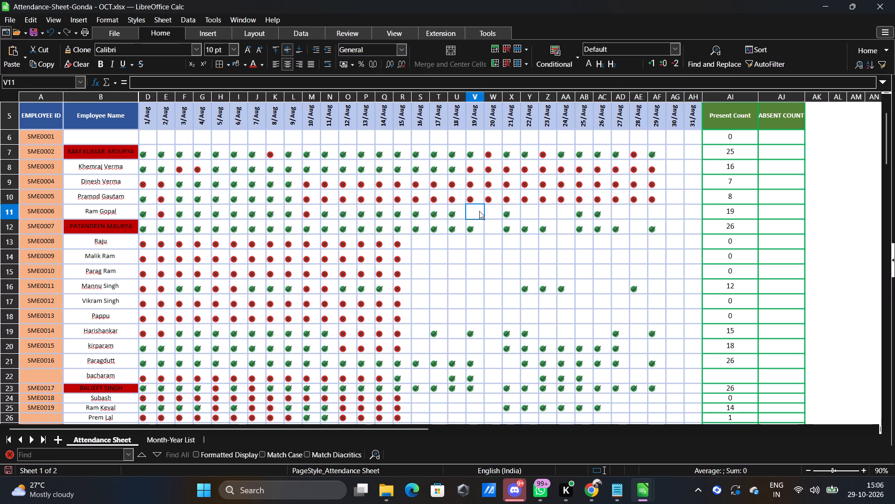
key("0")
key("Right")
key("0")
key("Right")
key("Right")
key("0")
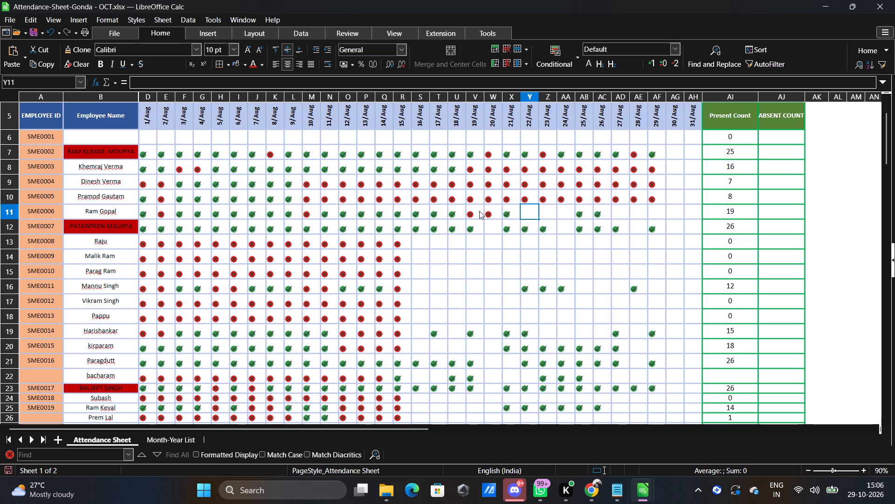
key("Right")
key("0")
key("Right")
key("0")
key("Right")
key("Right")
key("Right")
key("0")
key("Right")
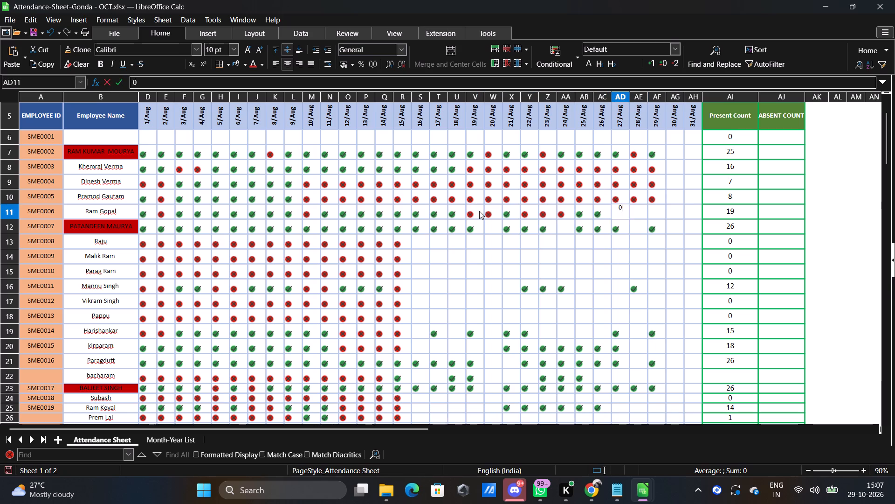
key("0")
key("Right")
key("0")
key("Right")
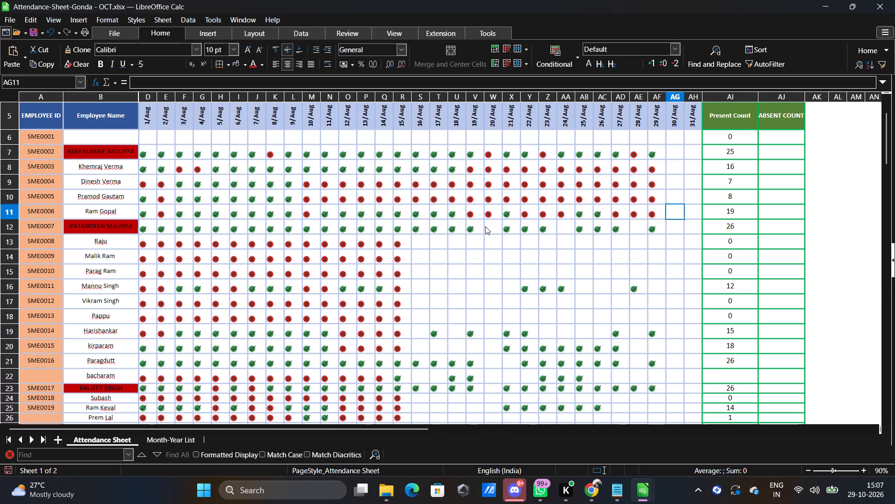
In row 12 for SME0007, enter 0 in the blank cells for 20/Aug, 24/Aug and 28/Aug.
left_click(489, 226)
key("0")
key("Right")
key("Right")
key("Right")
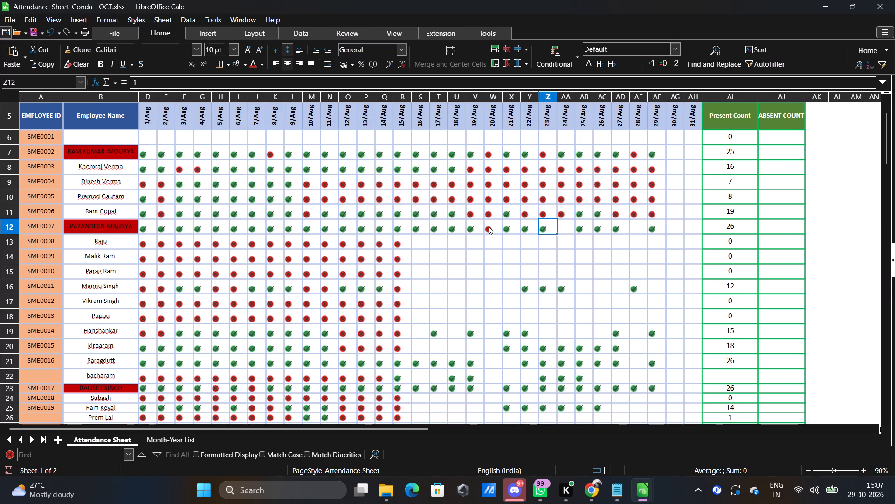
key("Right")
key("0")
key("Right")
key("Right")
key("Right")
key("Right")
key("0")
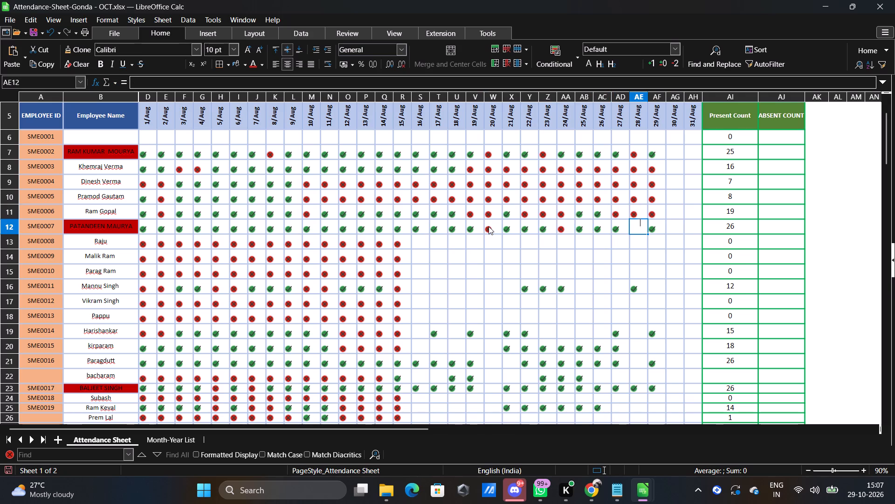
key("Right")
left_click(423, 240)
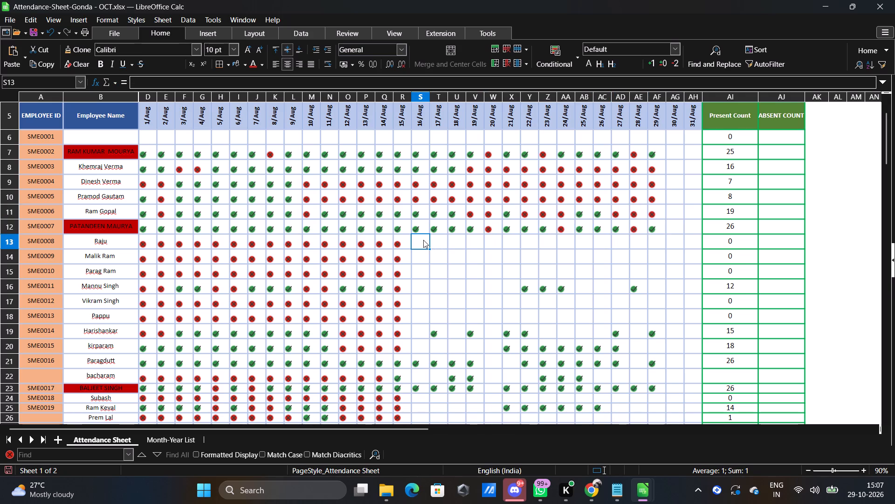
key("0")
key("Down")
key("0")
key("Down")
key("0")
key("Down")
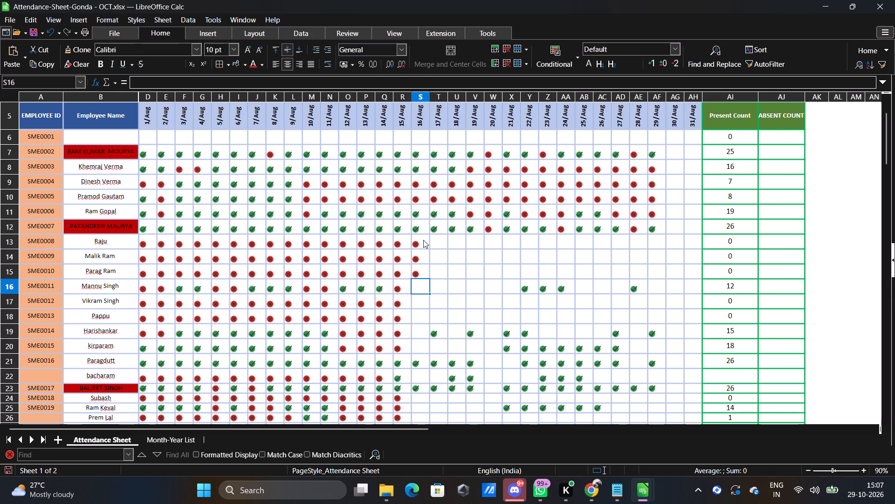
key("0")
key("Down")
key("0")
key("Down")
key("0")
key("Down")
key("0")
key("Down")
key("0")
key("Down")
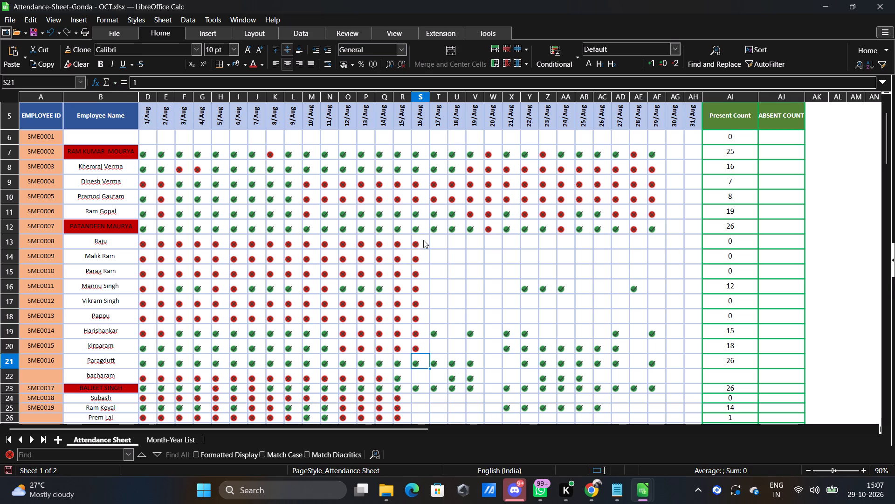
In the 16/Aug column, enter 0 in the blank cells of row 22 and rows 24 to 28.
key("Down")
key("0")
key("Down")
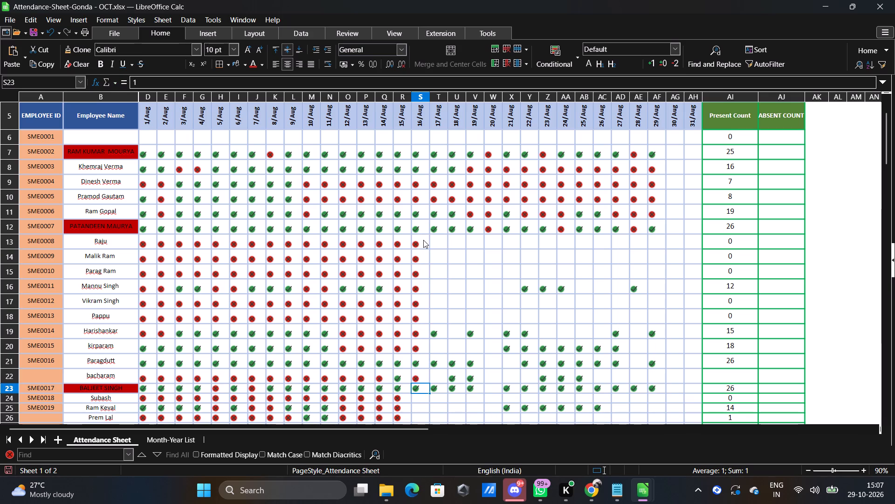
key("Down")
key("0")
key("Down")
key("0")
key("Down")
key("0")
key("Down")
key("0")
key("Down")
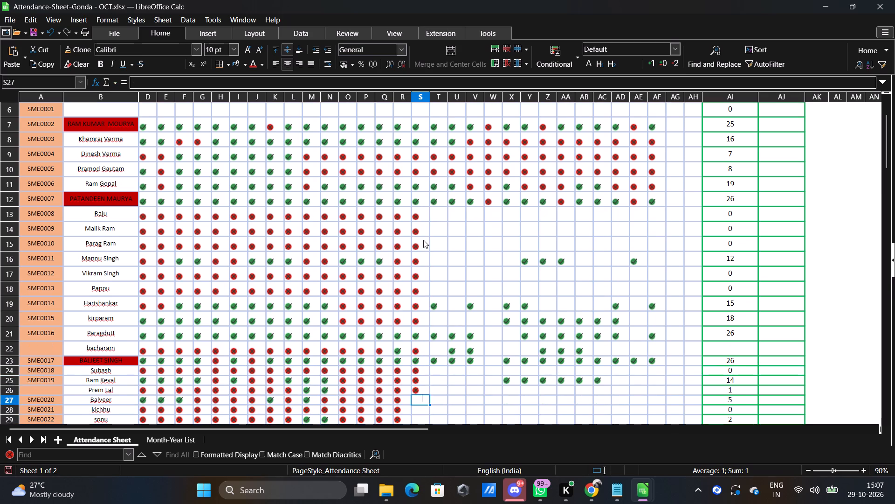
key("0")
key("Down")
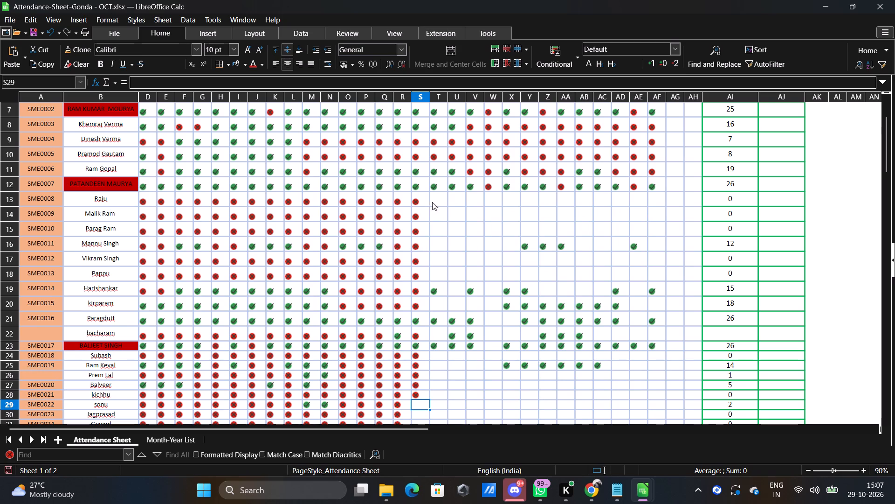
In the 17/Aug column, enter 0 in rows 13 to 18, for SME0008 through SME0013.
left_click(438, 199)
key("0")
key("Down")
key("0")
key("Down")
key("0")
key("Down")
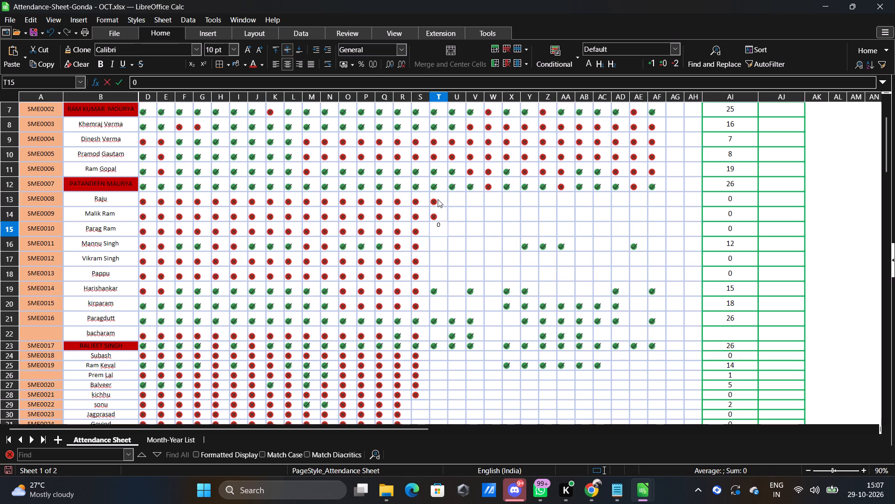
key("0")
key("Down")
key("0")
key("Down")
key("0")
key("Down")
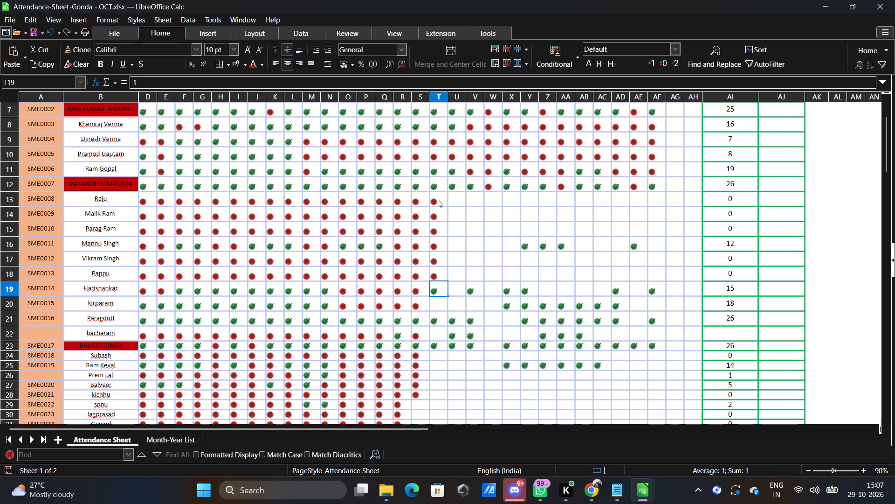
left_click(454, 197)
key("0")
key("Down")
key("0")
key("Down")
key("0")
key("Down")
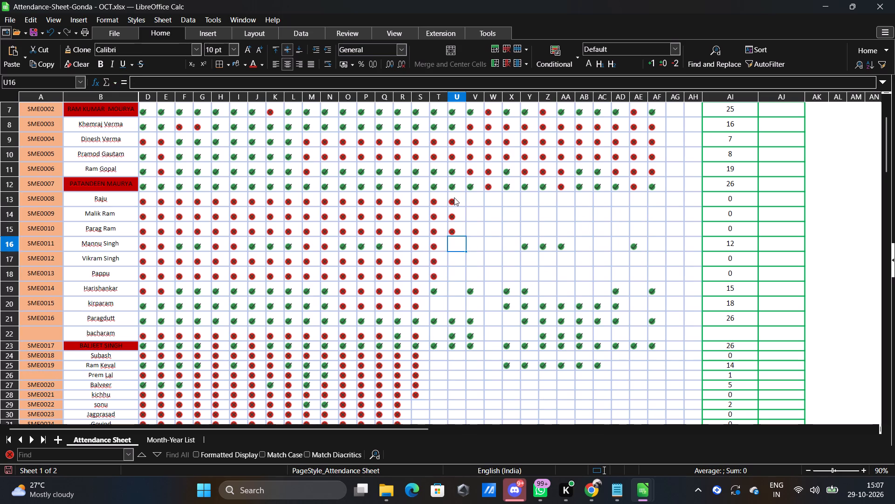
key("0")
key("Down")
key("0")
key("Down")
key("0")
key("Down")
key("0")
key("Down")
key("0")
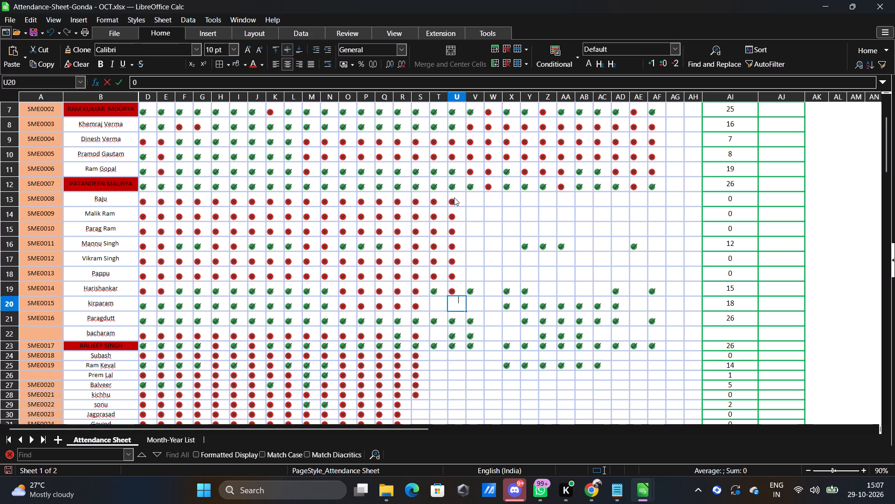
key("Down")
In the 19/Aug column, enter 0 in rows 13 to 18, for SME0008 through SME0013, keeping 1 in row 19.
left_click(475, 197)
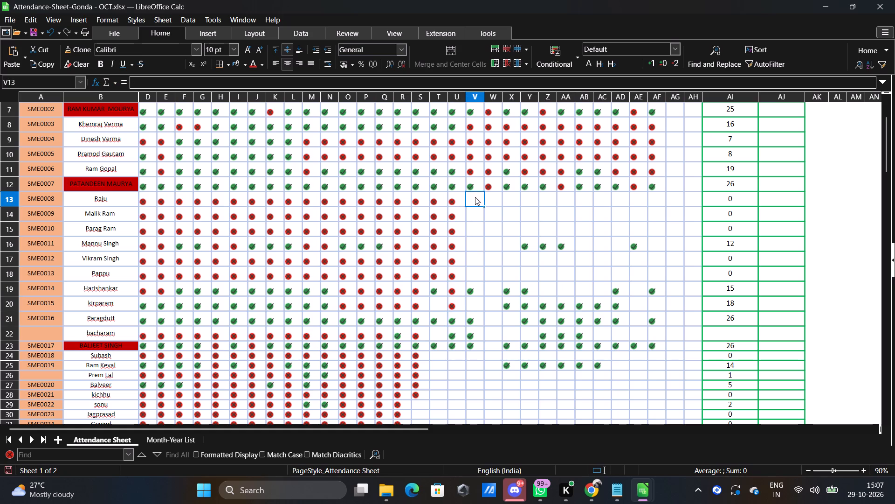
key("0")
key("Down")
key("0")
key("Down")
key("0")
key("Down")
key("0")
key("Down")
key("0")
key("Down")
key("Down")
key("0")
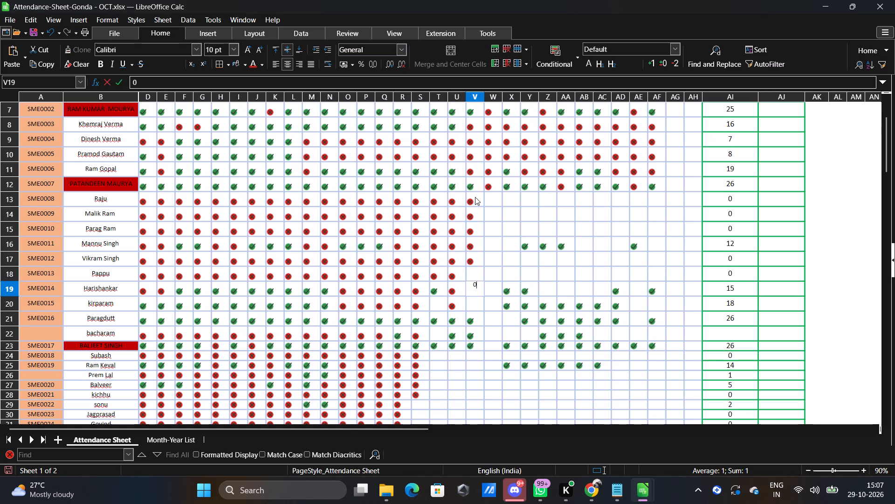
key("BackSpace")
key("1")
key("Up")
key("0")
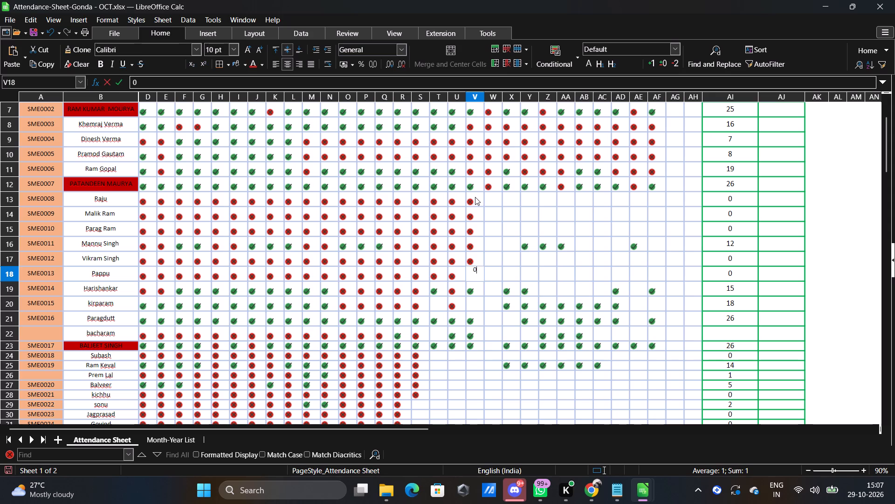
key("Down")
For SME0015 in row 20, enter 0 in the 19/Aug column and in the blank 17/Aug cell.
key("Down")
key("Down")
key("Up")
key("0")
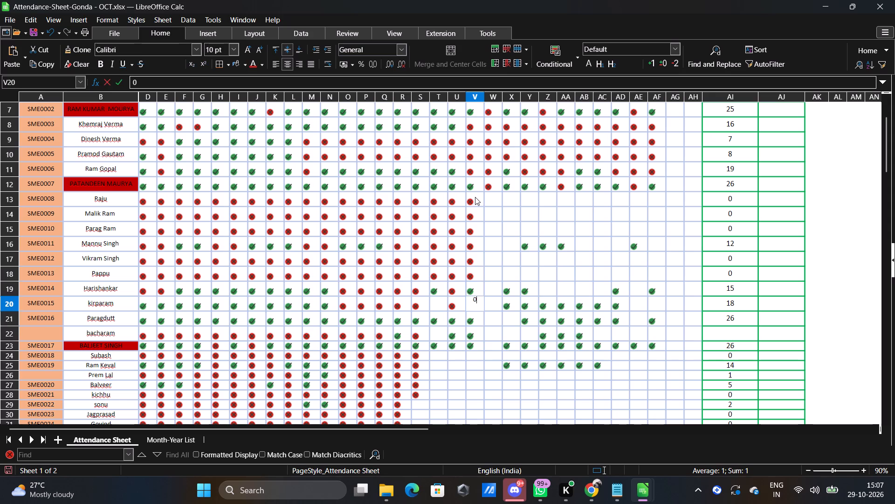
key("Down")
key("Left")
key("Left")
key("Up")
key("0")
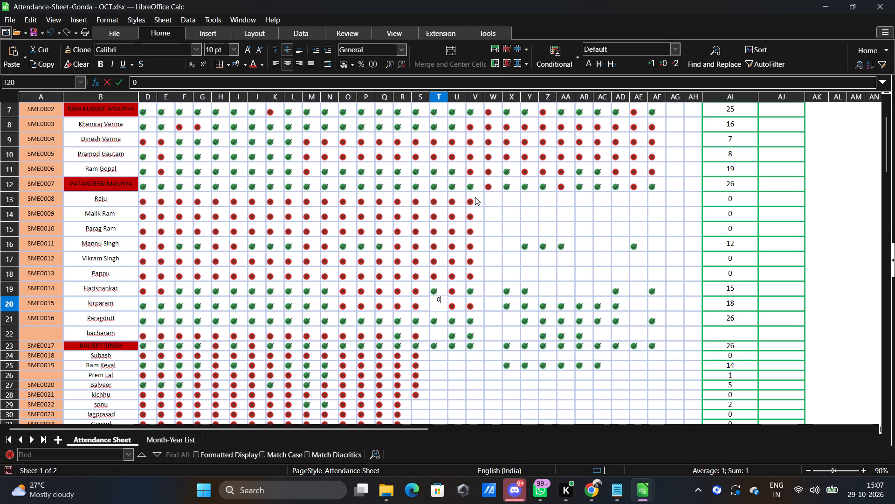
key("Down")
In the 20/Aug column, enter 0 in rows 13 to 18, for SME0008 through SME0013.
left_click(487, 201)
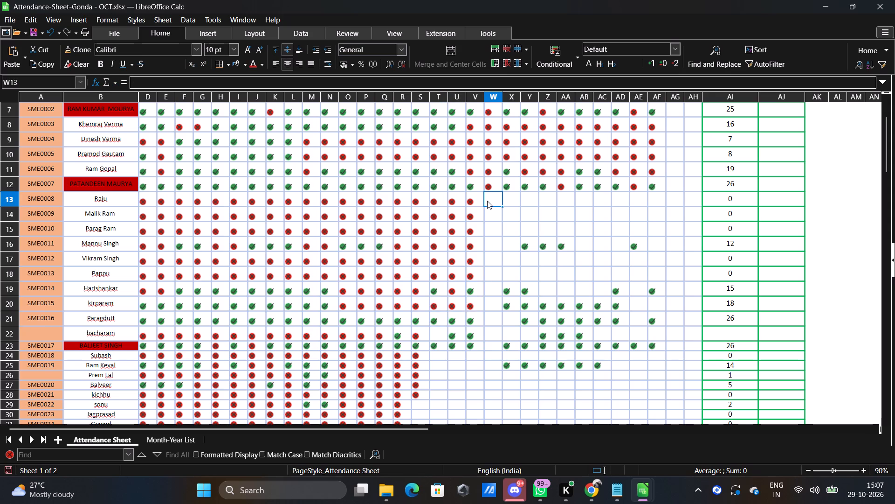
key("0")
key("Down")
key("0")
key("Down")
key("0")
key("Down")
key("0")
key("Down")
key("0")
key("Down")
key("0")
key("Down")
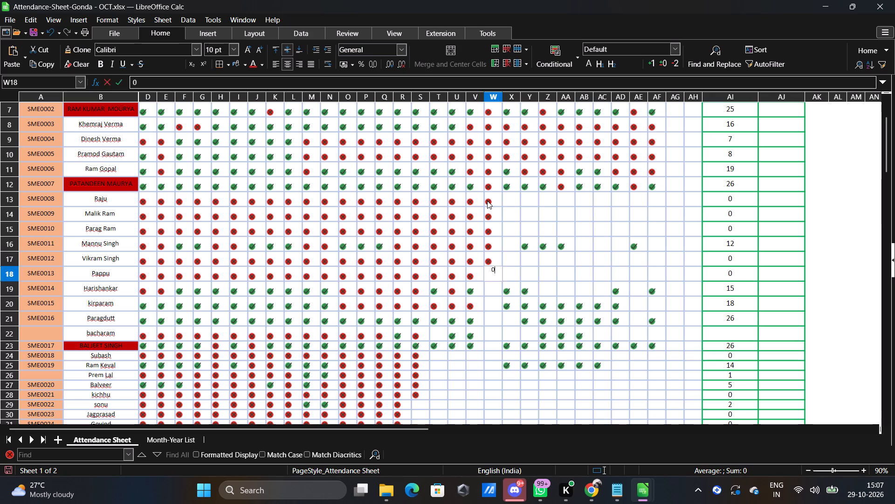
In the 20/Aug column, enter 0 in rows 19 to 25, for SME0014 through SME0019.
key("0")
key("Down")
key("0")
key("Down")
key("0")
key("Down")
key("0")
key("Down")
key("0")
key("Down")
key("0")
key("Down")
key("0")
key("Down")
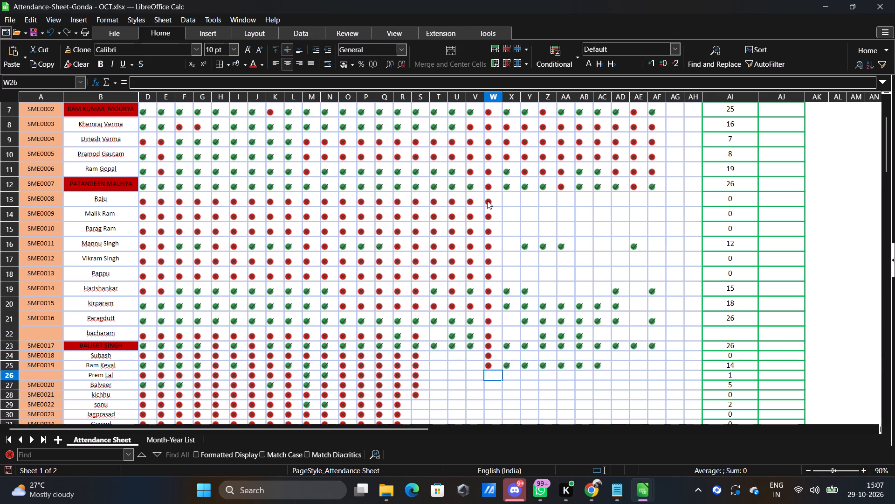
In the 20/Aug column, enter 0 in rows 26 to 31, down to SME0024.
key("0")
key("Down")
key("0")
key("Down")
key("0")
key("Down")
key("0")
key("Down")
key("0")
key("Down")
key("0")
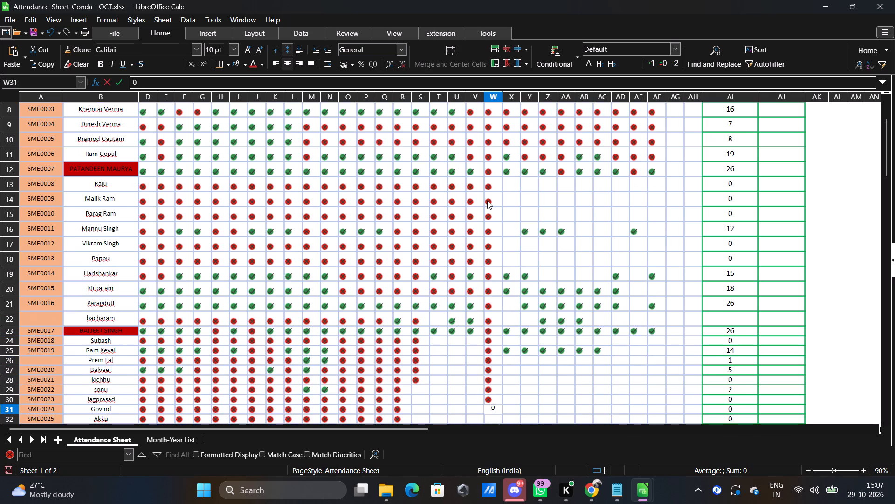
key("Down")
In the 21/Aug column, enter 0 in rows 13 to 18, for SME0008 through SME0013.
left_click(508, 182)
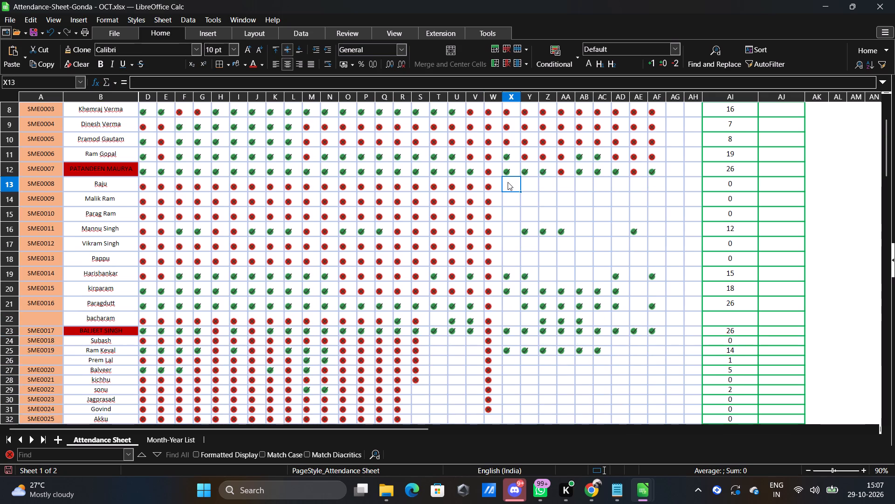
key("0")
key("Down")
key("0")
key("Down")
key("0")
key("Down")
key("0")
key("Down")
key("0")
key("Down")
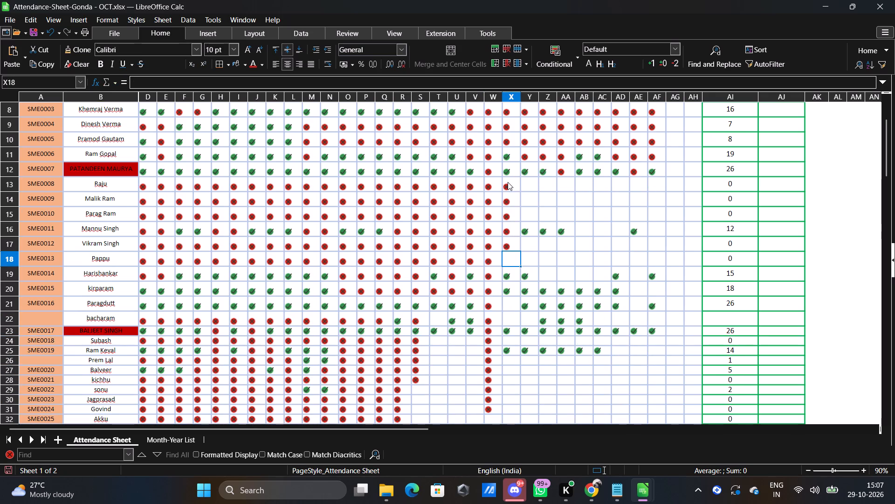
key("0")
key("Down")
In the 21/Aug column, enter 0 in the blank cells of rows 21, 22 and 24.
key("Down")
key("Down")
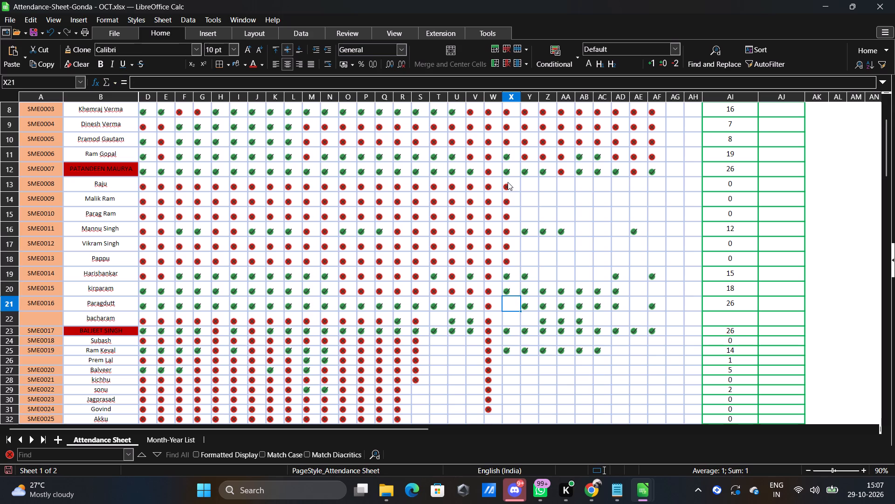
key("0")
key("Down")
key("Down")
key("Up")
key("0")
key("Down")
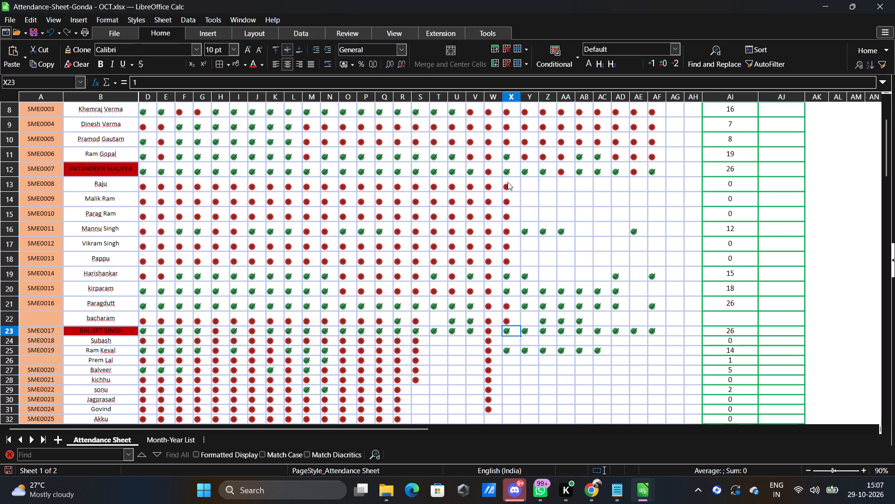
key("Down")
key("0")
key("Down")
In the 21/Aug column, enter 0 in rows 26 to 31, down to SME0024.
key("Down")
key("0")
key("Down")
key("0")
key("Down")
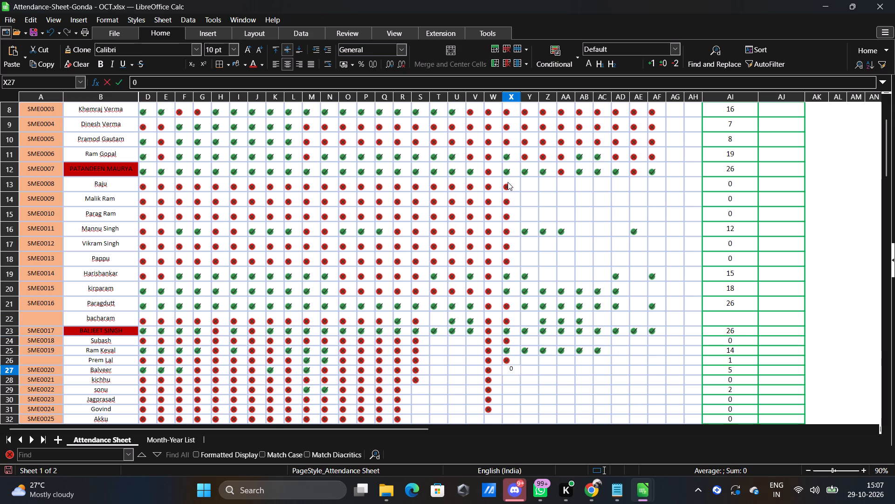
key("0")
key("Down")
key("0")
key("Down")
key("0")
key("Down")
key("0")
key("Down")
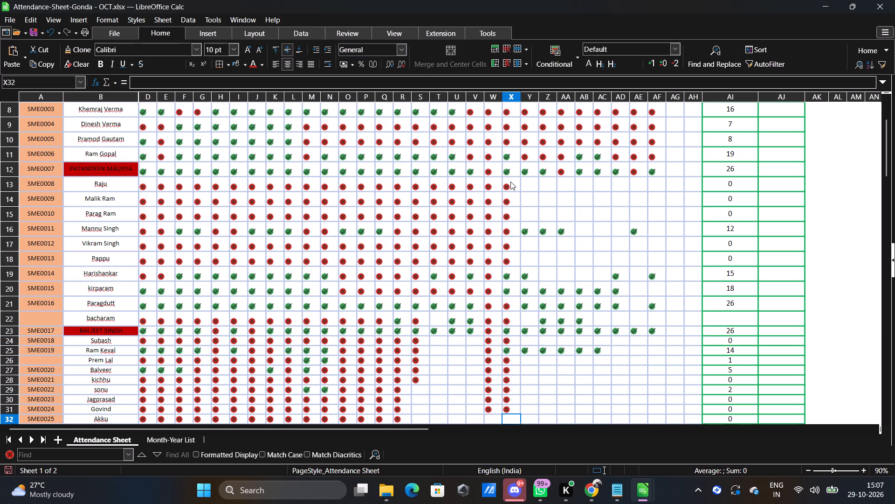
In the 22/Aug column, enter 0 in the blank cells of rows 13 to 15 and rows 17 to 18.
left_click(531, 180)
key("0")
key("Down")
key("0")
key("Down")
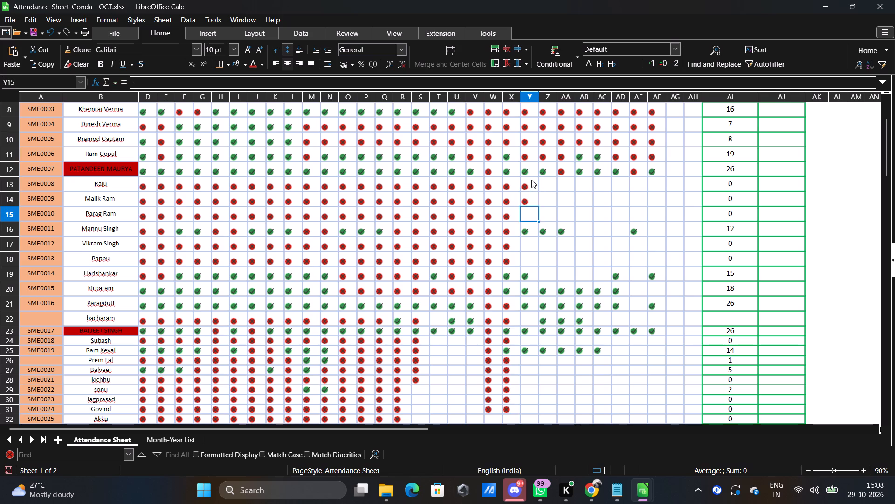
key("0")
key("Down")
key("Down")
key("0")
key("Down")
key("Down")
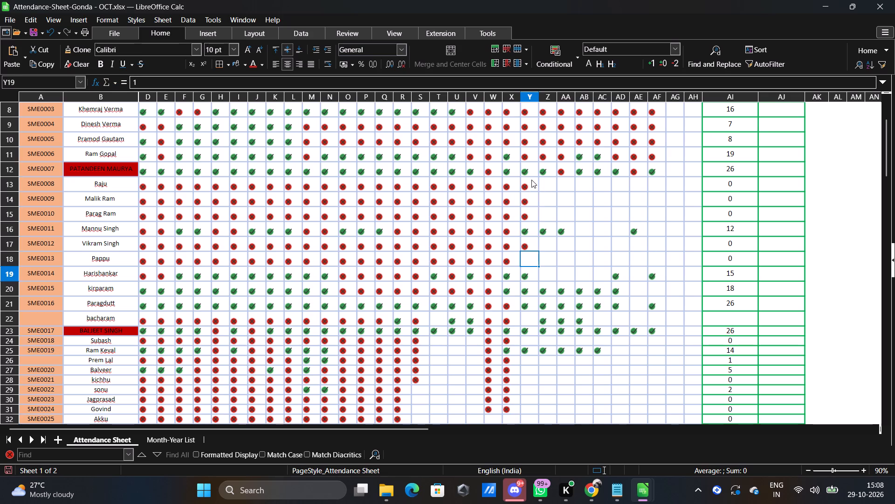
key("Up")
key("0")
key("Down")
In the 22/Aug column, enter 0 in the blank cells of rows 22 and 24.
key("Down")
key("Down")
key("Down")
key("0")
key("Down")
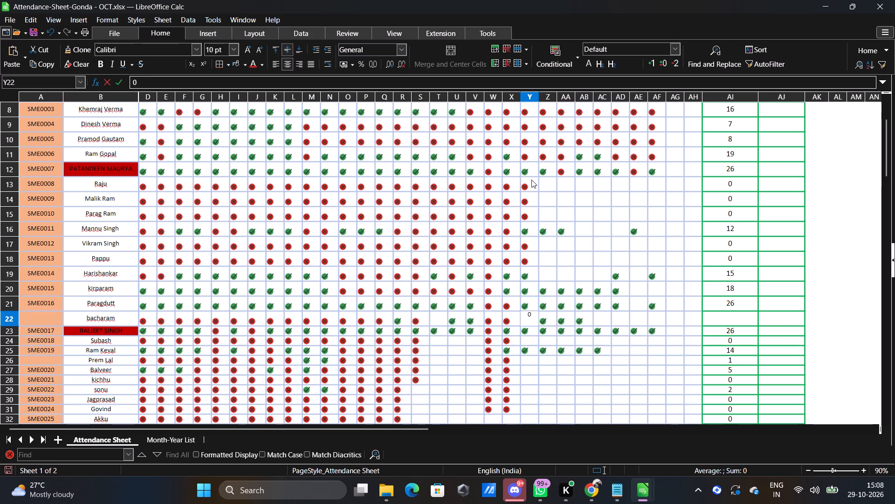
key("Down")
key("Down")
key("Up")
key("0")
key("Down")
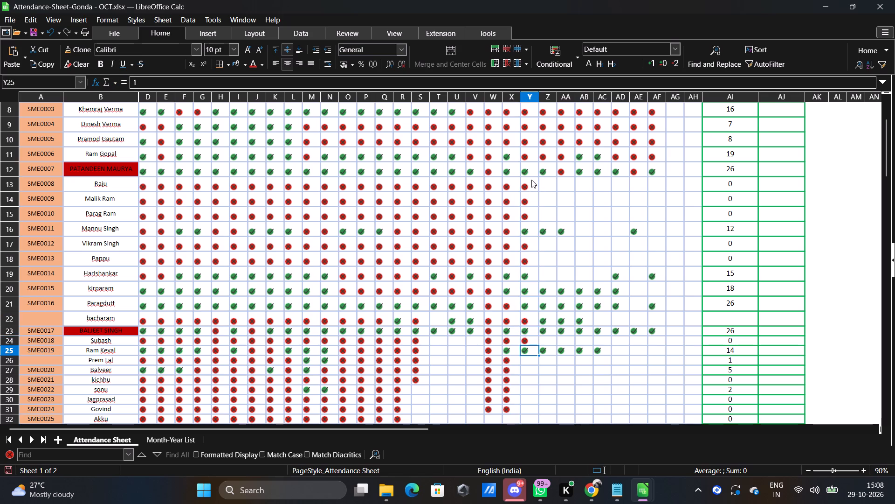
key("Up")
key("Right")
key("0")
key("Right")
key("0")
key("Right")
key("0")
key("Right")
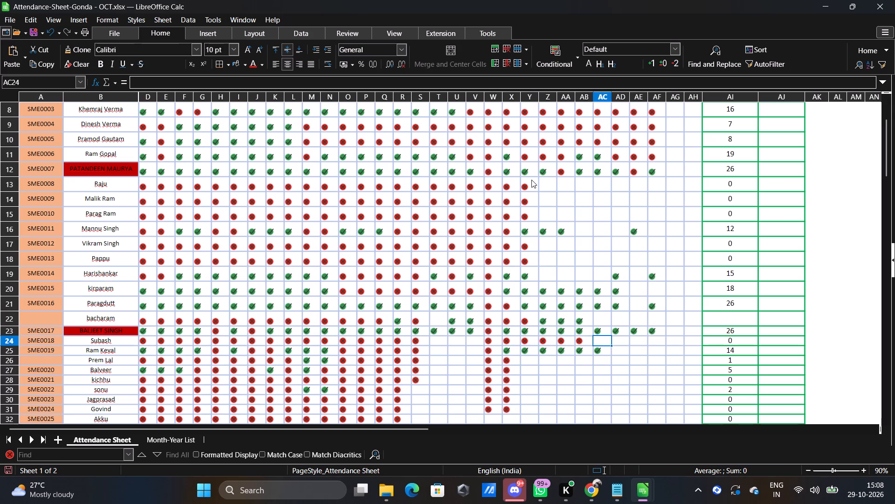
key("0")
key("Right")
key("0")
key("Right")
type("00")
key("Right")
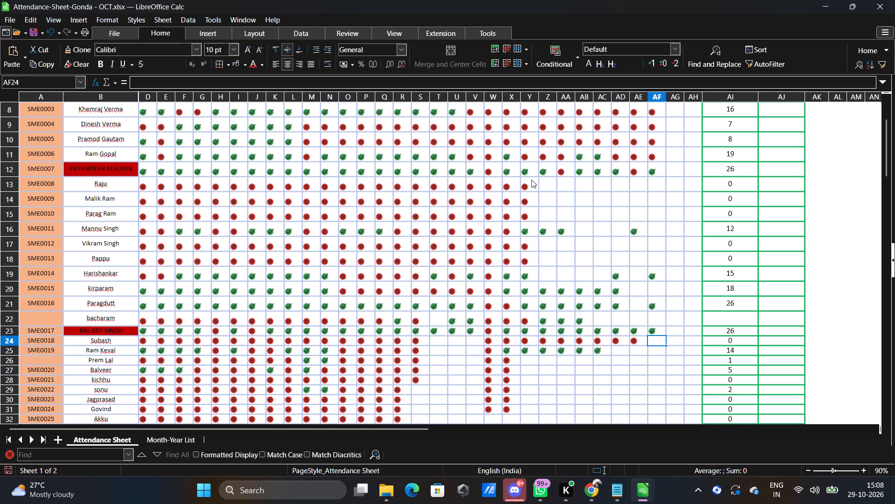
key("Right")
key("Left")
key("0")
key("Up")
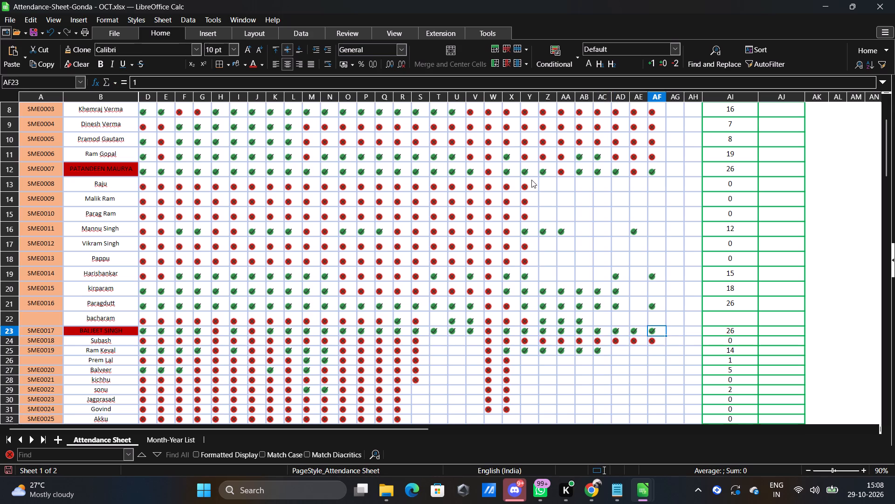
In row 22, enter 0 in the blank cells from 29/Aug back to 26/Aug.
key("Up")
key("0")
key("Left")
key("0")
key("Left")
key("0")
key("Left")
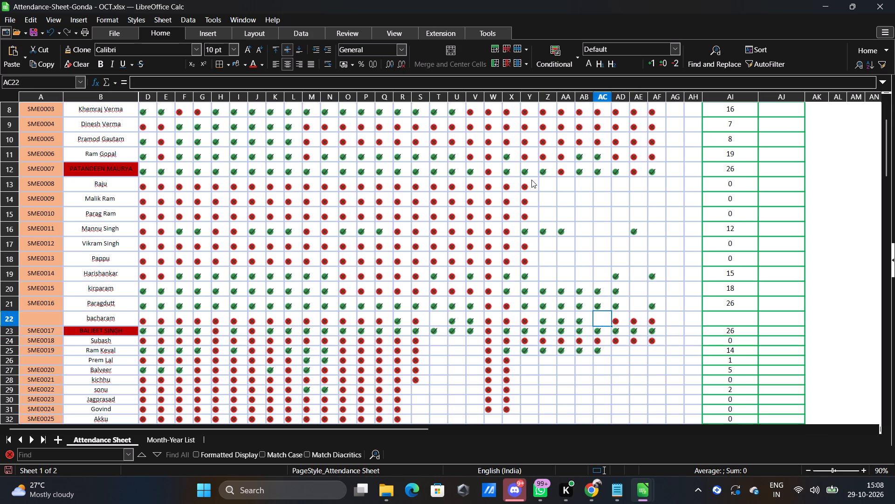
key("0")
key("Left")
key("Left")
key("Up")
key("Up")
key("Right")
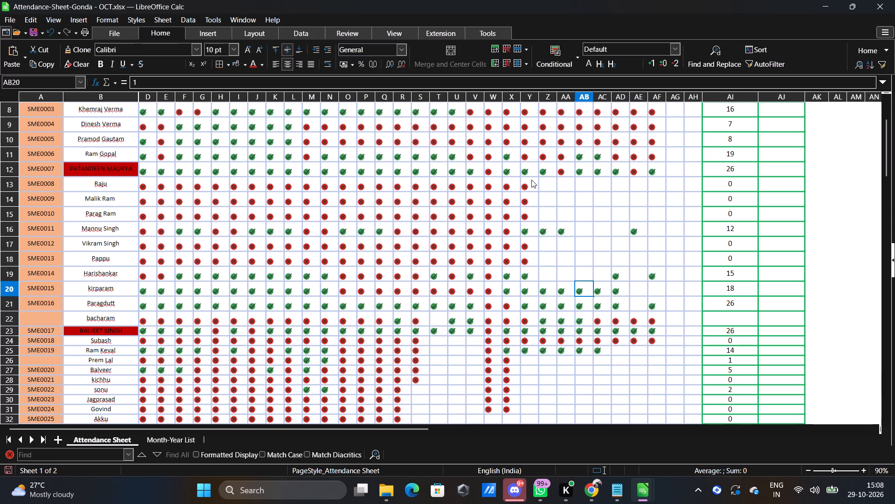
In the 28/Aug column, enter 0 in the blank cells of rows 17 to 21.
key("Right")
key("Right")
key("Down")
key("Right")
key("0")
key("Up")
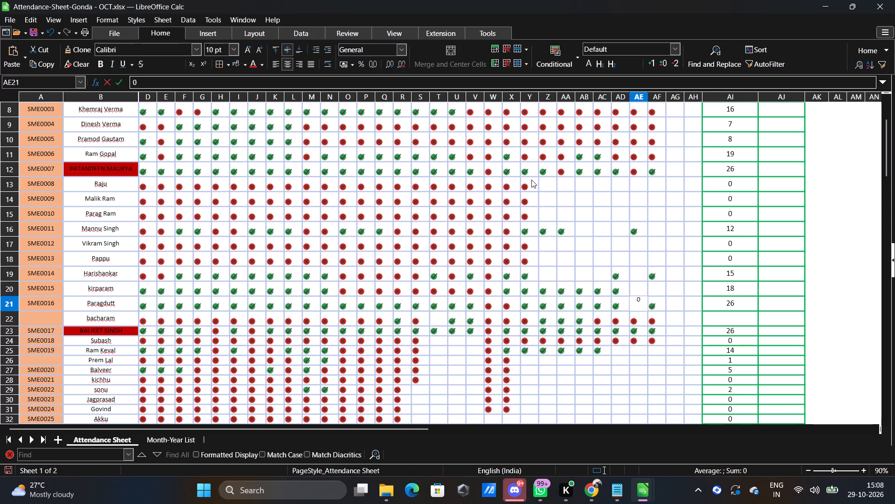
key("0")
key("Up")
key("Up")
key("0")
key("Down")
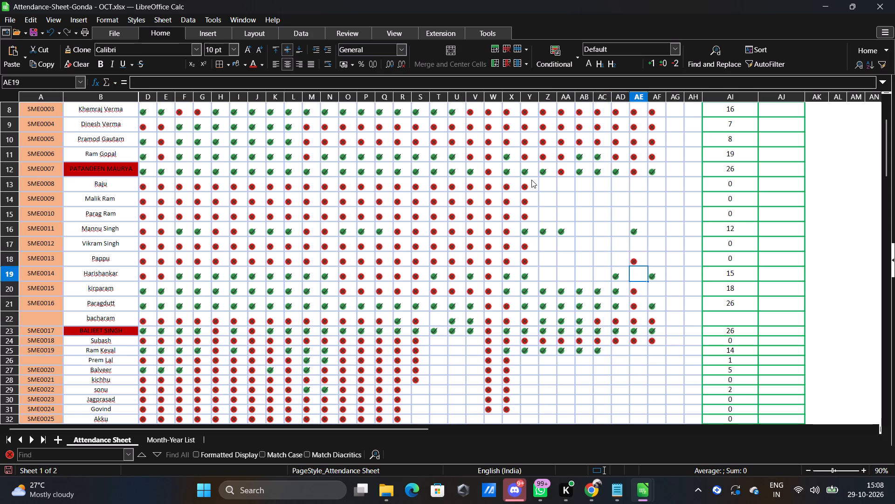
key("0")
key("Up")
key("Up")
key("0")
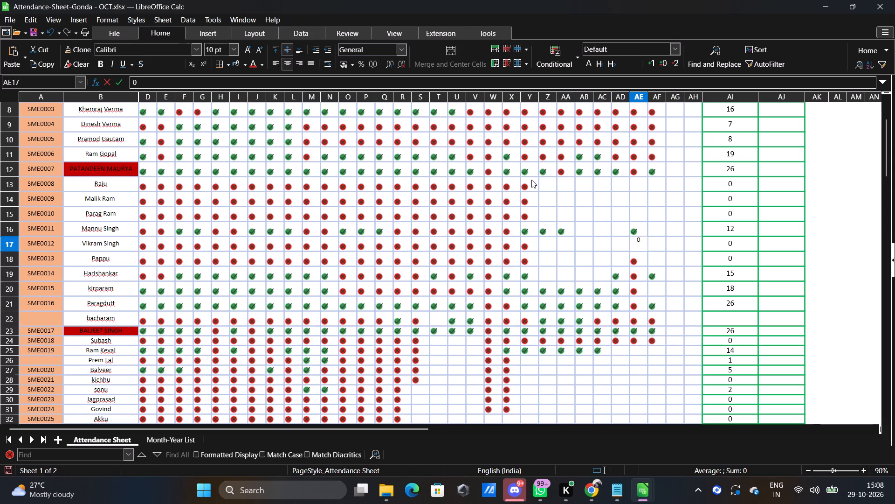
key("Left")
key("Left")
key("Left")
key("Left")
key("Left")
key("0")
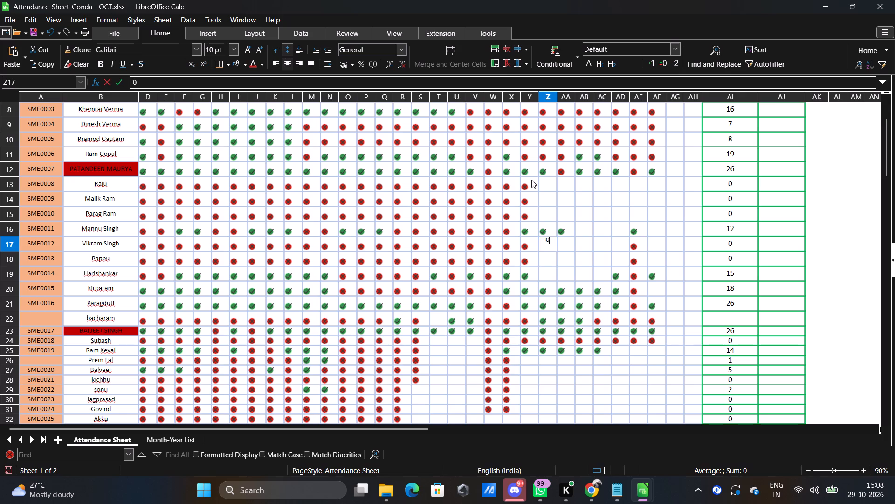
key("Right")
key("0")
key("Right")
key("0")
key("Right")
key("0")
key("Right")
key("0")
key("Right")
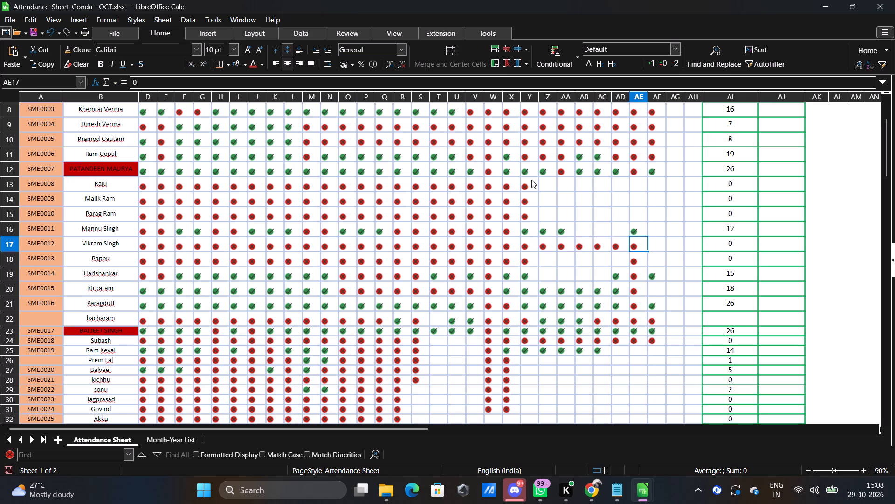
In row 18, for SME0013, enter 0 in each column from 27/Aug back to 23/Aug.
key("Down")
key("Left")
key("0")
key("Right")
key("Left")
key("Left")
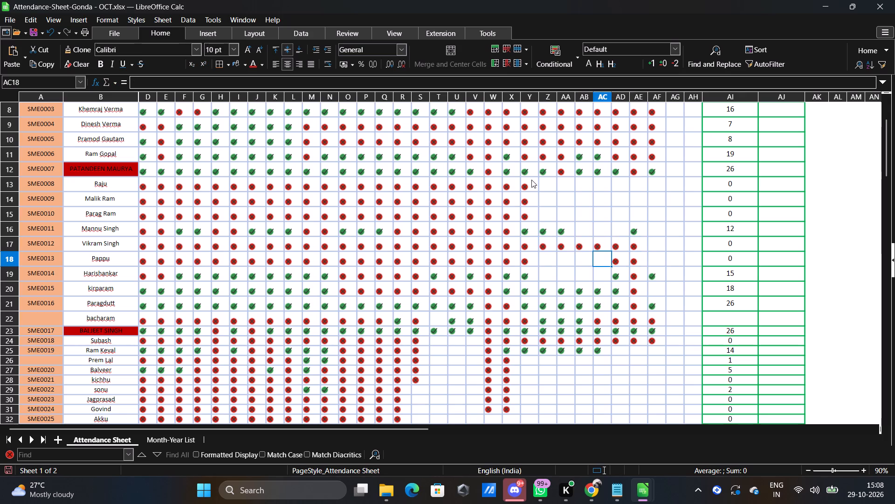
key("0")
key("Left")
key("0")
key("Left")
key("0")
key("Left")
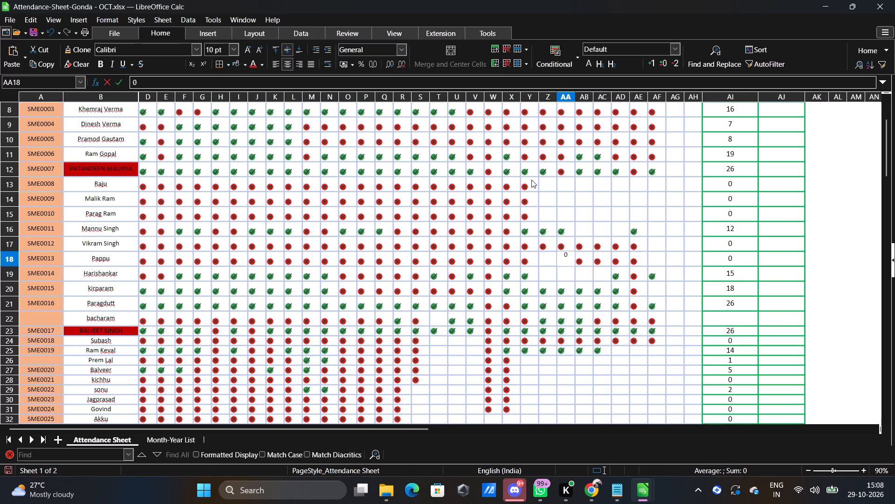
key("0")
key("Left")
In row 19, for SME0014, enter 0 in the blank cells from 23/Aug to 26/Aug.
key("Down")
key("Right")
key("0")
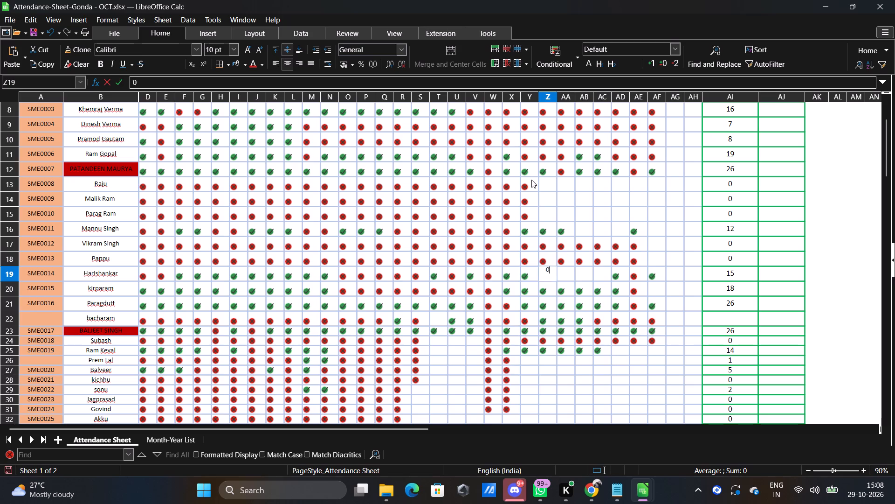
key("Right")
key("0")
key("Right")
key("0")
key("Right")
key("0")
key("Right")
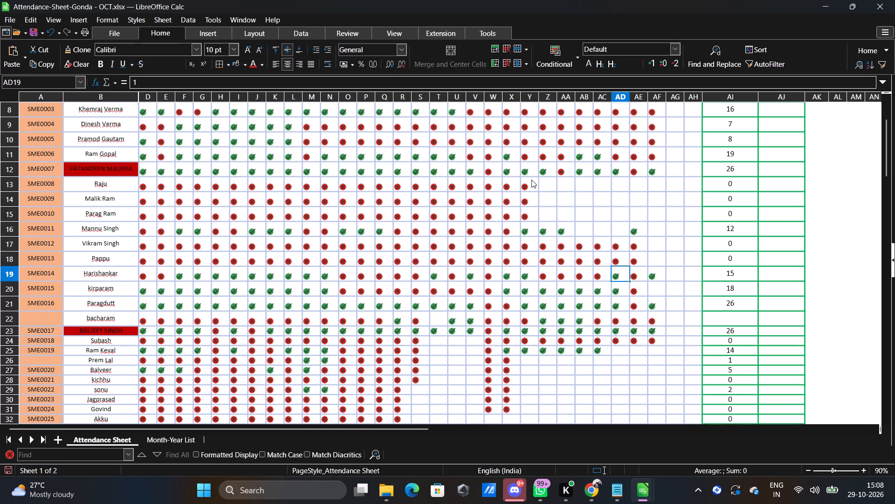
In row 13, for SME0008, enter 0 in each column from 23/Aug to 29/Aug.
left_click(550, 183)
key("0")
key("Right")
key("0")
key("Right")
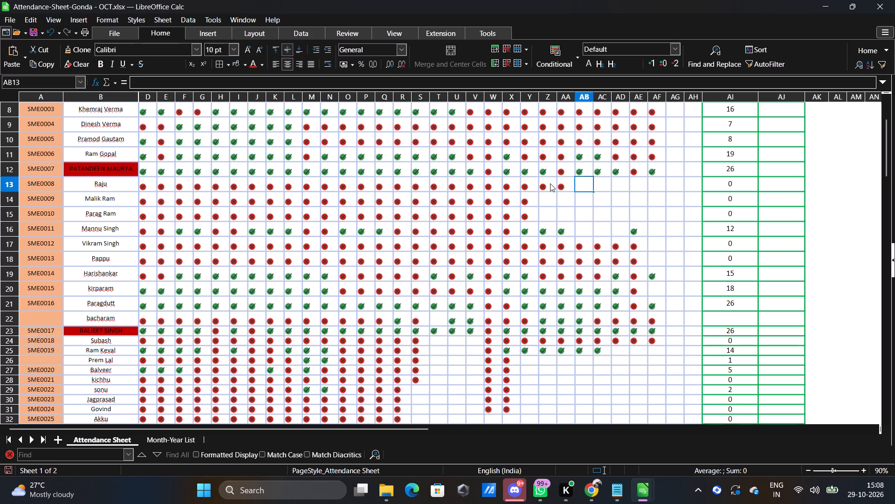
key("0")
key("Right")
key("0")
key("Right")
key("0")
key("Right")
key("0")
key("Right")
key("0")
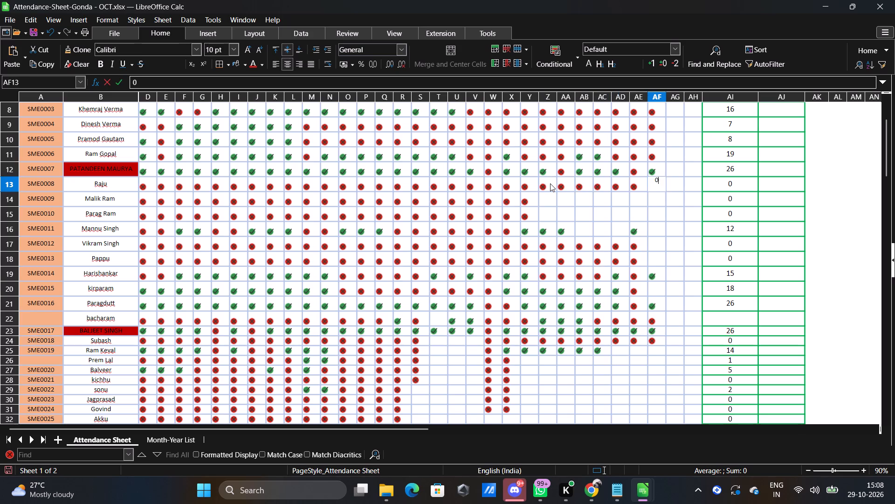
key("Right")
key("Down")
key("Left")
key("0")
key("Left")
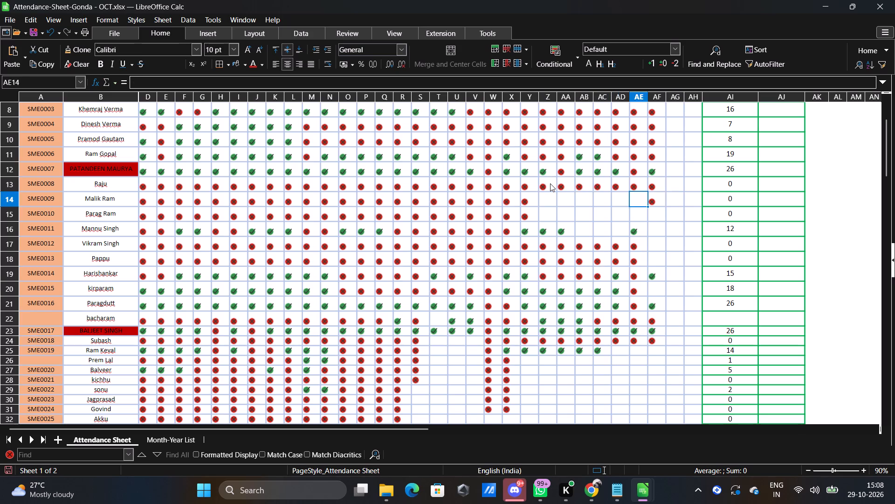
key("0")
key("Left")
key("0")
key("Left")
key("0")
key("Left")
key("0")
key("Left")
key("0")
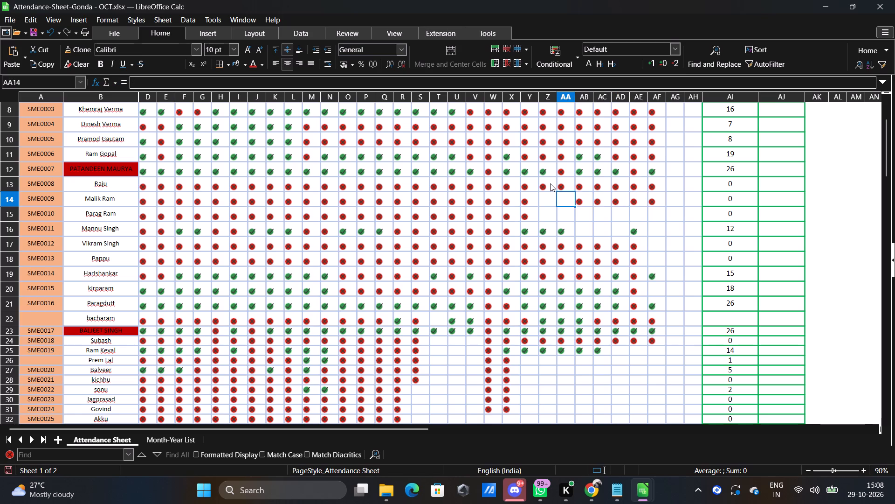
key("Left")
key("0")
key("Left")
key("Down")
key("0")
key("Right")
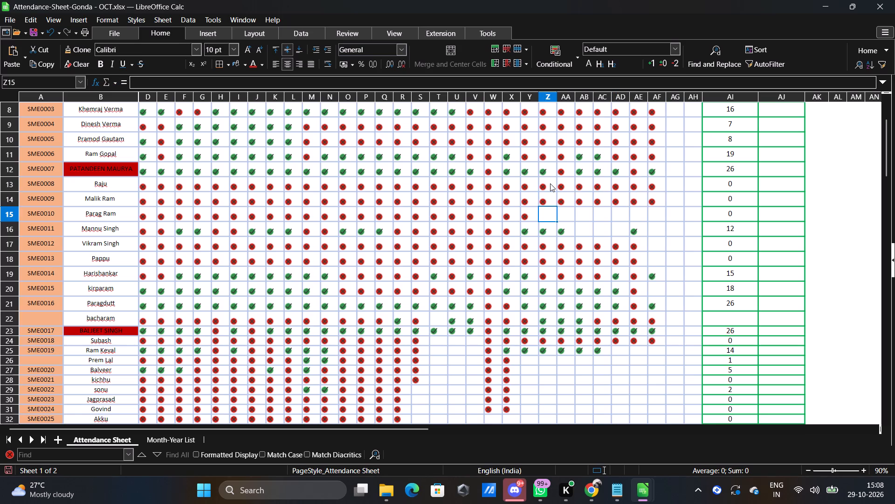
key("0")
key("Right")
key("0")
key("Right")
key("0")
key("Right")
key("0")
key("Right")
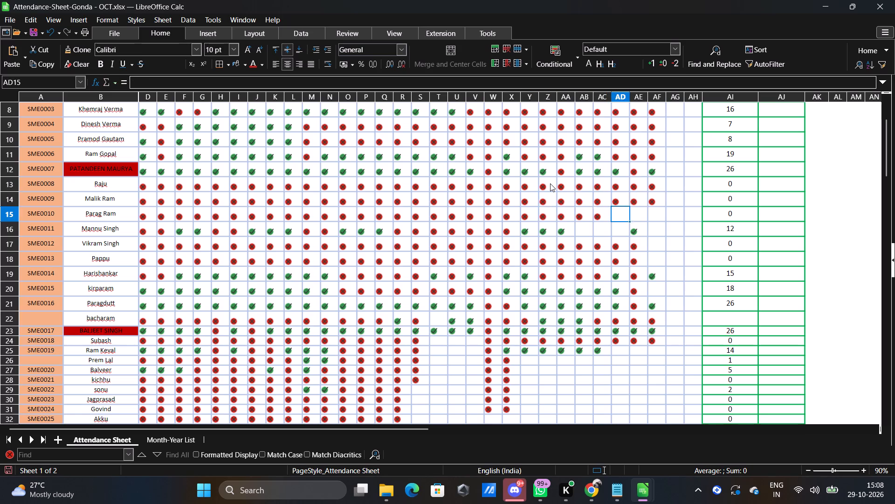
key("0")
key("Right")
key("0")
key("Right")
key("0")
key("Right")
key("Right")
key("Left")
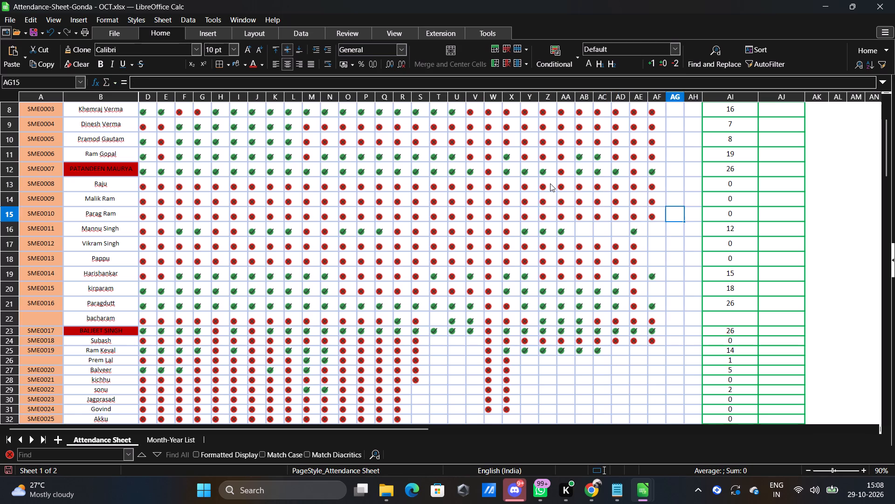
key("Left")
key("Down")
key("0")
key("Left")
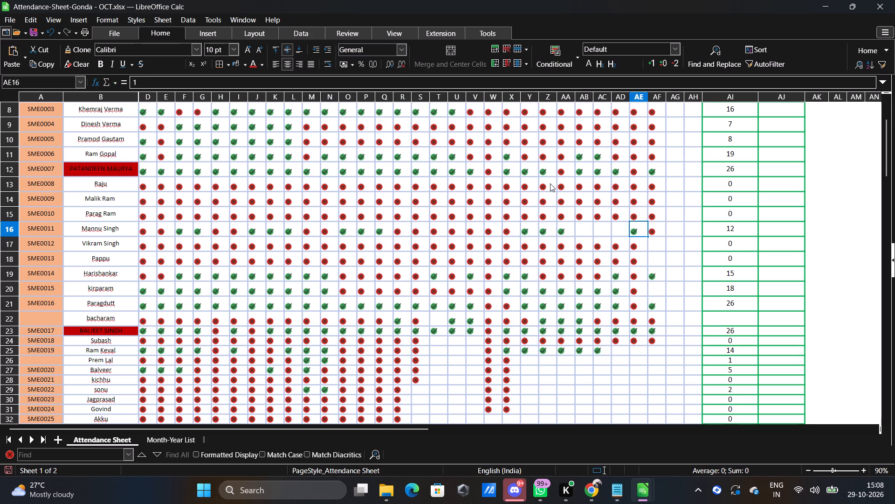
key("Left")
key("0")
key("Left")
key("0")
key("Left")
key("0")
key("Left")
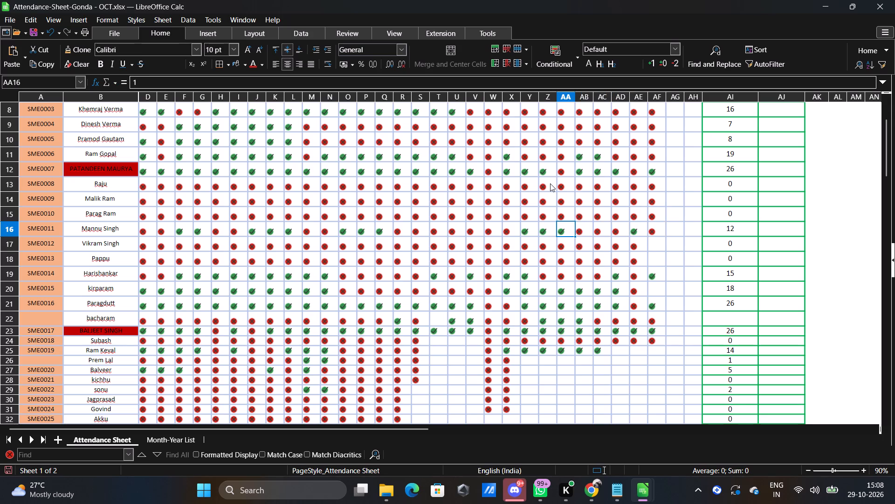
In the 29/Aug column, enter 0 in the blank cells of rows 17, 18 and 20.
key("Right")
key("Right")
key("Right")
key("Right")
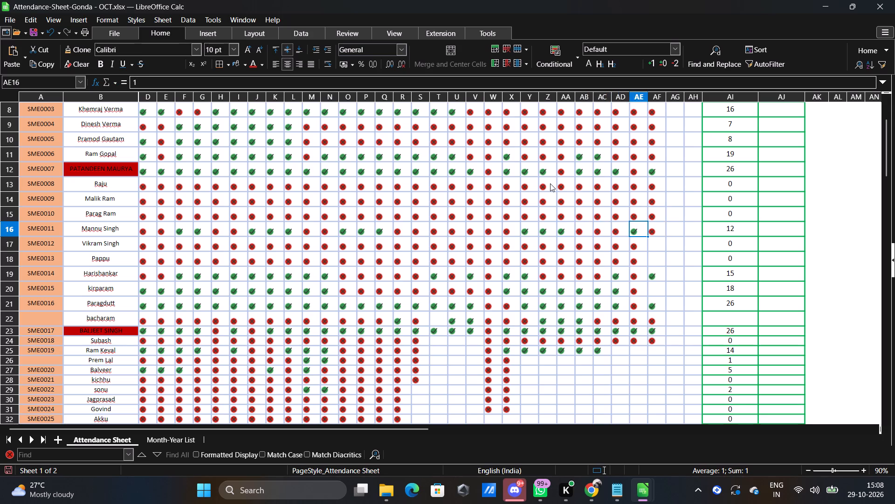
key("Right")
key("Down")
key("0")
key("Down")
key("0")
key("Down")
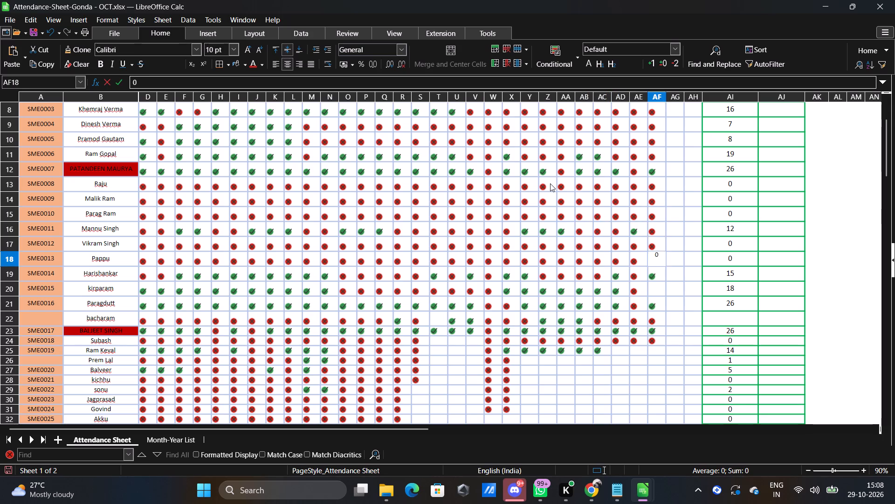
key("Down")
key("0")
key("Down")
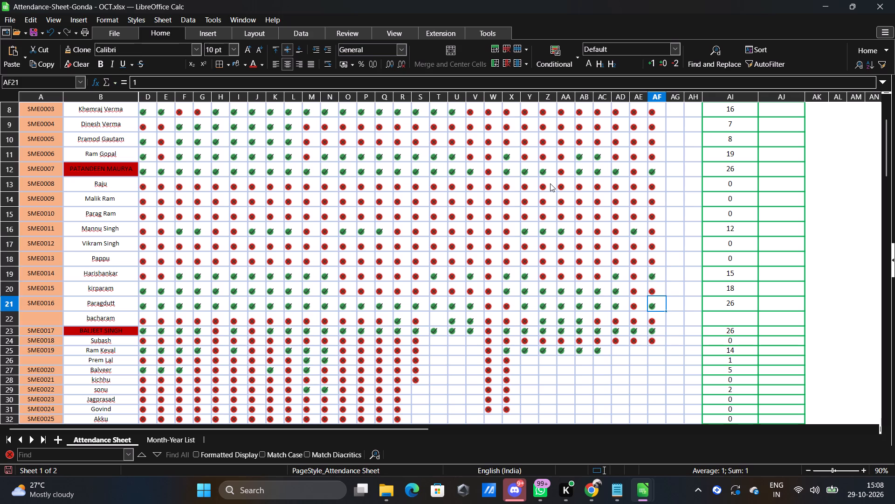
In the 17/Aug column, enter 0 in each blank cell of rows 24 to 33.
left_click(434, 339)
key("0")
key("Down")
key("0")
key("Down")
key("0")
key("Down")
key("0")
key("Down")
key("0")
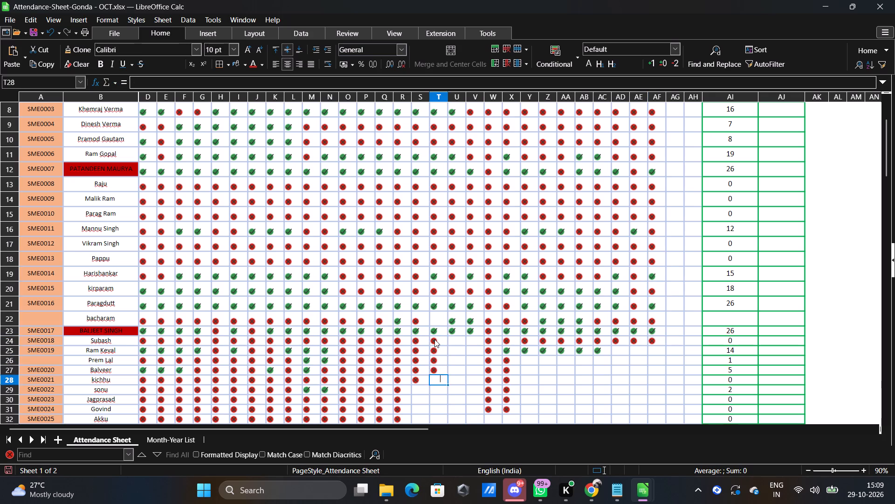
key("Down")
key("0")
key("Down")
key("0")
key("Down")
key("0")
key("Down")
key("0")
key("Down")
key("0")
key("Down")
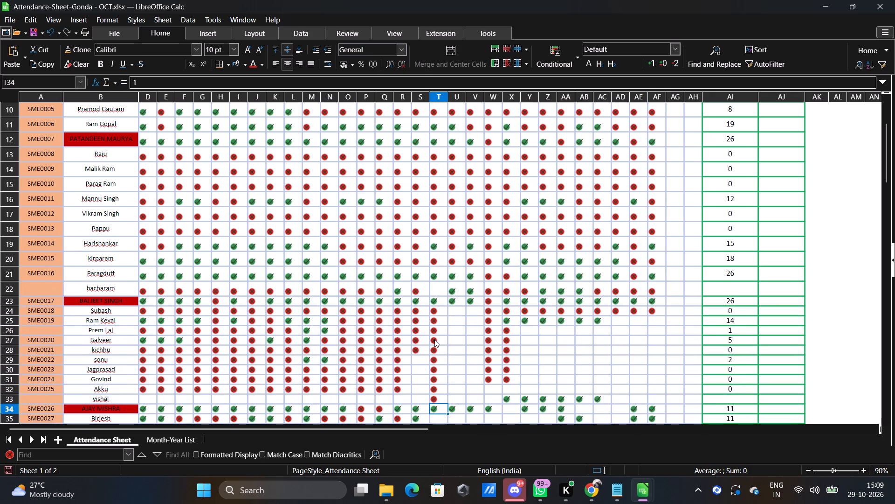
In the 16/Aug column, enter 0 in the blank cells of rows 29 to 32.
key("Up")
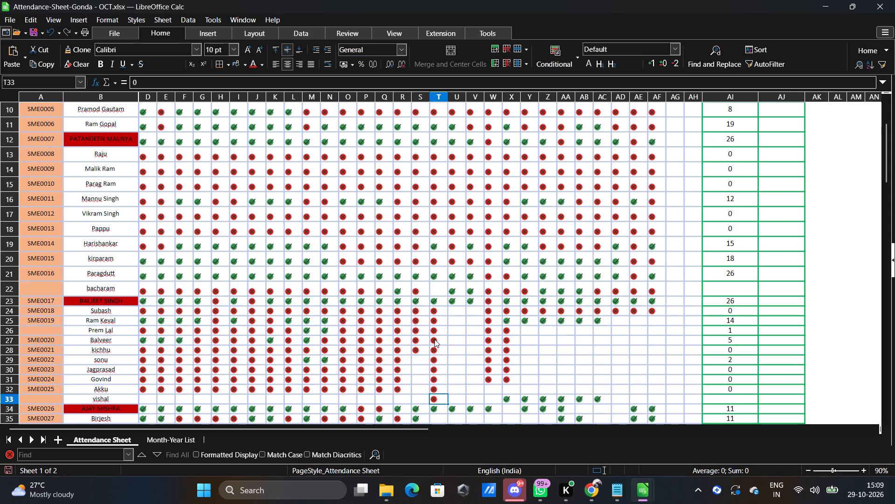
key("Left")
key("Up")
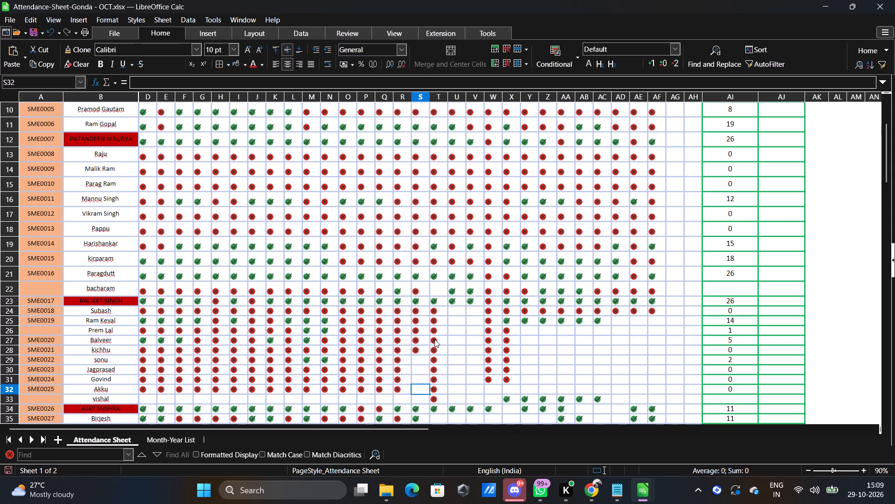
key("Up")
key("Up")
key("Up")
key("0")
key("Down")
key("Down")
key("0")
key("Down")
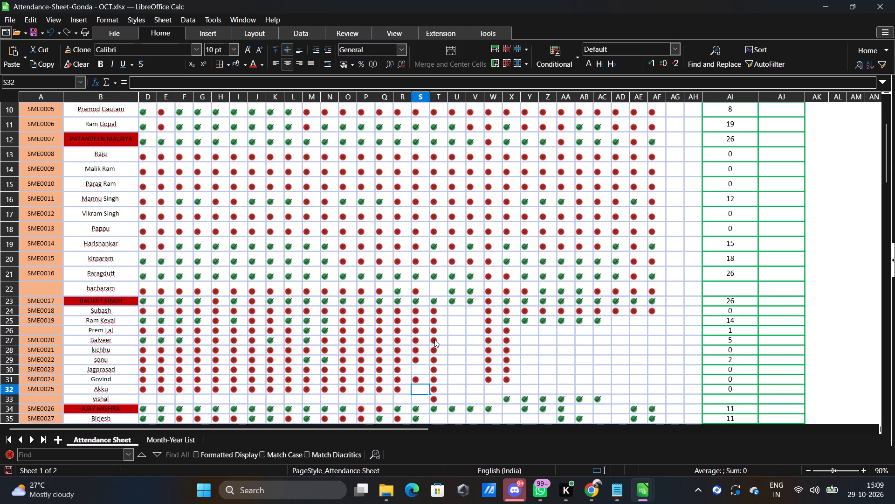
key("Up")
key("Up")
key("0")
key("Down")
key("Down")
key("0")
key("Down")
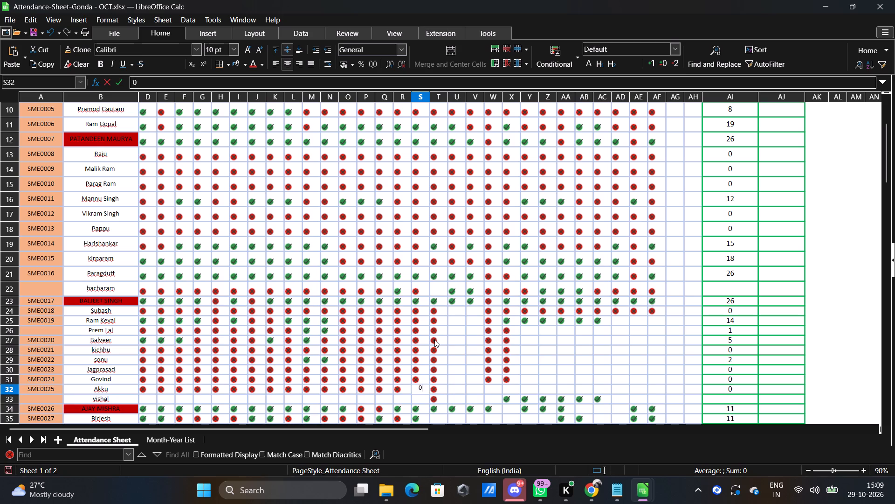
In row 33, enter 0 in every blank cell from the 16/Aug column back to the first date column, D.
key("0")
key("Left")
key("0")
key("Left")
key("0")
key("Left")
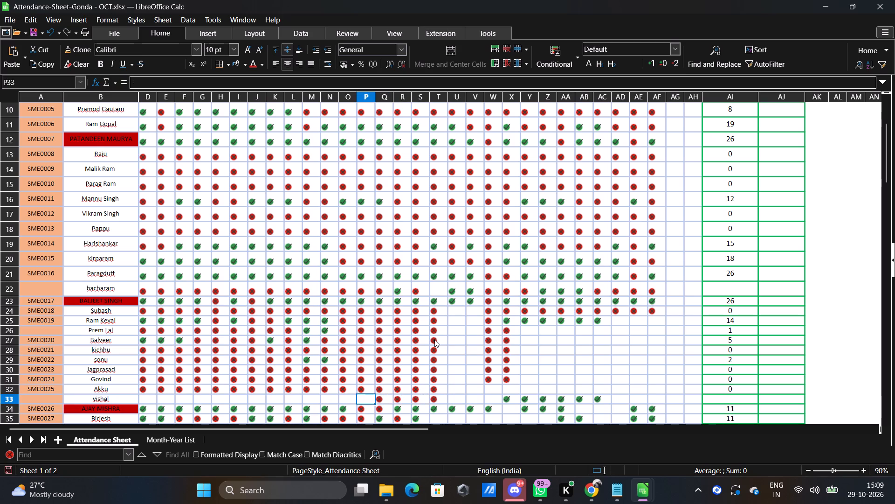
key("0")
key("Left")
key("0")
key("Left")
key("0")
key("Left")
key("0")
key("Left")
key("0")
key("Left")
key("0")
key("Left")
key("0")
key("Left")
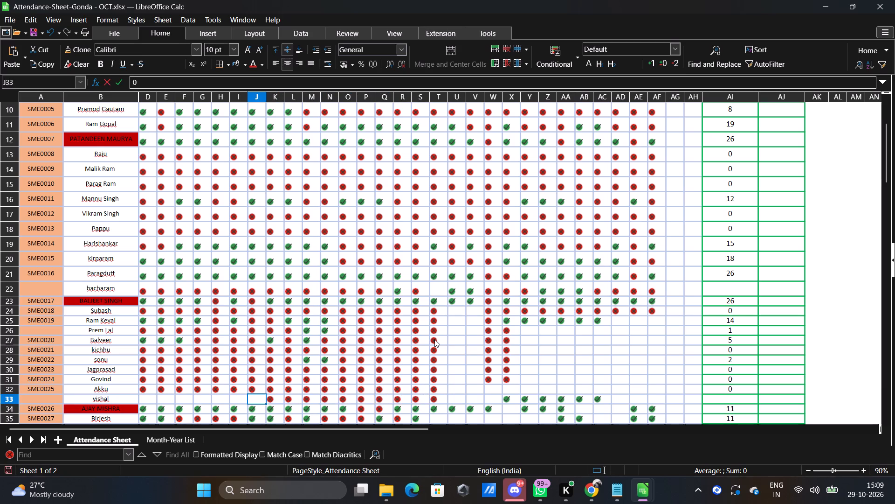
key("0")
key("Left")
key("0")
key("Left")
key("Left")
key("0")
key("Left")
key("0")
key("Right")
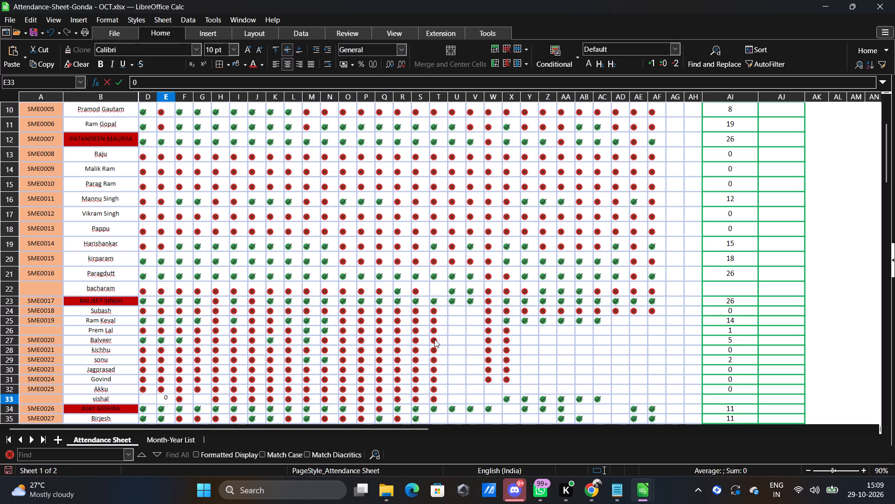
key("Right")
key("0")
key("Left")
key("Left")
key("Left")
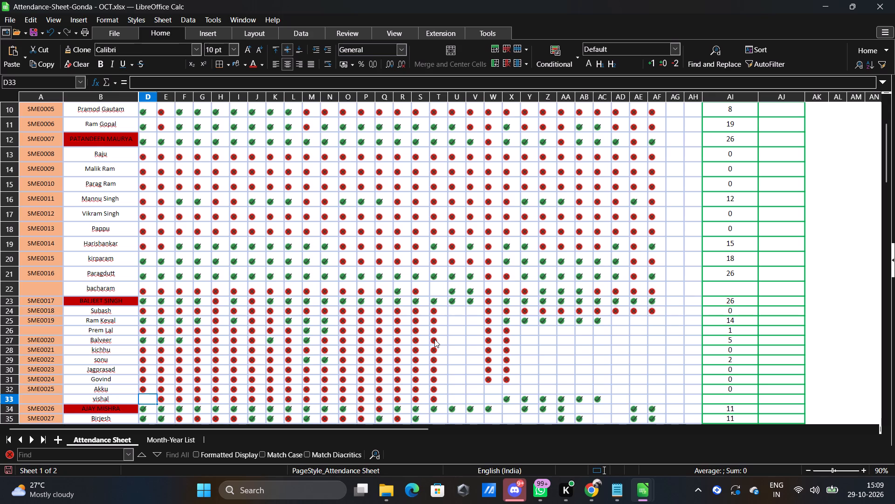
key("0")
In the 18/Aug column, enter 0 in each blank cell of rows 24 to 33.
key("Right")
key("Right")
key("Right")
key("Right")
key("Right")
key("Right")
key("Right")
key("Right")
key("Right")
key("Right")
key("Right")
key("Right")
key("Right")
key("Right")
key("Right")
key("Right")
key("Right")
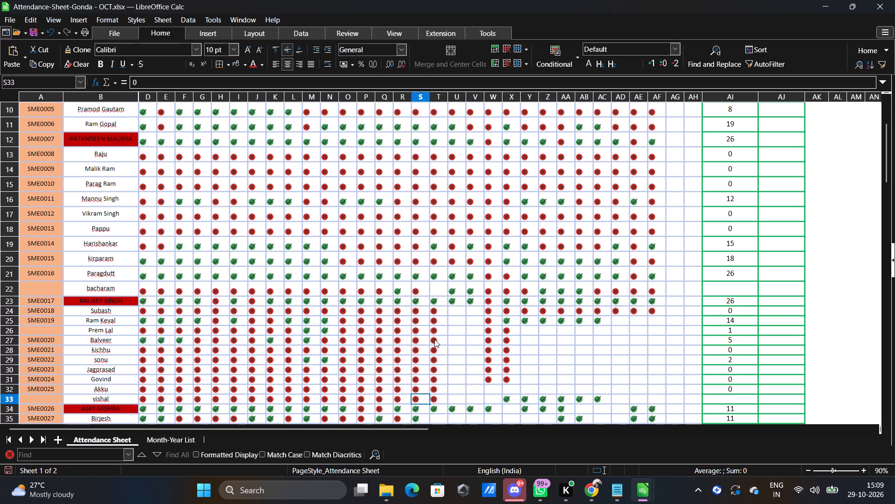
key("Up")
key("Up")
key("Up")
key("Up")
key("Up")
key("Up")
key("Up")
key("Up")
key("Up")
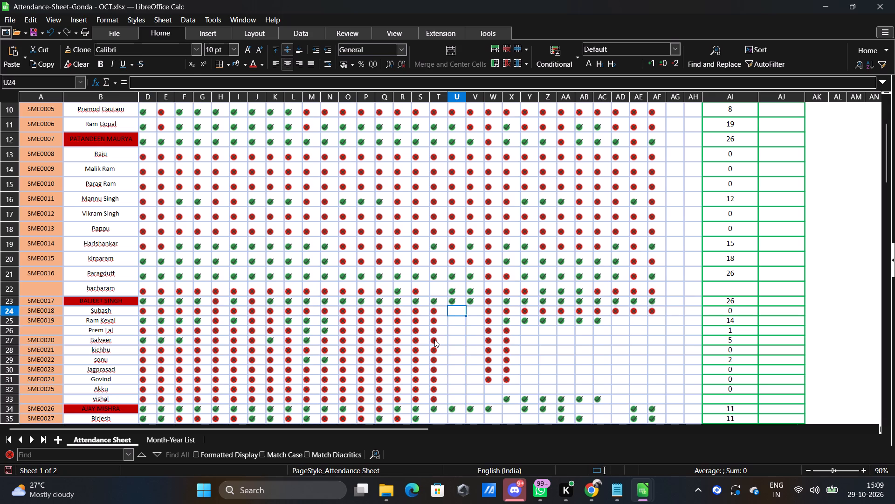
key("0")
key("Down")
key("0")
key("Down")
key("0")
key("Down")
key("0")
key("Down")
key("0")
key("Down")
key("0")
key("Down")
key("0")
key("Down")
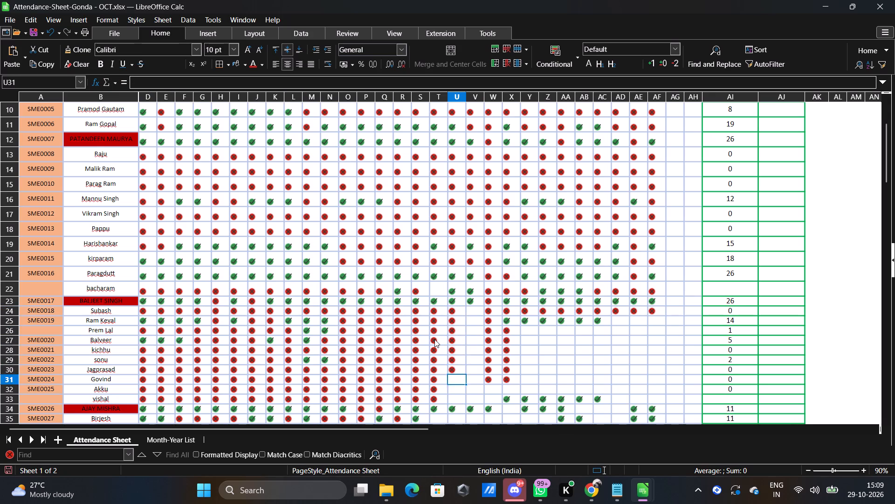
key("0")
key("Down")
key("0")
key("Down")
key("0")
In the 19/Aug column, enter 0 in each blank cell of rows 24 to 33.
key("Up")
key("Up")
key("Up")
key("Up")
key("Up")
key("Up")
key("Up")
key("Up")
key("Up")
key("Right")
type("00")
key("Down")
key("0")
key("Down")
key("0")
key("Down")
key("0")
key("Down")
key("0")
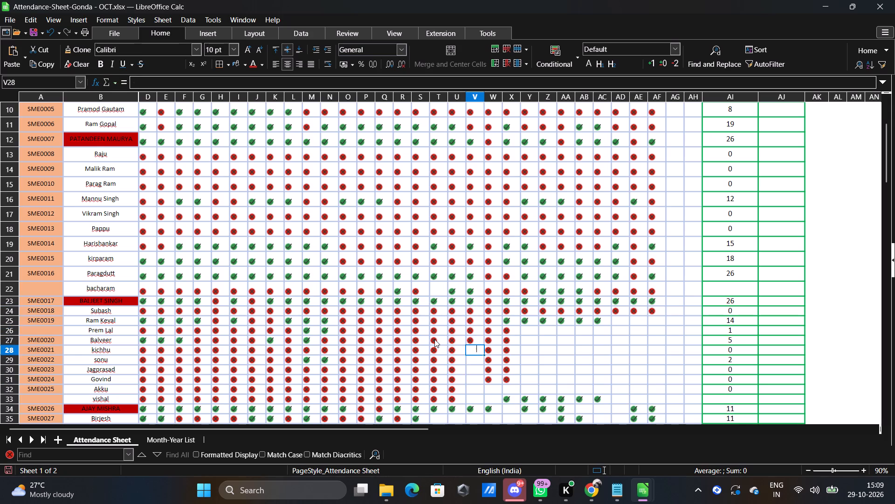
key("Down")
key("0")
key("Down")
key("0")
key("Down")
key("0")
key("Down")
key("Down")
key("Up")
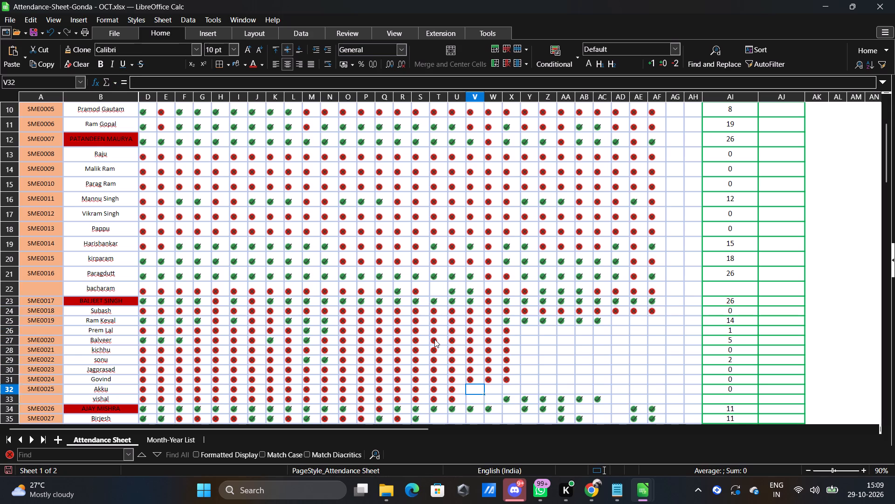
key("0")
key("Down")
key("0")
In the 20/Aug column, enter 0 in rows 31, 32 and 33.
key("Right")
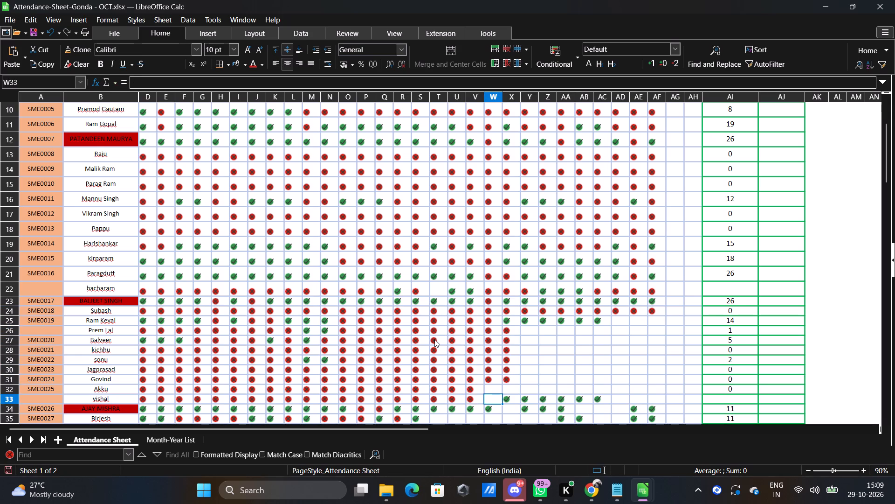
key("0")
key("Up")
key("Up")
key("0")
key("Down")
key("0")
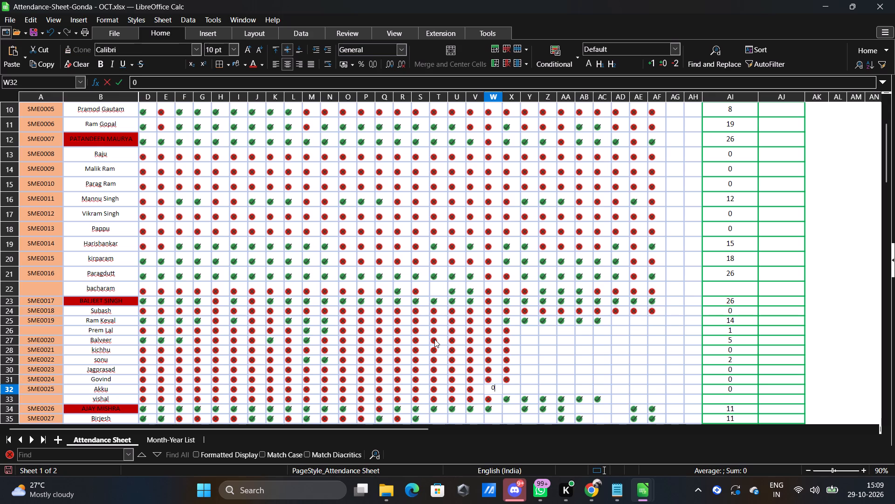
In row 32, for SME0025, enter 0 in each column from 21/Aug to 29/Aug.
key("Right")
key("0")
key("Right")
key("0")
key("Right")
key("0")
key("Right")
key("0")
key("Right")
key("0")
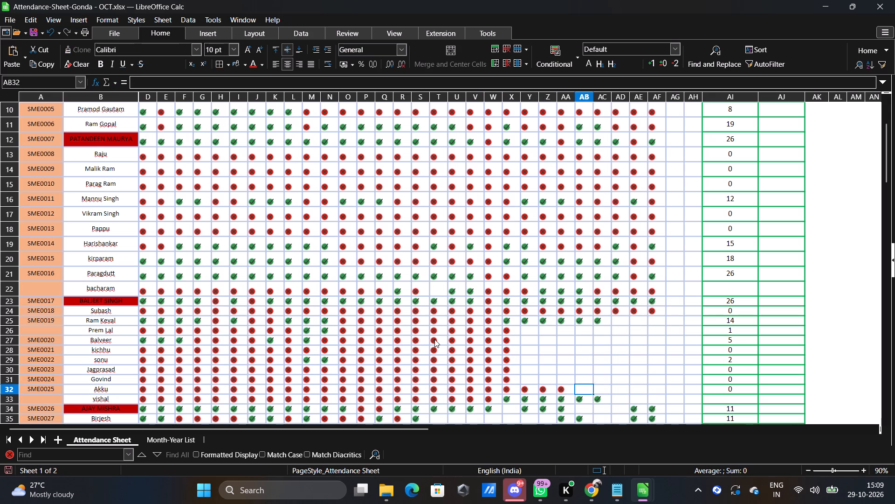
key("Right")
key("0")
key("Right")
key("0")
key("Right")
key("0")
key("Right")
key("0")
key("Right")
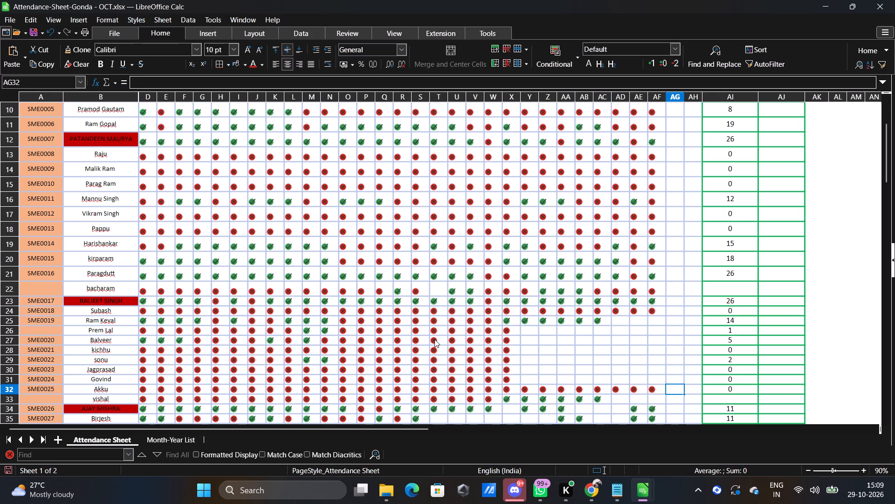
In row 26, enter 0 in each blank cell from column Y to column AF.
key("Up")
key("Up")
key("Up")
key("Left")
key("Left")
key("Left")
key("Left")
key("Left")
key("Left")
key("Left")
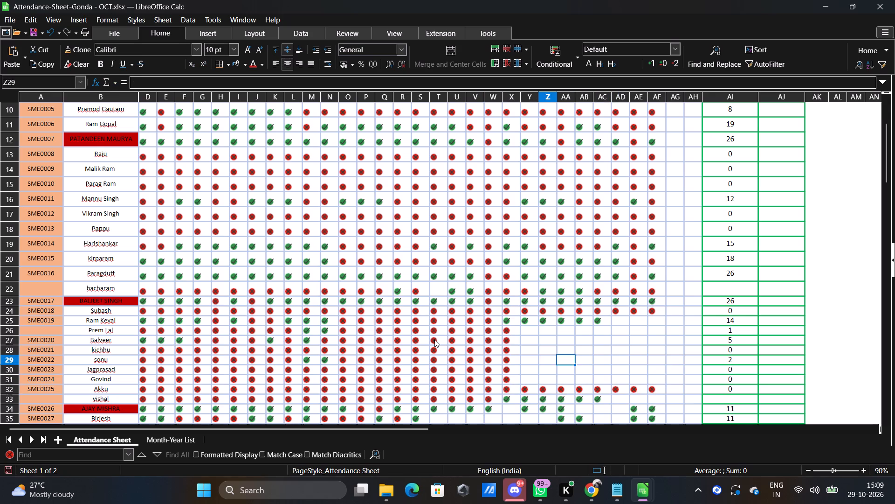
key("Up")
key("Up")
key("Left")
key("Up")
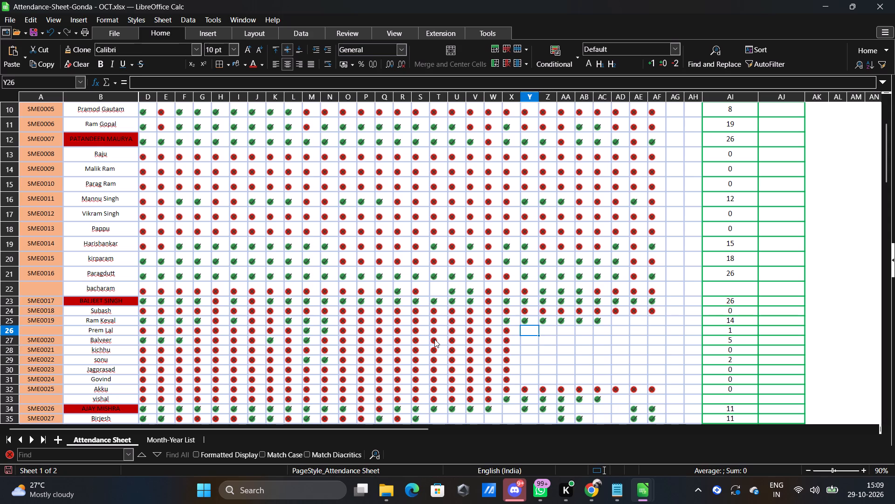
key("0")
key("Right")
key("0")
key("Right")
key("0")
key("Right")
key("0")
key("Right")
key("0")
key("Right")
key("0")
key("Right")
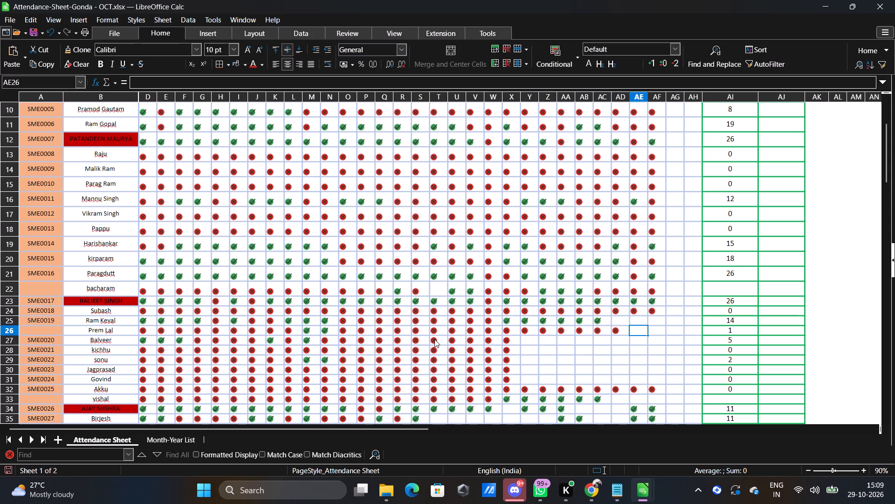
key("0")
key("Right")
key("0")
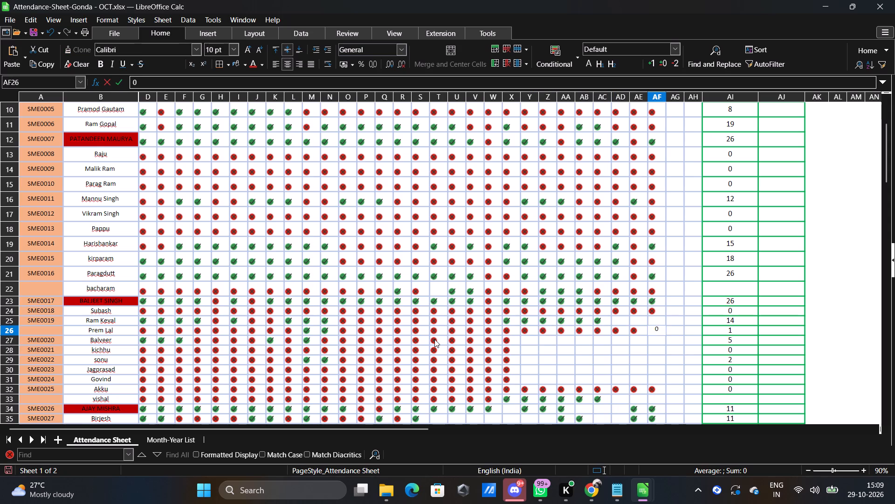
key("Down")
In row 27, for SME0020, enter 0 in each blank cell from column AF back to column Y.
key("Left")
key("Right")
key("0")
key("Left")
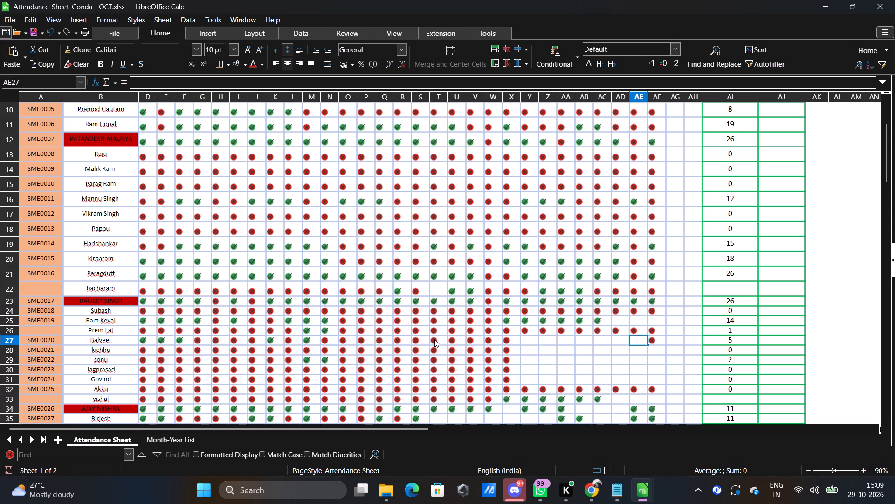
key("0")
key("Left")
key("0")
key("Left")
key("0")
key("Left")
key("0")
key("Left")
key("0")
key("Left")
key("0")
key("Left")
key("0")
key("Left")
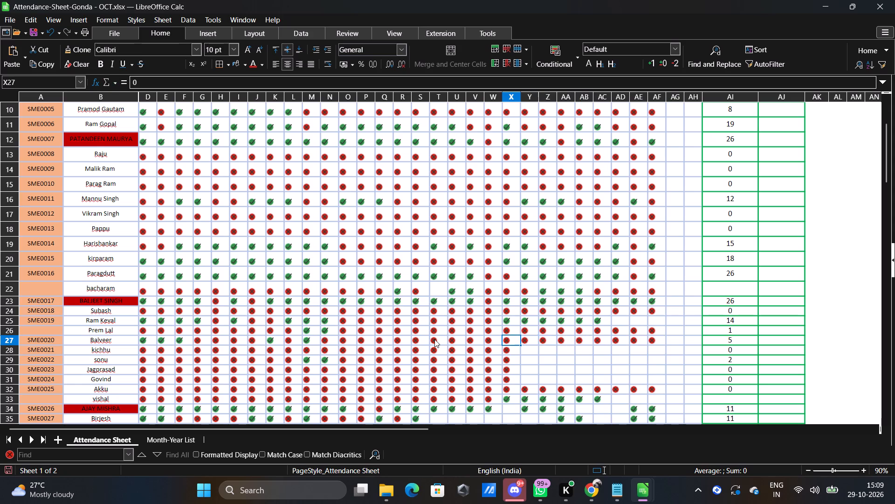
In row 28, for SME0021, enter 0 in each cell from column Y to column AG.
key("Down")
key("Right")
key("0")
key("Right")
key("0")
key("Right")
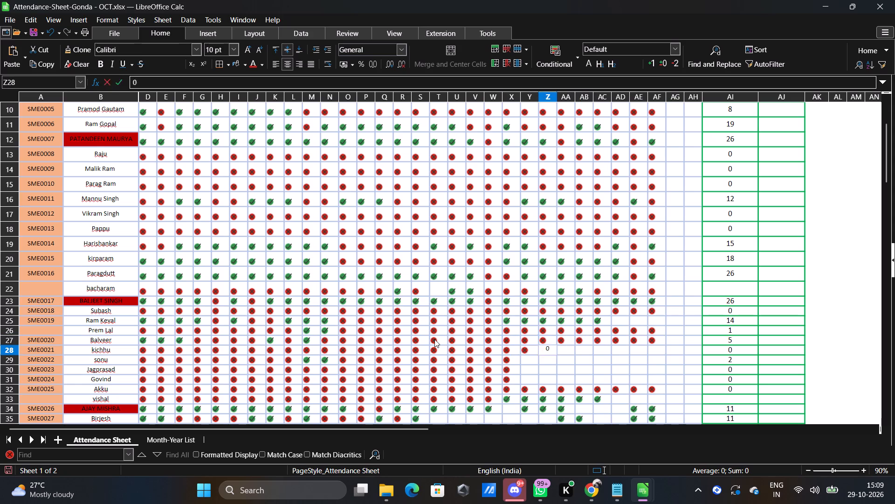
key("0")
key("Right")
key("0")
key("Right")
key("0")
key("Right")
key("0")
key("Right")
key("0")
key("Right")
key("Right")
key("0")
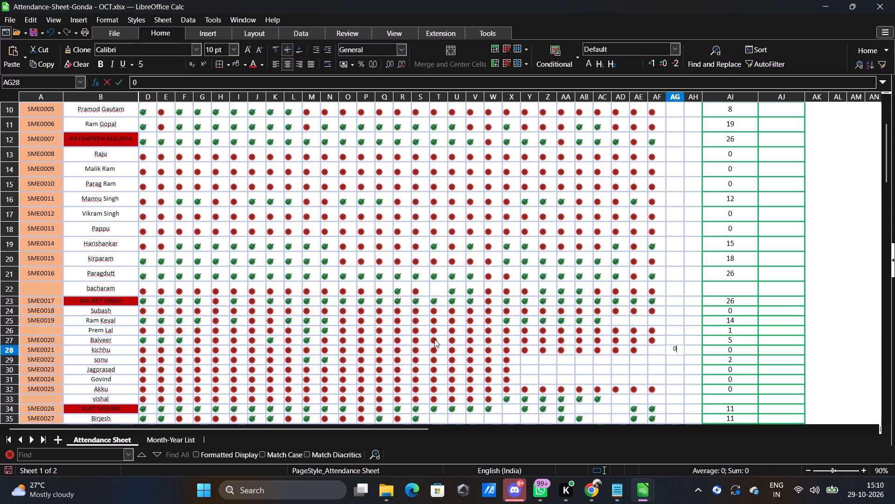
key("Left")
key("0")
key("Down")
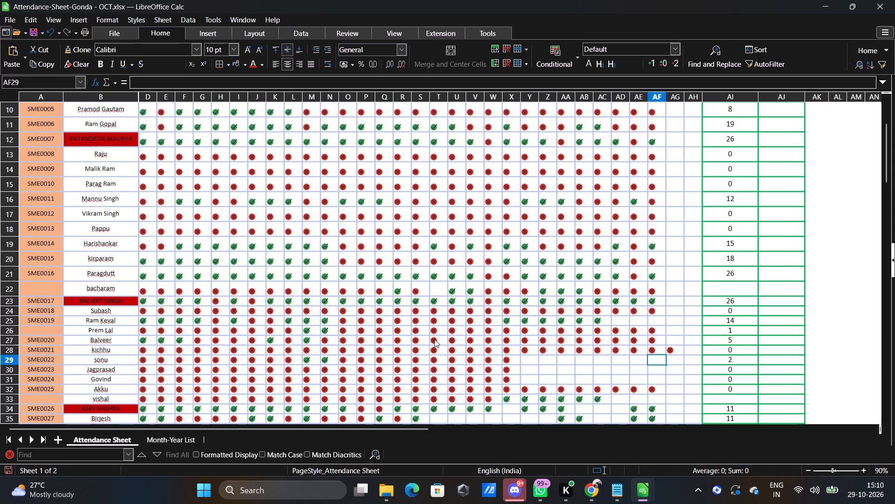
In row 29, for SME0022, enter 0 in each blank cell from column AF back to column Y.
key("0")
key("Left")
key("0")
key("Left")
key("0")
key("Left")
key("0")
key("Left")
key("0")
key("Left")
key("0")
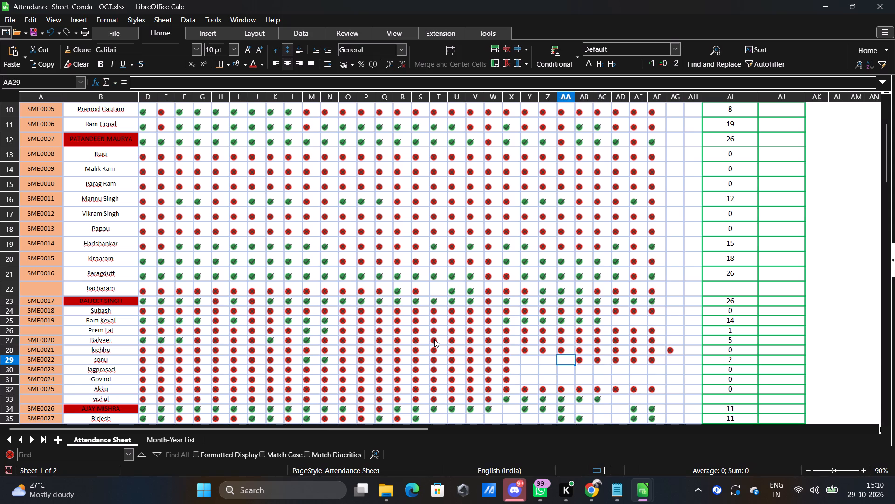
key("Left")
key("Left")
key("0")
key("Left")
key("0")
key("0")
key("Right")
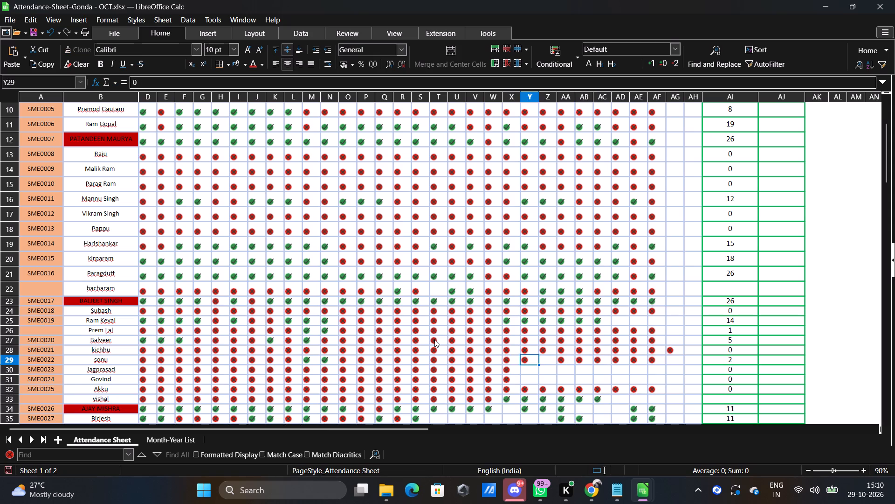
key("Right")
key("0")
key("Down")
In column Y, enter 0 in rows 30 and 31, for SME0023 and SME0024.
key("Left")
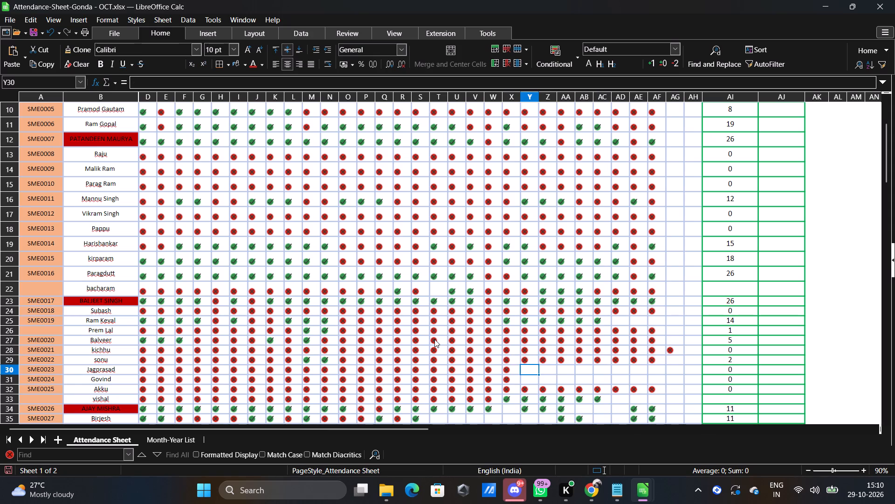
key("0")
key("Right")
key("Down")
key("Left")
key("0")
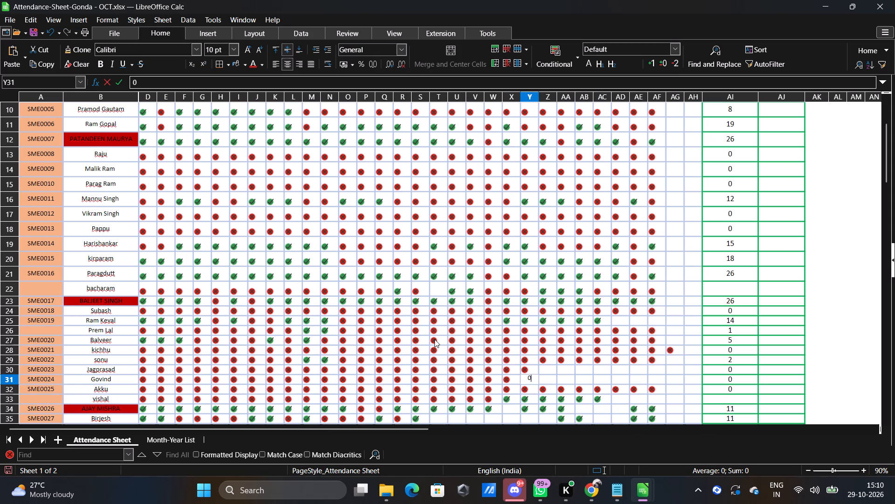
key("Right")
In row 30, for SME0023, enter 0 in each blank cell from column Z to column AF.
key("Up")
key("0")
key("Right")
key("0")
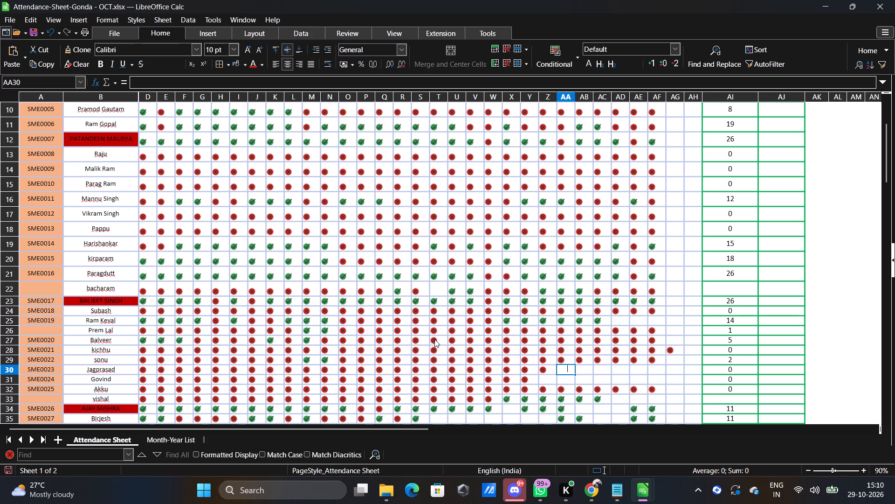
key("Right")
key("0")
key("Right")
key("0")
key("Right")
key("0")
key("Right")
key("0")
key("Right")
key("0")
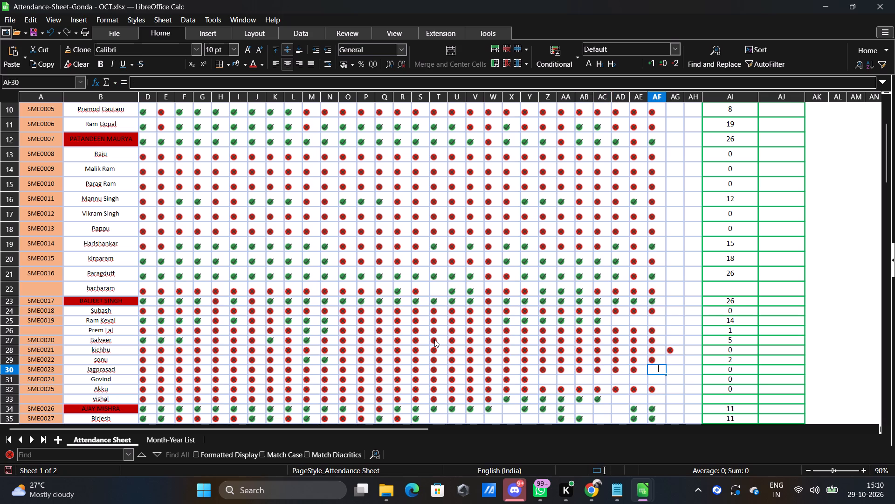
key("Right")
In row 31, for SME0024, enter 0 from column AF back to column Z, and re-enter 0 in cell Y32.
key("Down")
key("Left")
key("0")
key("Left")
key("0")
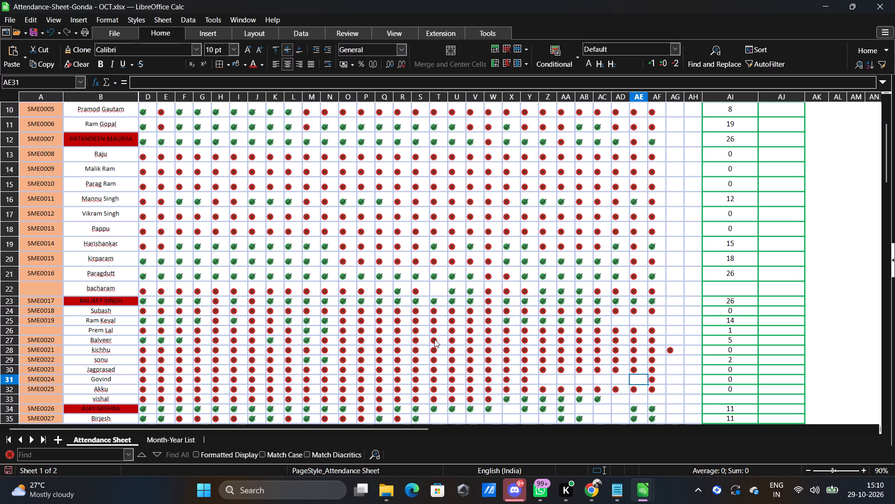
key("Left")
key("0")
key("Left")
key("0")
key("Left")
key("0")
key("Left")
key("0")
key("Left")
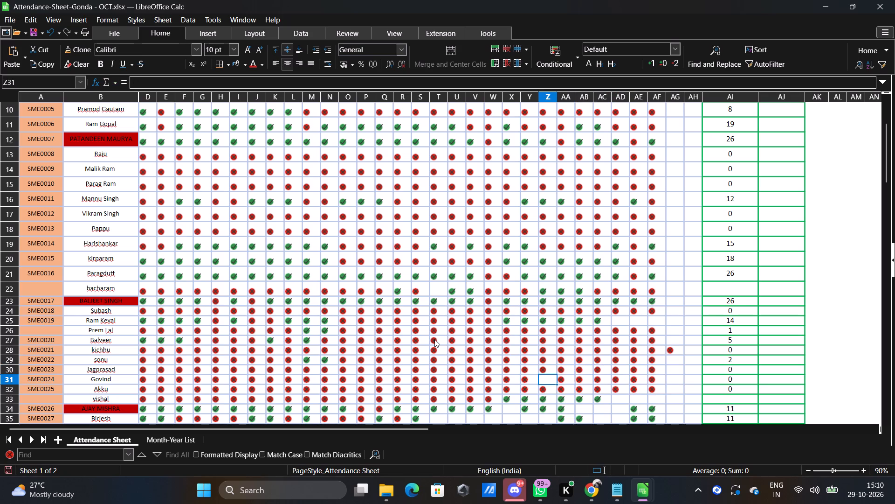
key("0")
key("Left")
key("Down")
type("00")
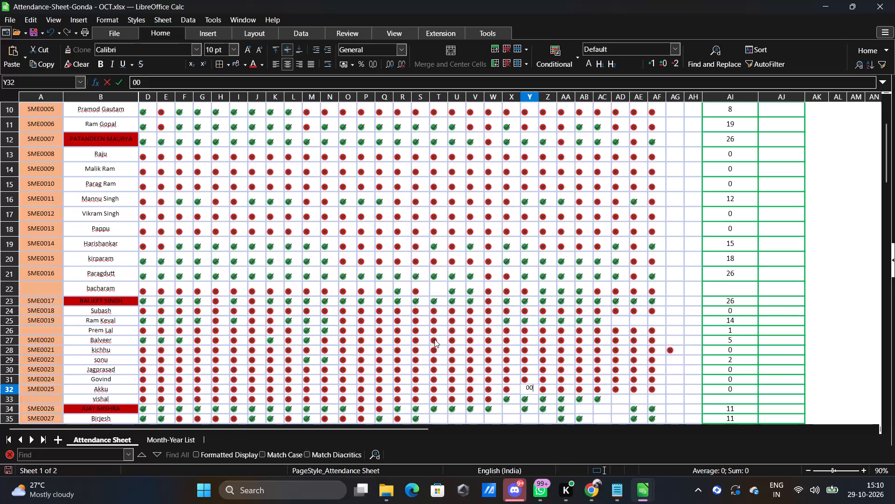
key("Down")
In row 33, keep column AC marked as 1 and enter 0 in columns AD, AE and AF.
key("Right")
key("Right")
key("Right")
key("Right")
key("0")
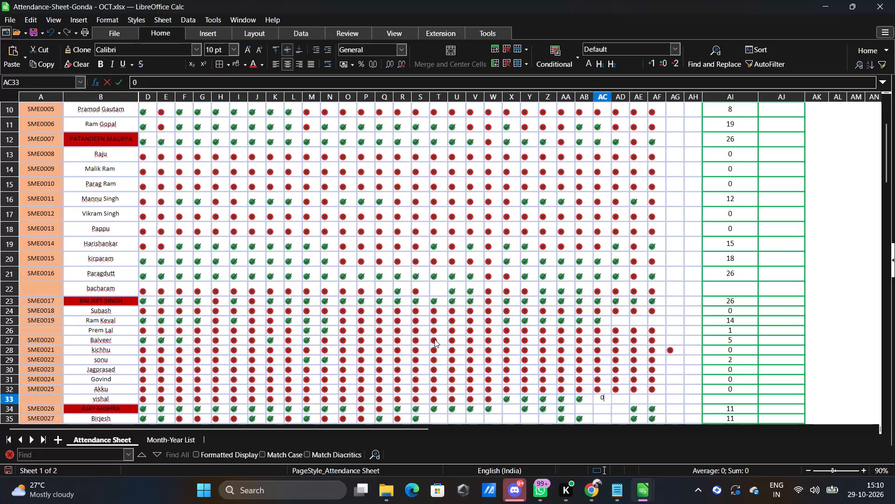
key("Right")
key("Left")
key("1")
key("Right")
key("0")
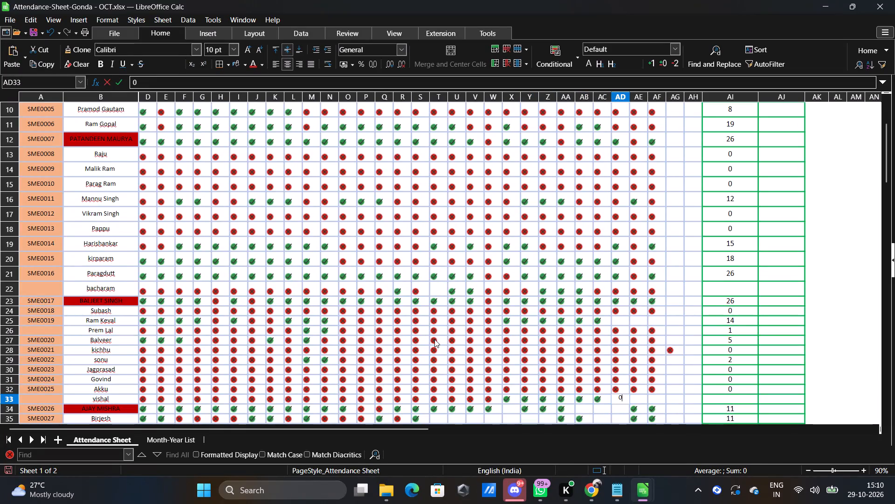
key("Right")
key("0")
key("Right")
key("0")
key("Right")
In row 34, for SME0026, enter 0 in columns AD, AC and AB.
key("Left")
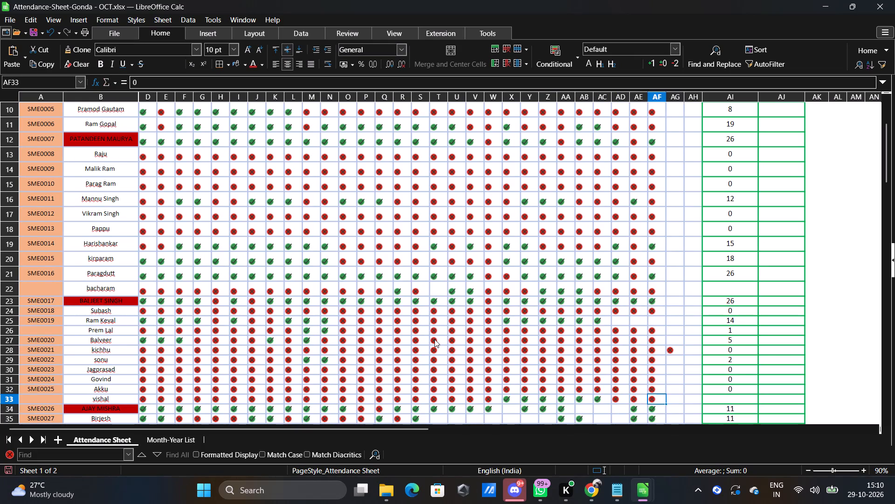
key("Left")
key("Left")
key("Down")
key("0")
key("Left")
key("0")
key("Left")
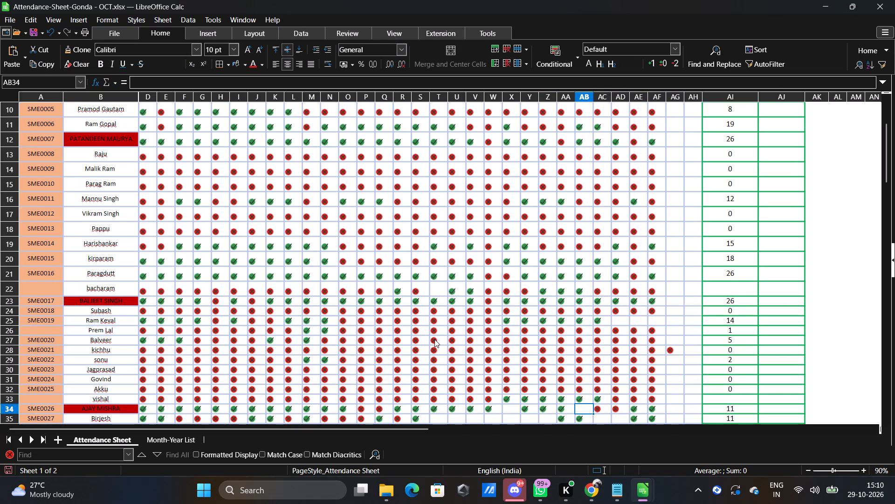
key("0")
key("Down")
In row 35, for SME0027, enter 0 in columns AC and AD.
key("Right")
key("0")
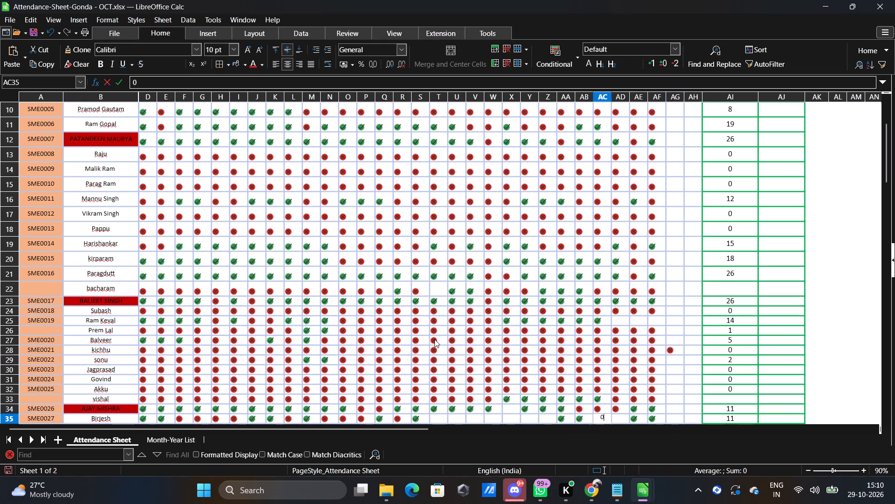
key("Right")
key("0")
key("Left")
key("Left")
key("Left")
key("Left")
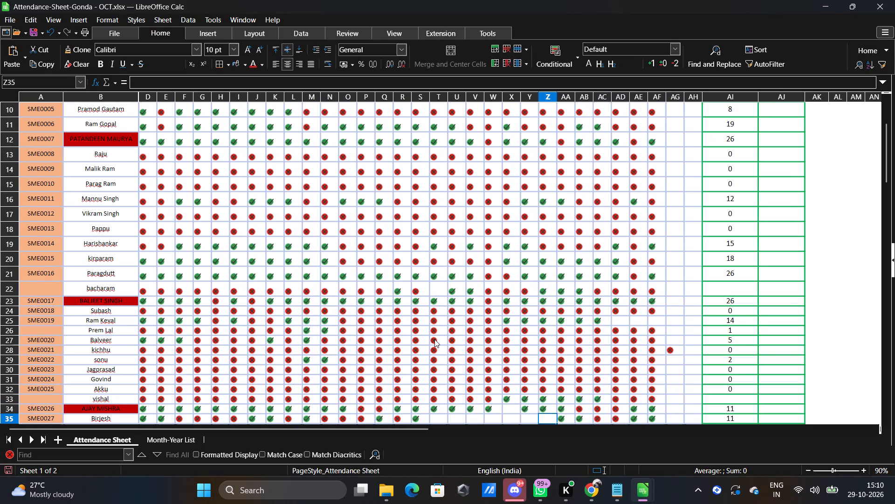
key("0")
key("Left")
key("0")
key("Left")
key("0")
key("Left")
key("0")
key("Left")
key("0")
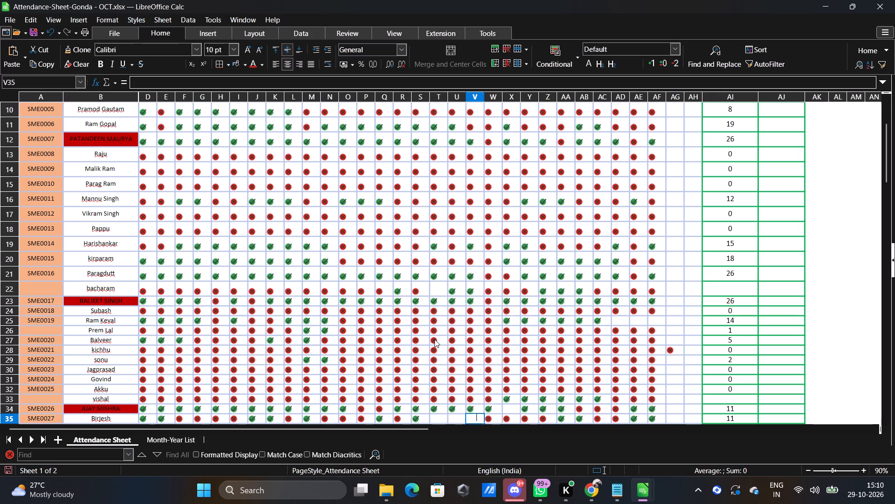
key("Left")
key("0")
key("Left")
key("0")
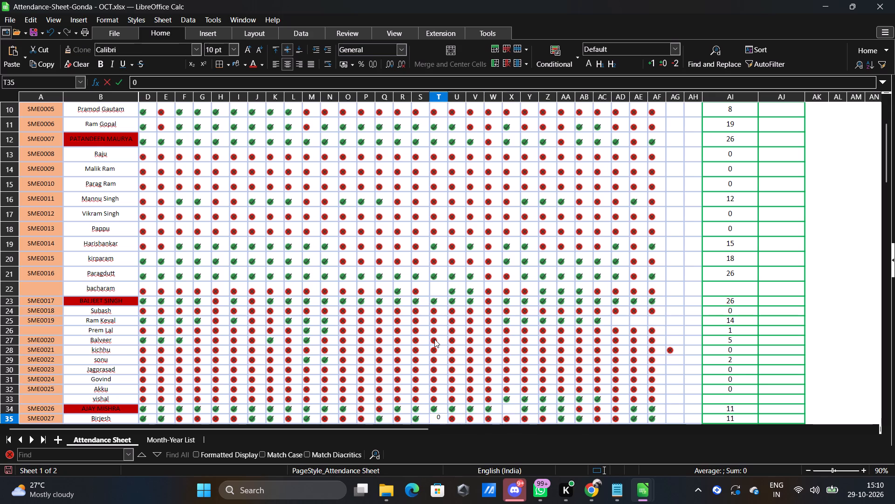
In row 34, for SME0026, enter 0 in the blank cell in column X.
key("Right")
key("Right")
key("Right")
key("Right")
key("Up")
key("0")
key("Up")
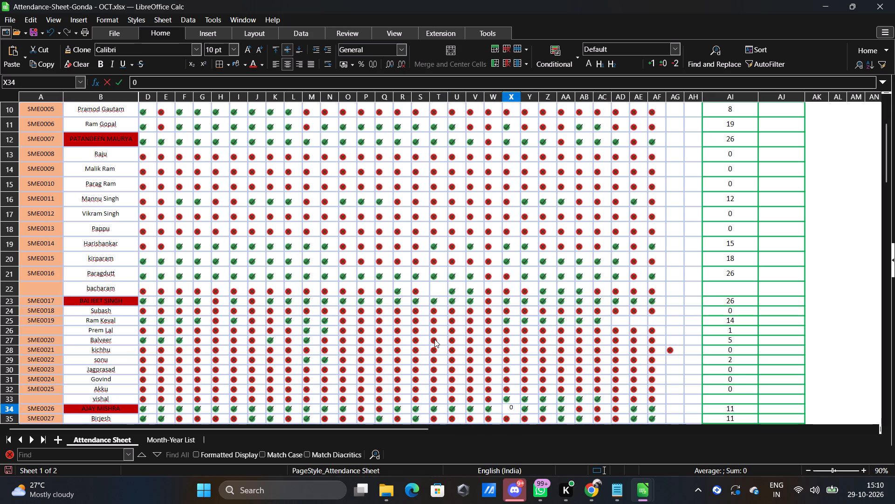
In row 25, for SME0019, enter 0 in columns AD, AE and AF.
left_click(620, 316)
key("0")
key("Right")
key("0")
key("Right")
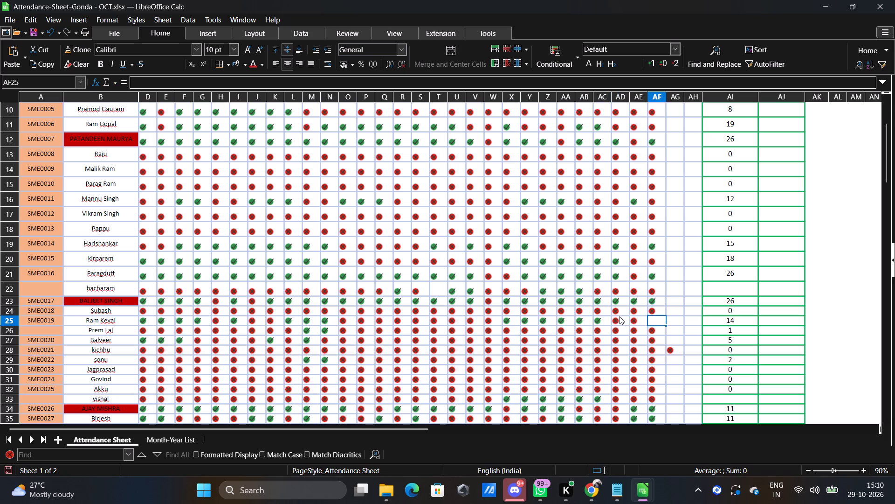
key("0")
key("Up")
In column T, enter 0 in each blank cell from row 36 down to row 41.
scroll(620, 316, "down", 1)
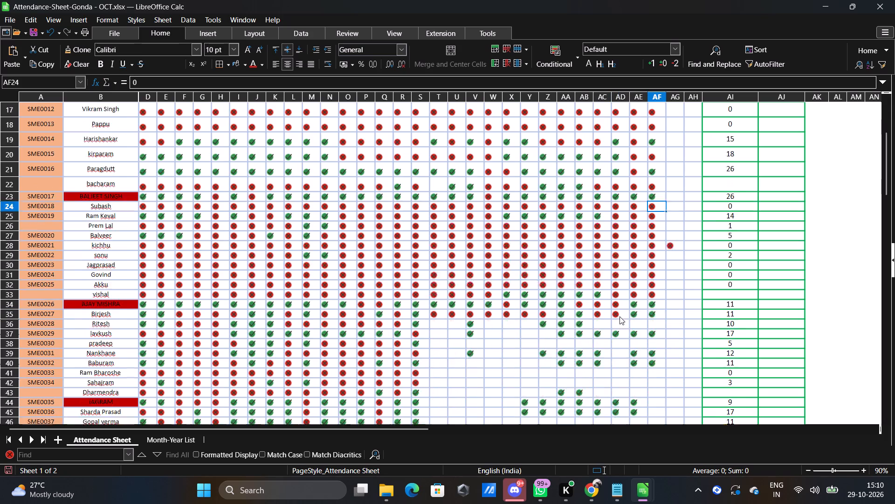
scroll(620, 316, "down", 1)
left_click(438, 223)
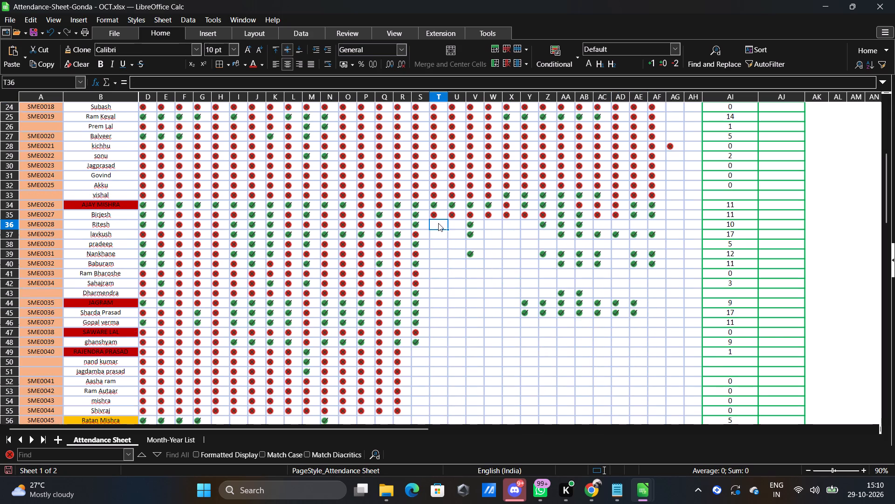
key("0")
key("Down")
key("0")
key("Down")
key("0")
key("Down")
key("0")
key("Down")
key("0")
key("Down")
key("0")
key("Down")
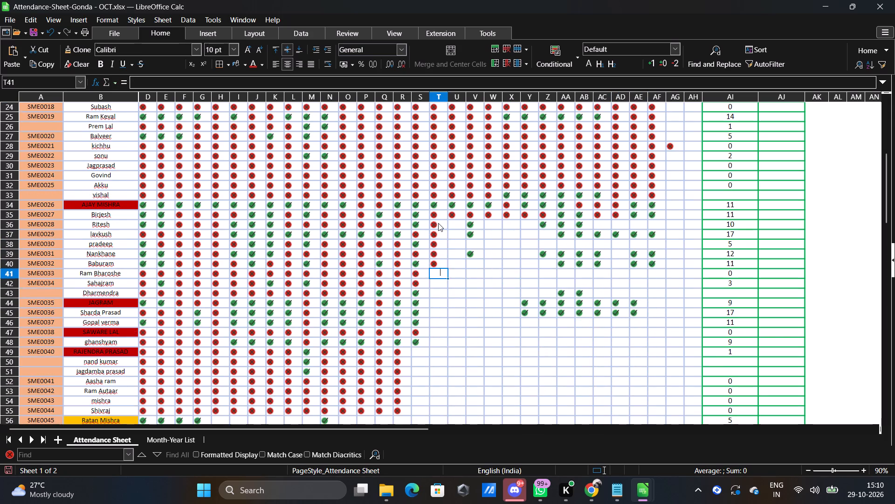
In column T, enter 0 in each blank cell from row 42 down to row 48.
key("0")
key("Down")
key("0")
key("Down")
key("0")
key("Down")
key("0")
key("Down")
key("0")
key("Down")
key("0")
key("Down")
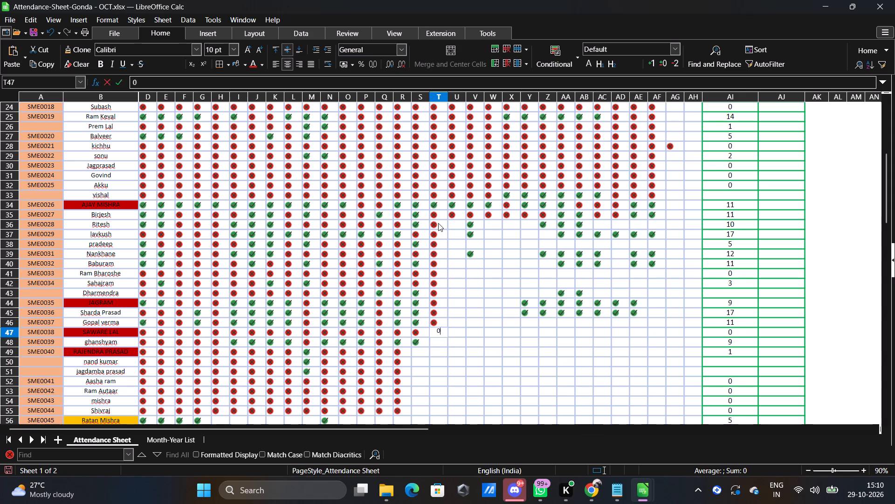
key("0")
key("Down")
In column T, enter 0 in each blank cell from row 49 down to row 55, for SME0044.
key("0")
key("Down")
key("0")
key("Down")
key("0")
key("Down")
key("0")
key("Down")
key("0")
key("Down")
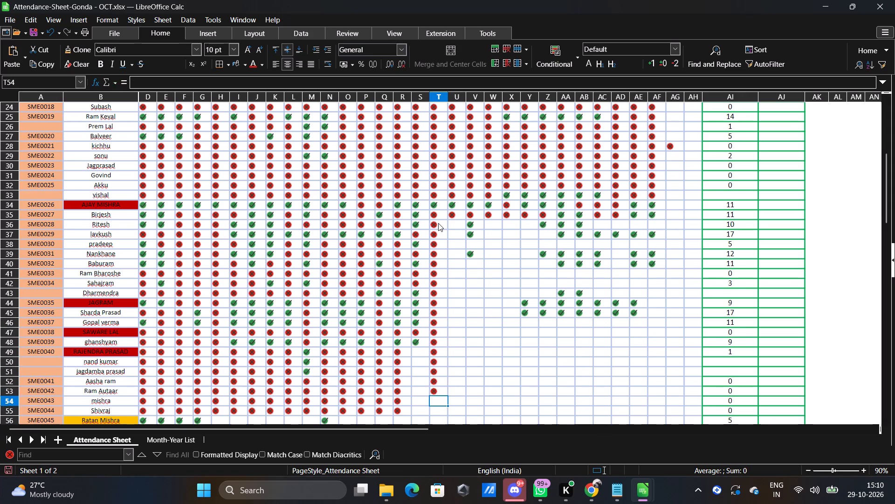
key("0")
key("Down")
key("0")
key("Down")
key("Up")
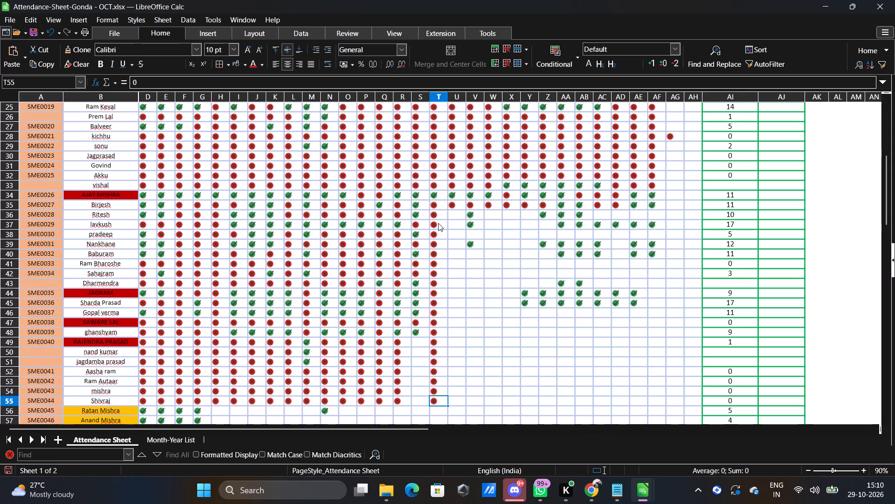
In column U, enter 0 in each blank cell from row 36, for SME0028, down to row 41.
left_click(460, 213)
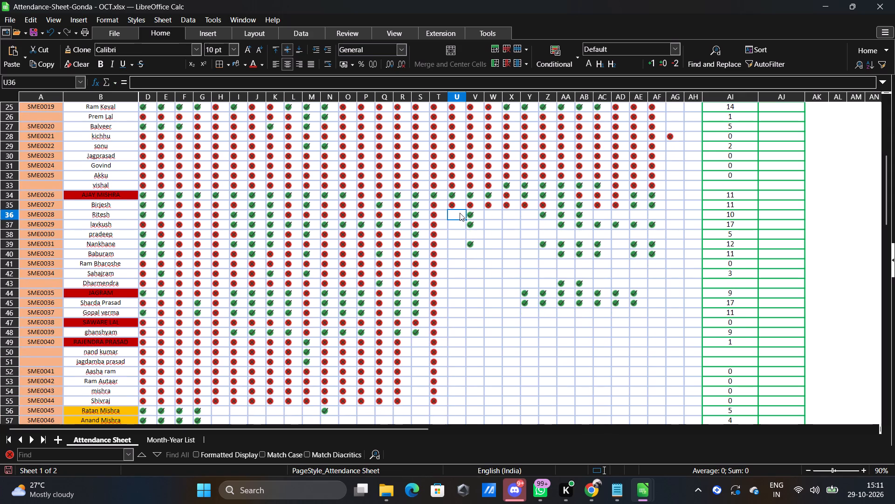
key("0")
key("Down")
key("0")
key("Down")
key("0")
key("Down")
key("0")
key("Down")
key("0")
key("Down")
key("0")
key("Down")
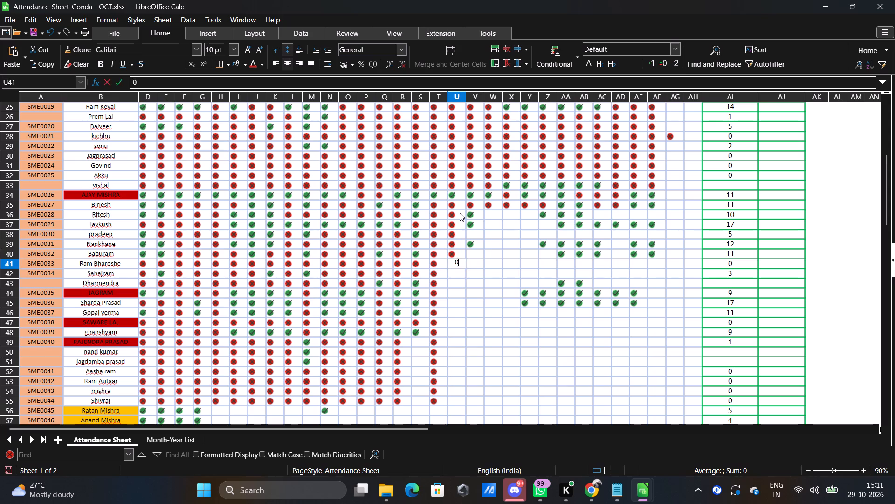
In column U, enter 0 in each blank cell from row 42 down to row 48.
key("0")
key("Down")
key("0")
key("Down")
key("0")
key("Down")
key("0")
key("Down")
key("0")
key("Down")
key("0")
key("Down")
key("0")
key("Down")
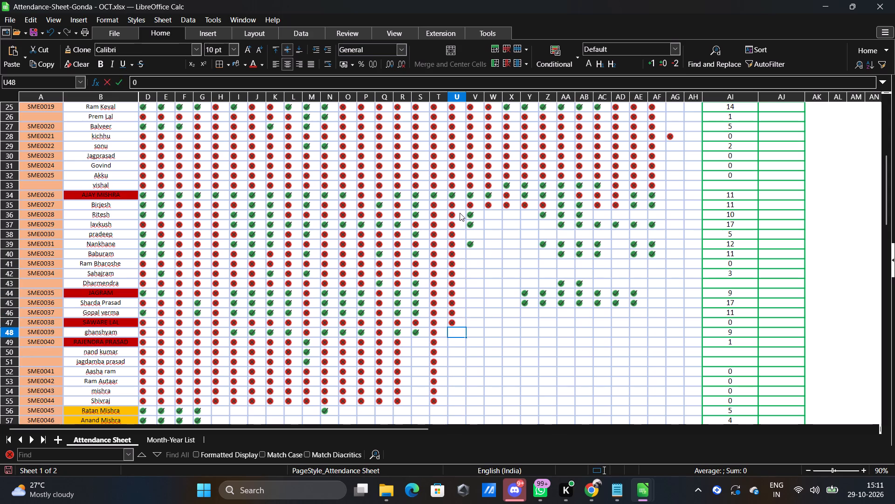
key("0")
key("Down")
key("0")
key("Down")
key("0")
key("Down")
key("0")
key("Down")
key("0")
key("Down")
key("0")
key("Down")
key("0")
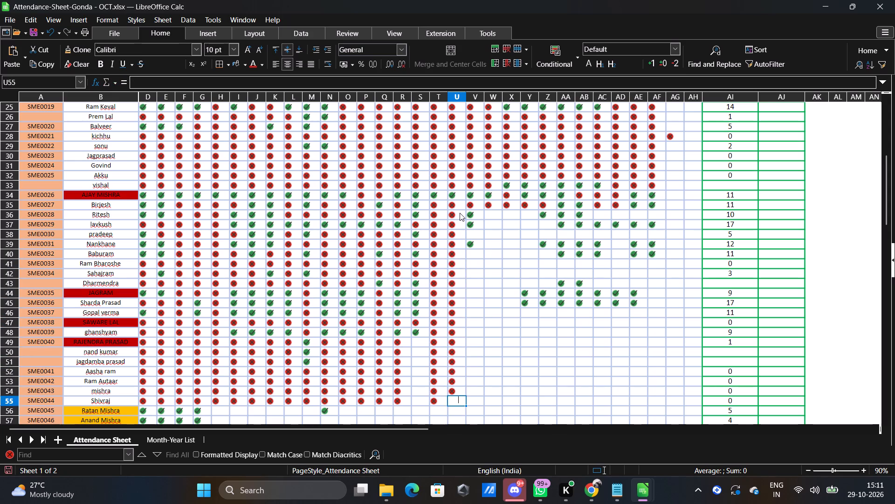
key("Down")
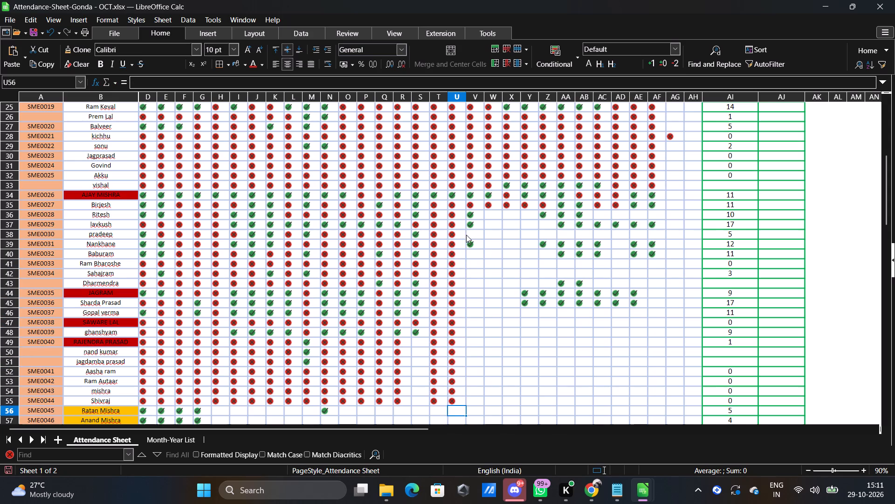
In column V, enter 0 in row 38 and in rows 40 to 43, keeping the presence mark in row 39.
left_click(472, 234)
key("0")
key("Down")
key("Down")
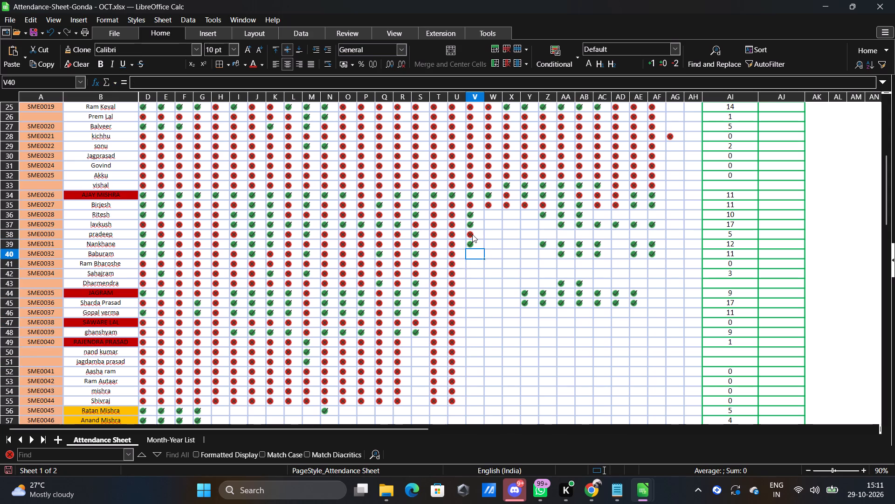
key("0")
key("Down")
key("0")
key("Down")
key("0")
key("Down")
key("0")
key("Down")
In column V, enter 0 in each blank cell from row 44 down to row 49.
key("0")
key("Down")
key("0")
key("Down")
key("0")
key("Down")
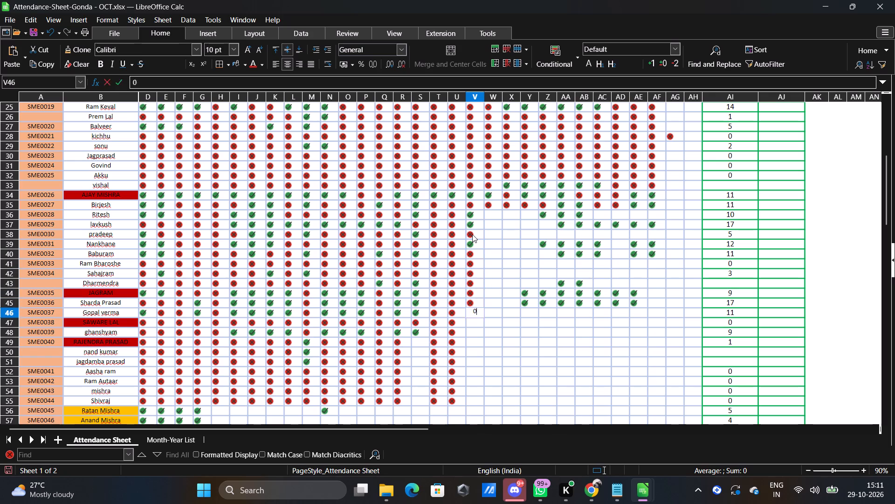
key("0")
key("Down")
key("0")
key("Down")
key("0")
key("Down")
In column V, enter 0 in each blank cell from row 50 down to row 55, for SME0044.
key("0")
key("Down")
key("0")
key("Down")
key("0")
key("Down")
key("0")
key("Down")
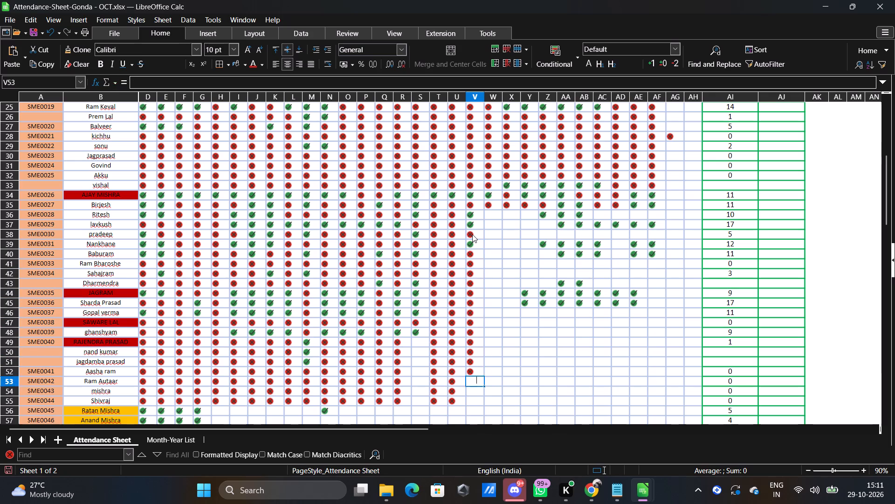
key("0")
key("Down")
key("0")
key("Down")
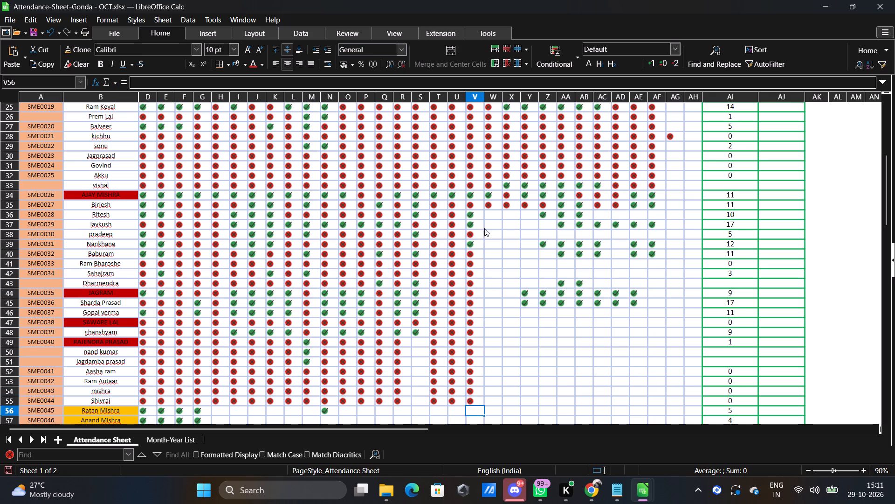
In column W, enter 0 in each blank cell from row 36 down to row 41.
left_click(490, 213)
key("0")
key("Down")
key("0")
key("Down")
key("0")
key("Down")
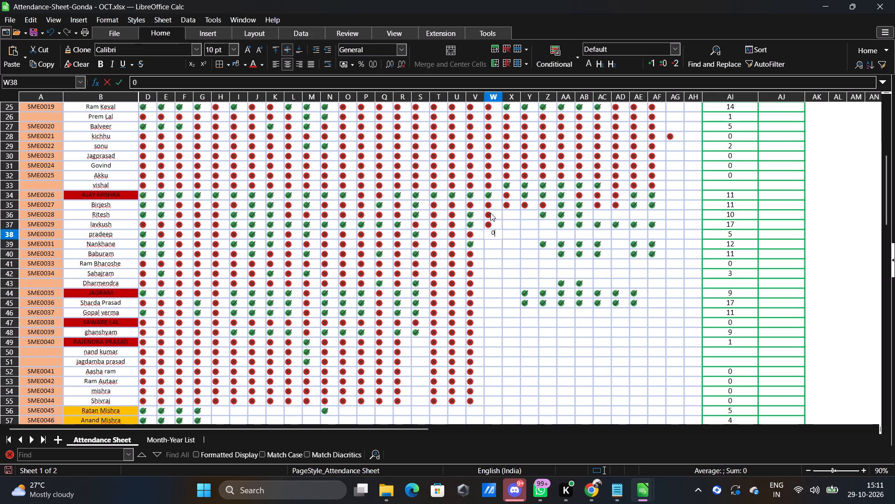
key("0")
key("Down")
key("0")
key("Down")
key("0")
key("Down")
In column W, enter 0 in each blank cell from row 42 down to row 47.
key("0")
key("Down")
key("0")
key("Down")
key("0")
key("Down")
key("0")
key("Down")
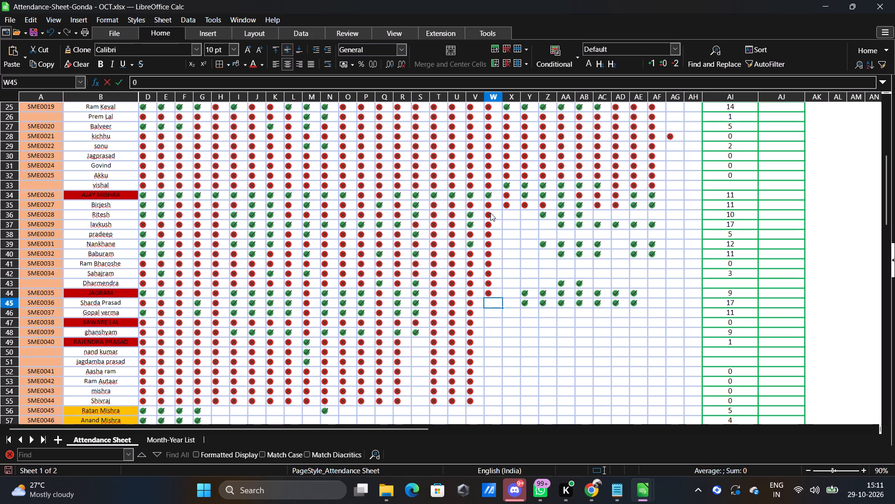
key("0")
key("Down")
key("0")
key("Down")
In column W, enter 0 in each blank cell from row 48 down to row 52.
key("0")
key("Down")
key("0")
key("Down")
key("0")
key("Down")
key("0")
key("Down")
key("0")
key("Down")
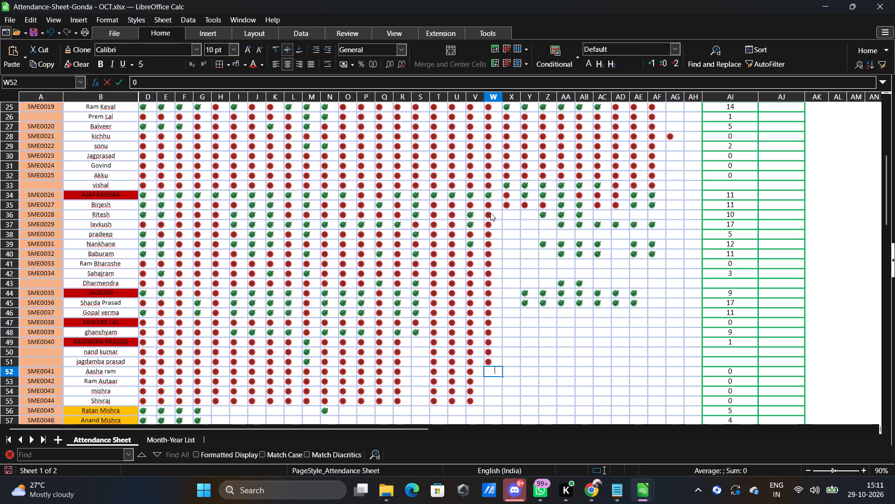
In column W, enter 0 in each blank cell from row 53 to row 56, for SME0045.
key("0")
key("Down")
key("0")
key("Down")
key("Down")
key("0")
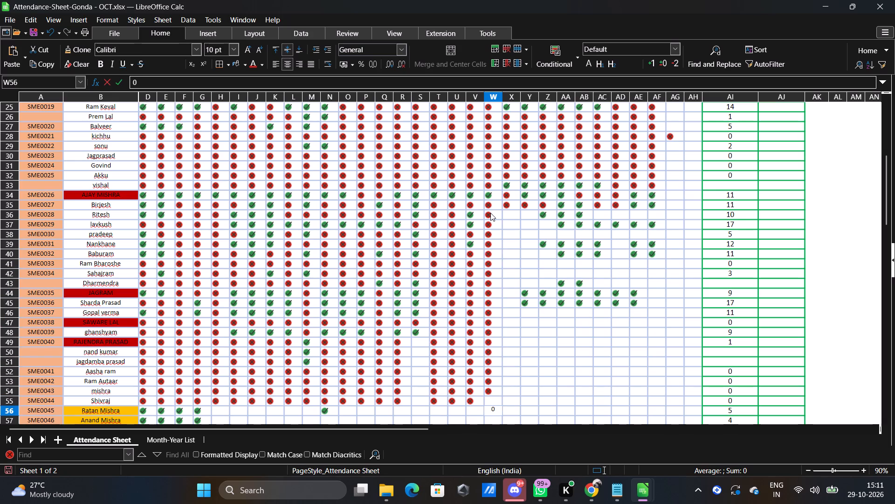
key("Up")
key("0")
key("Up")
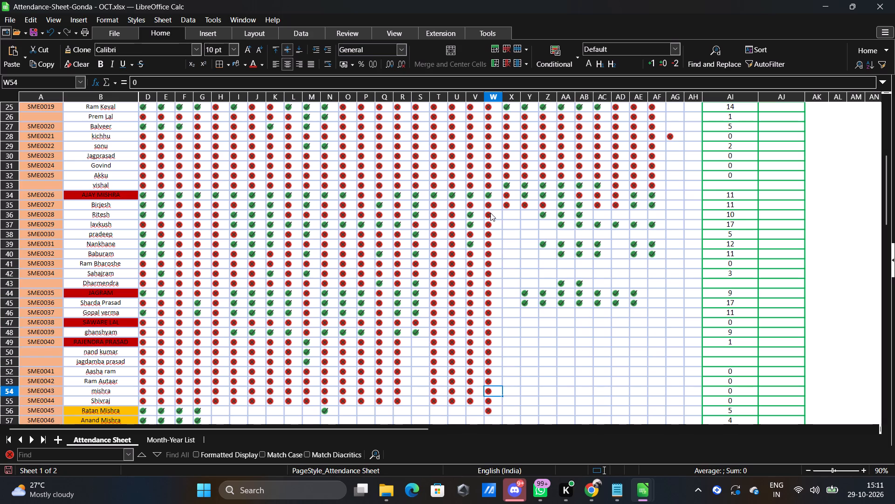
In column X, enter 0 in each blank cell from row 36 down to row 41.
left_click(508, 212)
key("0")
key("Down")
key("0")
key("Down")
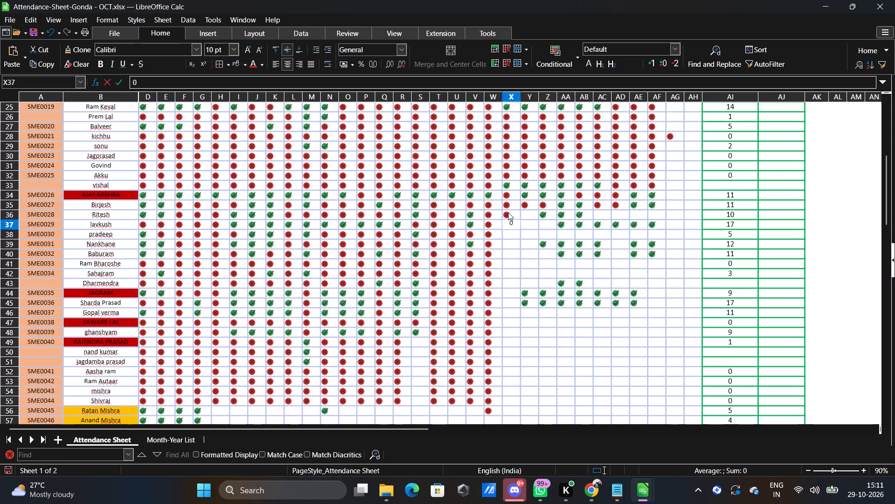
key("0")
key("Down")
key("0")
key("Down")
key("0")
key("Down")
key("0")
key("Down")
In column X, enter 0 in each blank cell from row 42 down to row 48.
key("0")
key("Down")
key("0")
key("Down")
key("0")
key("Down")
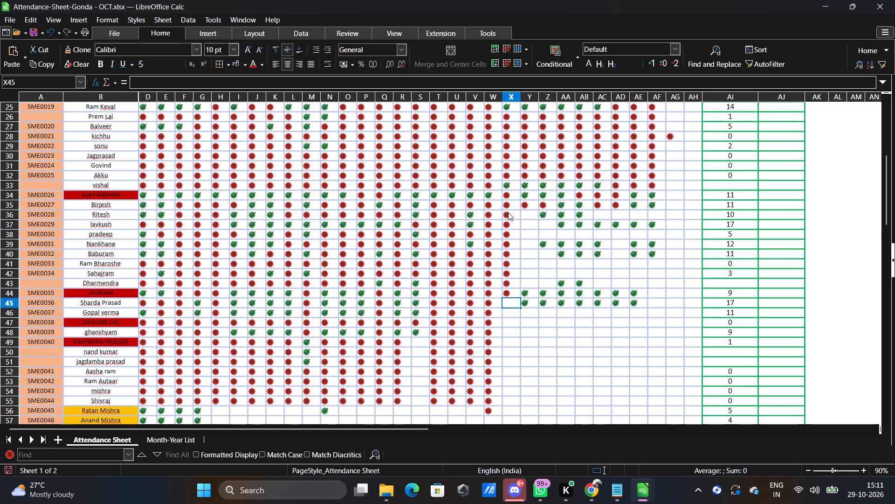
key("0")
key("Down")
key("0")
key("Down")
key("0")
key("Down")
key("0")
key("Down")
In column X, enter 0 in the blank cells of rows 49, 50 and 51.
key("Down")
type("00")
key("Down")
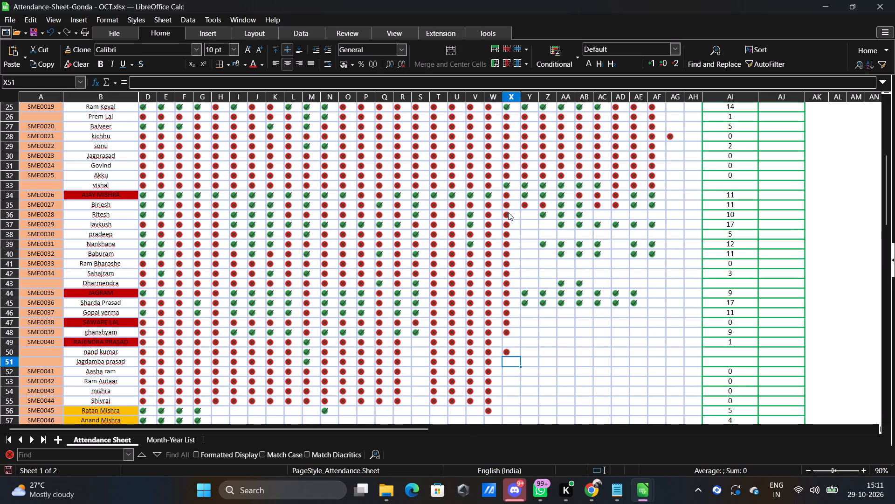
key("Up")
key("Up")
key("0")
key("Down")
key("Down")
key("0")
key("Down")
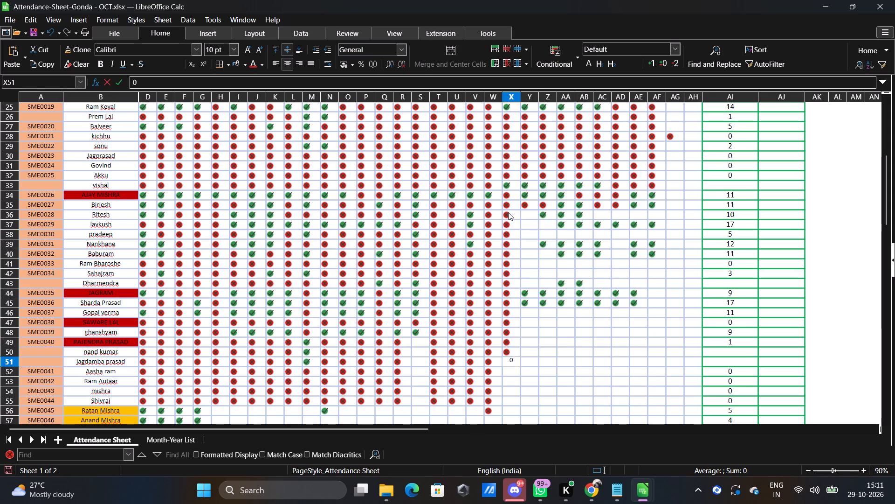
In column X, enter 0 in each blank cell from row 52 down to row 56, for SME0045.
key("0")
key("Down")
key("0")
key("Down")
key("0")
key("Down")
key("0")
key("Down")
key("0")
key("Down")
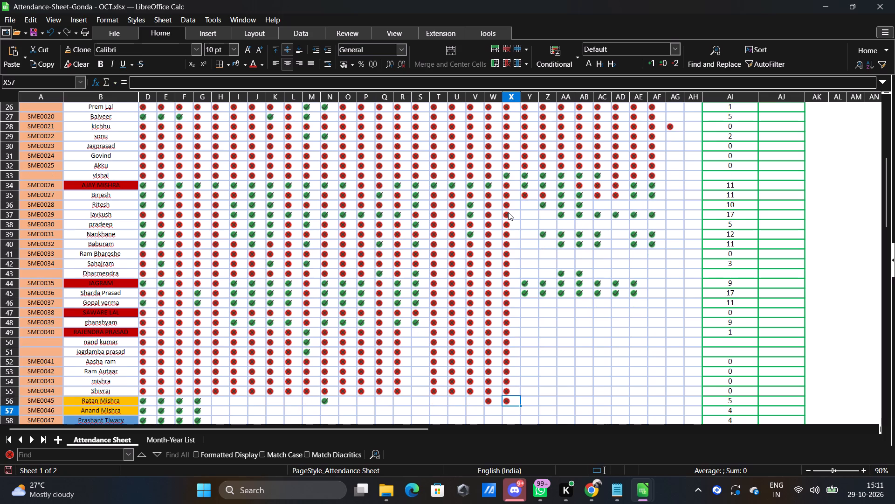
In column Y, enter 0 in each blank cell from row 36 down to row 39.
left_click(533, 203)
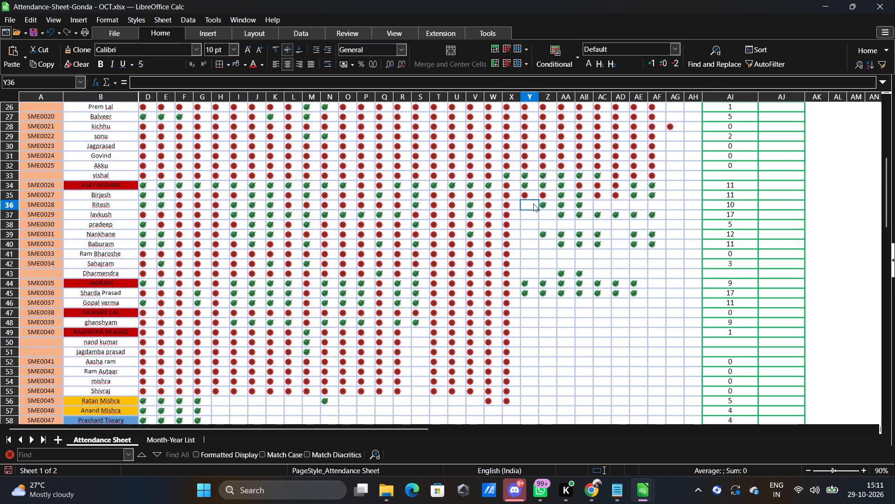
key("0")
key("Down")
key("0")
key("Down")
key("0")
key("Down")
key("0")
key("Down")
In column Y, enter 0 in each blank cell from row 40 down to row 43, above the presence marks.
key("0")
key("Down")
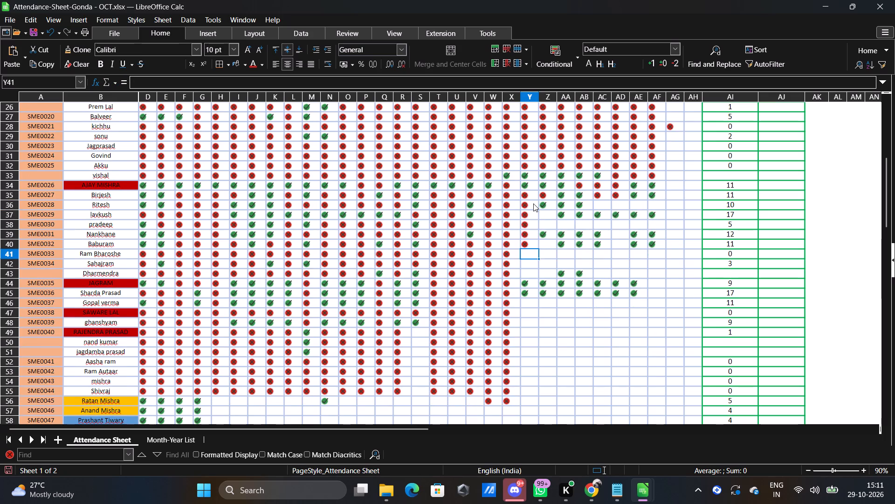
key("0")
key("Down")
key("0")
key("Down")
key("0")
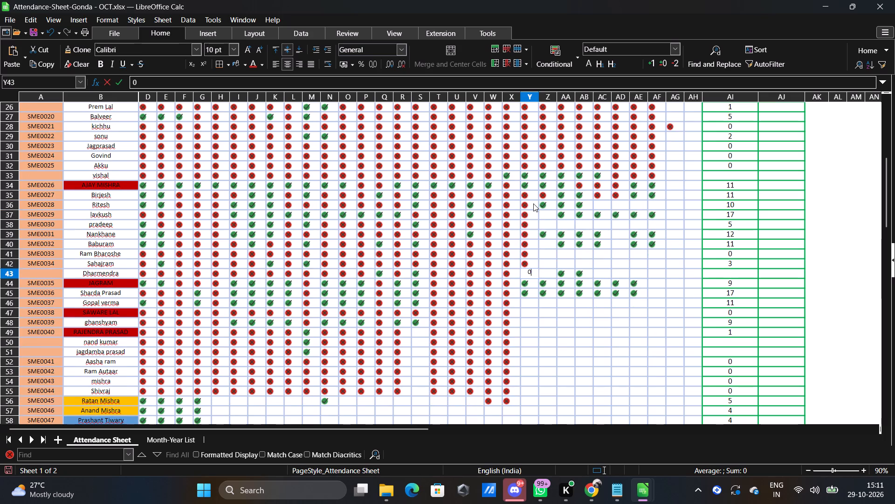
In column Z, enter 0 in the blank cells of rows 37 and 38.
key("Up")
key("Up")
key("Up")
key("Up")
key("Up")
key("Up")
key("Right")
key("0")
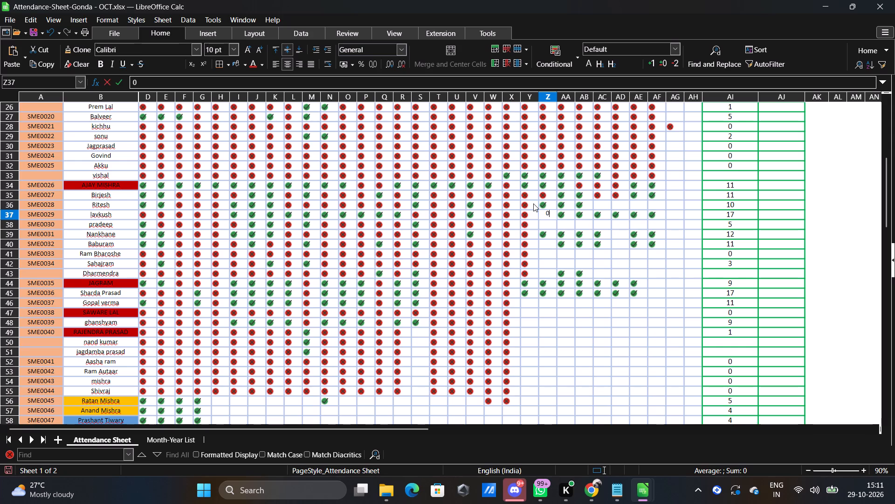
key("Down")
key("0")
key("Down")
In column Z, enter 0 in rows 40 to 43, keeping the presence marks in rows 39 and 44.
key("Down")
key("0")
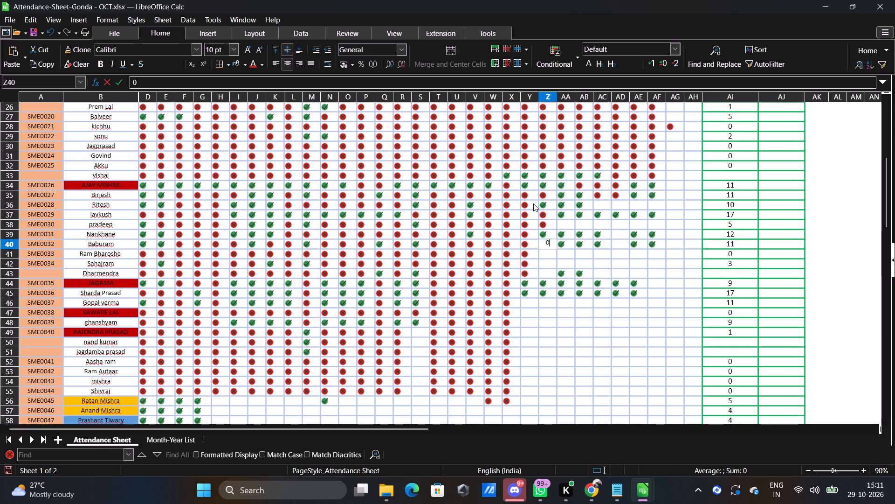
key("Down")
key("0")
key("Down")
key("0")
key("Down")
key("Down")
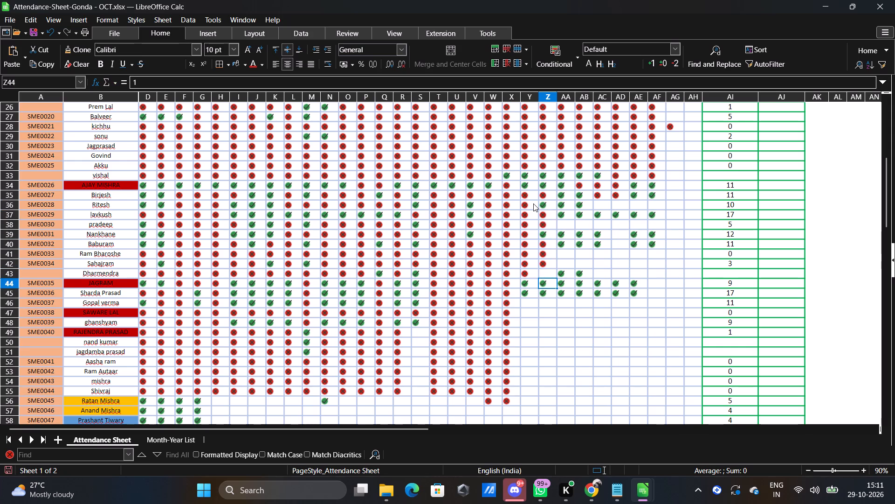
key("Up")
key("0")
In column AA, enter 0 in the blank cells of rows 42, 41 and 38.
key("Right")
key("Up")
key("0")
key("Up")
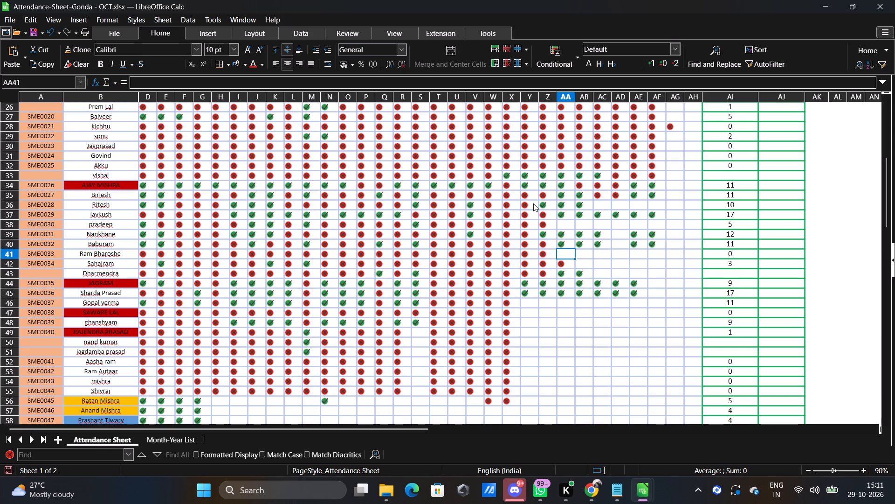
key("0")
key("Up")
key("Up")
key("Up")
key("0")
key("Right")
key("0")
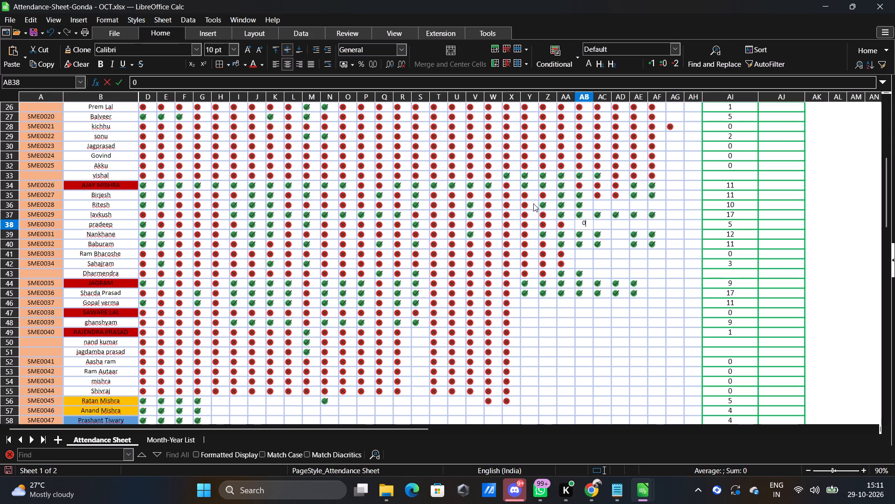
key("Right")
key("0")
key("Right")
key("0")
key("Right")
key("0")
key("Right")
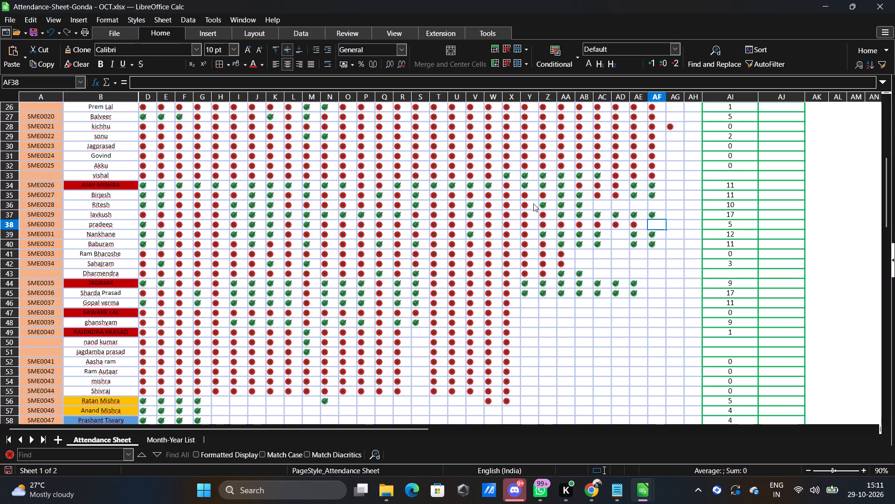
key("0")
key("Right")
In row 39, for SME0031, enter 0 in the blank cell of column AD.
key("Down")
key("Down")
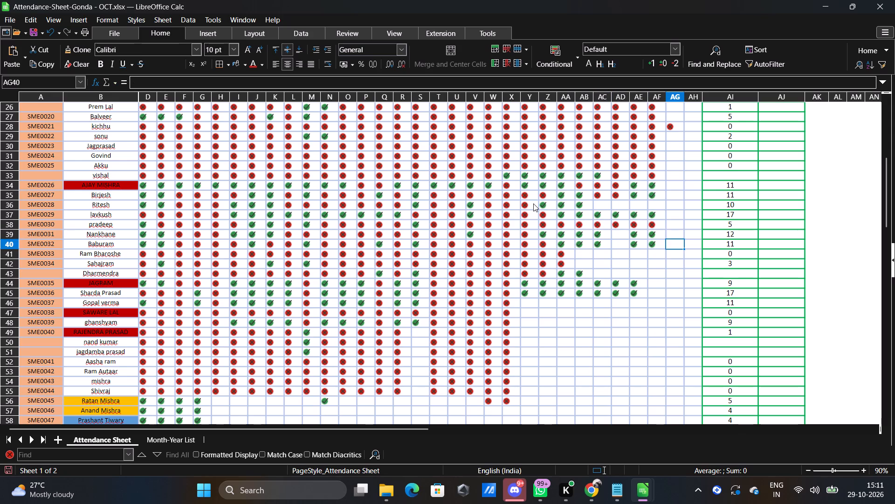
key("Left")
key("Left")
key("Up")
key("Left")
key("0")
key("Down")
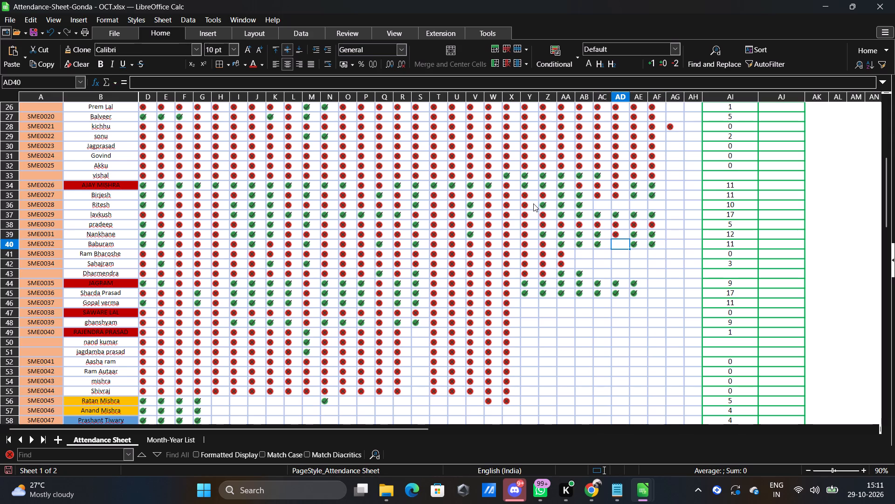
In row 40, for SME0032, enter 0 in the blank cell of column AD.
key("0")
key("Down")
key("Left")
key("Left")
key("0")
key("Right")
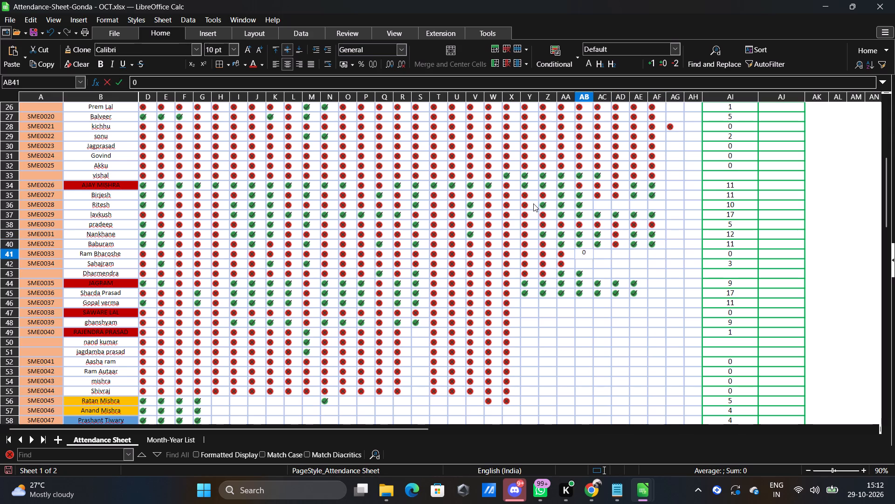
key("0")
key("Right")
key("0")
key("Right")
key("0")
key("Right")
key("0")
key("Right")
In row 42, for SME0034, enter 0 in each blank cell from column AB to column AF.
key("Down")
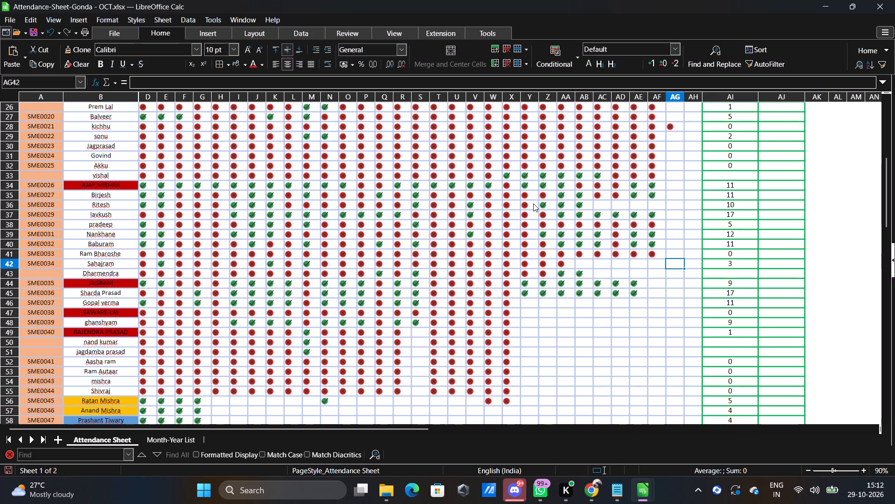
key("Left")
key("0")
key("Left")
key("0")
key("Left")
key("0")
key("Left")
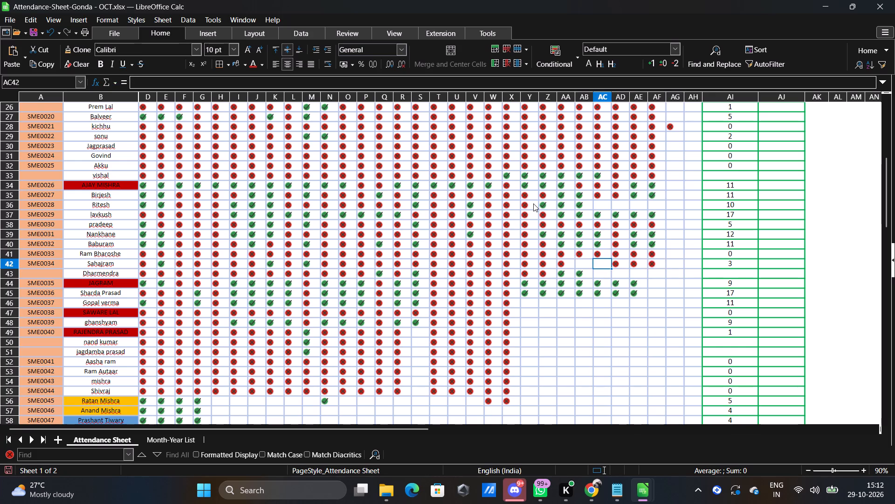
key("0")
key("Left")
key("0")
key("Left")
In row 43, enter 0 in each blank cell from column AC to column AF.
key("Down")
key("Right")
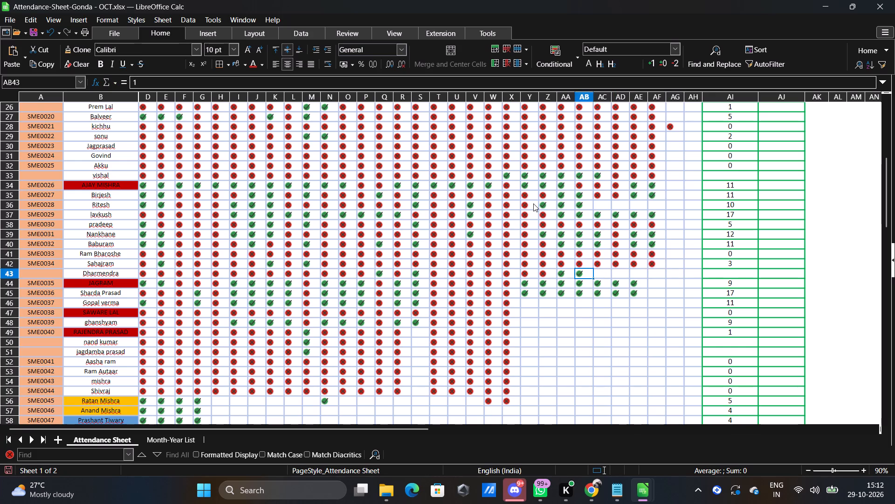
key("Right")
type("00")
key("Right")
key("Right")
key("0")
key("Right")
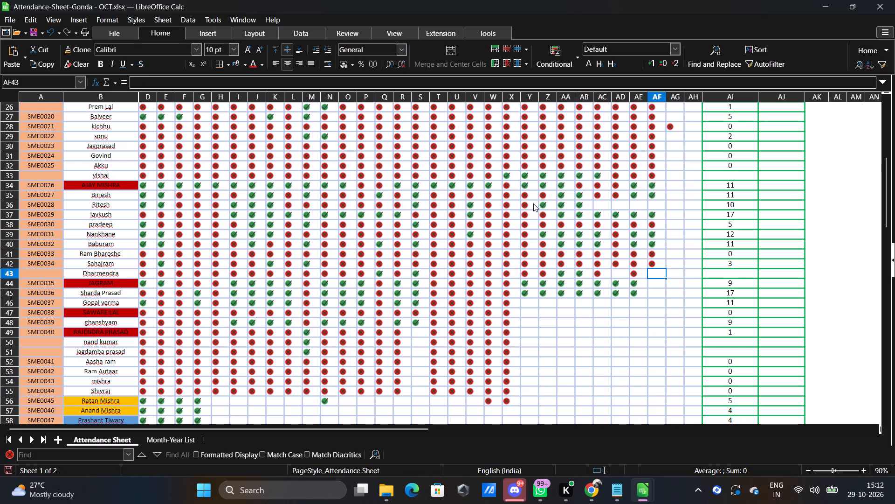
key("Left")
key("Left")
key("0")
key("Right")
key("Right")
key("0")
key("Right")
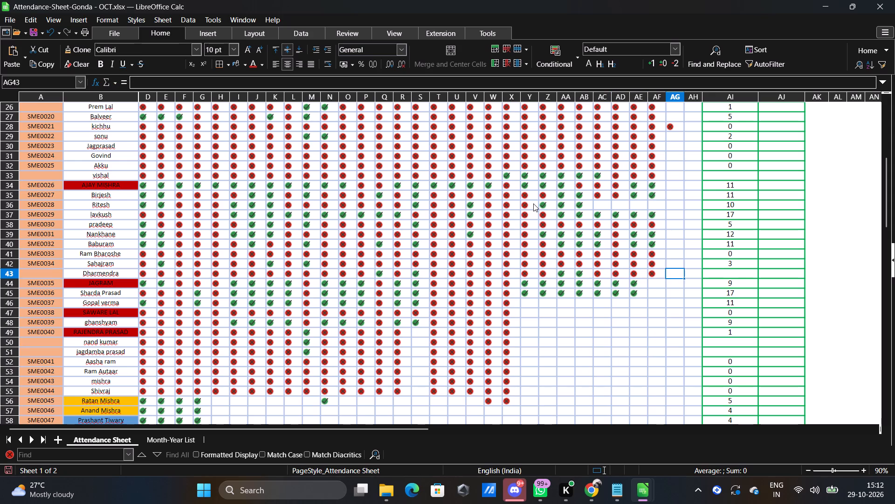
In column AF, enter 0 in the blank cells of rows 44 and 45, for SME0035 and SME0036.
key("Down")
key("Left")
key("0")
key("Down")
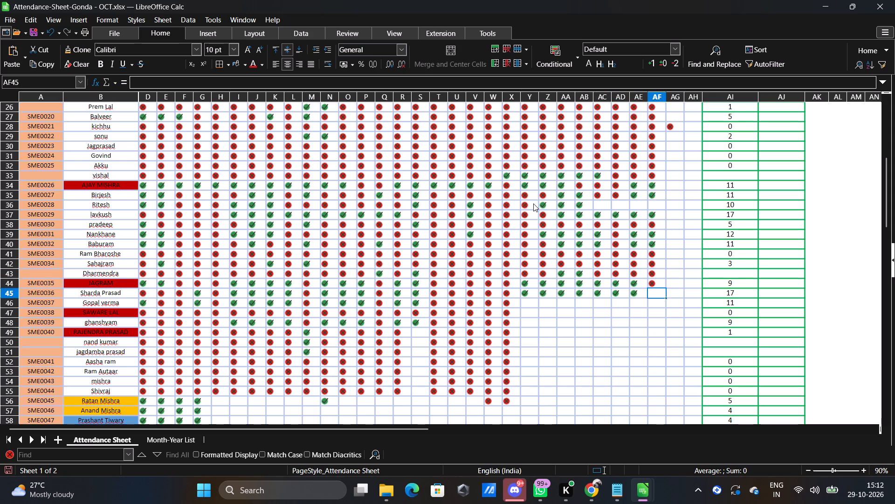
key("0")
key("Down")
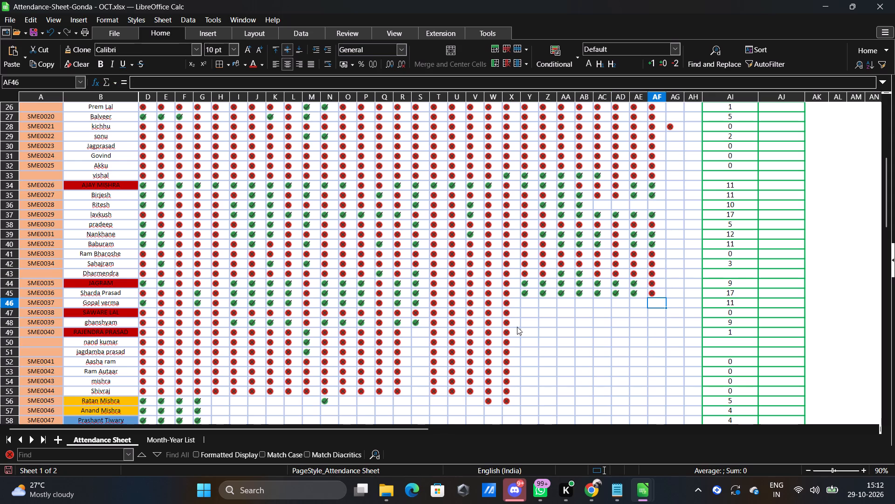
In row 46, for SME0037, enter 0 in each blank cell from column Y to column AF.
left_click(531, 306)
key("0")
key("Right")
key("0")
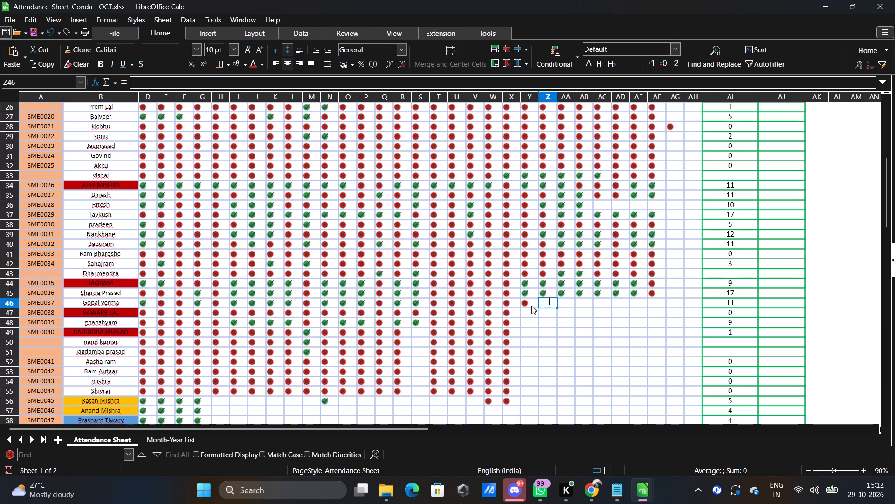
key("Right")
key("0")
key("Right")
key("0")
key("Right")
key("0")
key("Right")
key("0")
key("Right")
key("0")
key("Right")
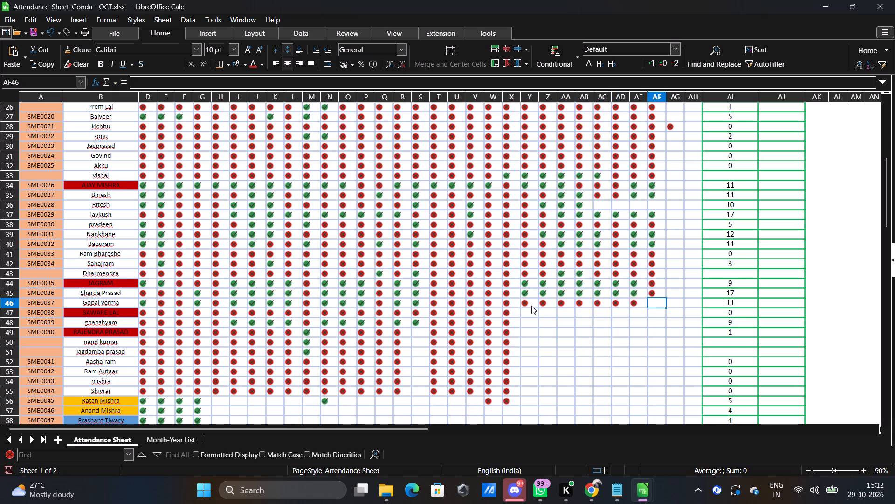
key("0")
In row 47, for SME0038, enter 0 in each blank cell from column Y to column AF.
key("Down")
key("0")
key("Left")
key("0")
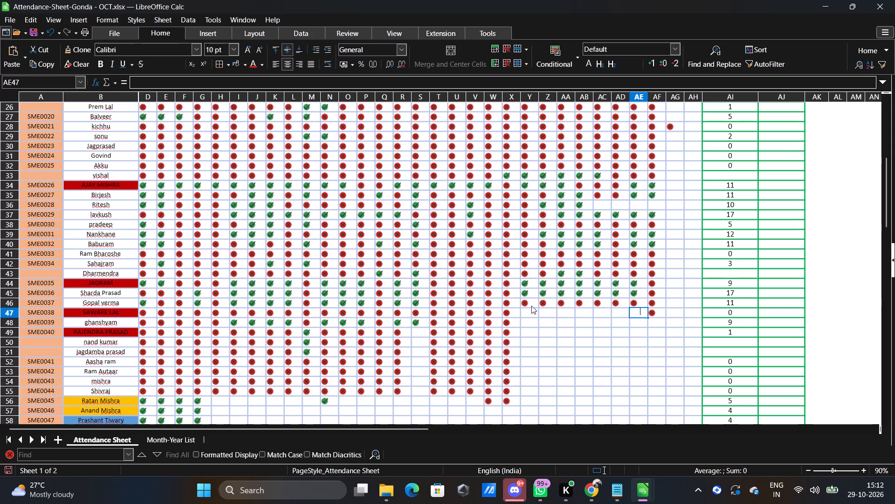
key("Left")
key("0")
key("Left")
key("0")
key("Left")
key("0")
key("Left")
key("0")
key("Left")
key("Left")
key("0")
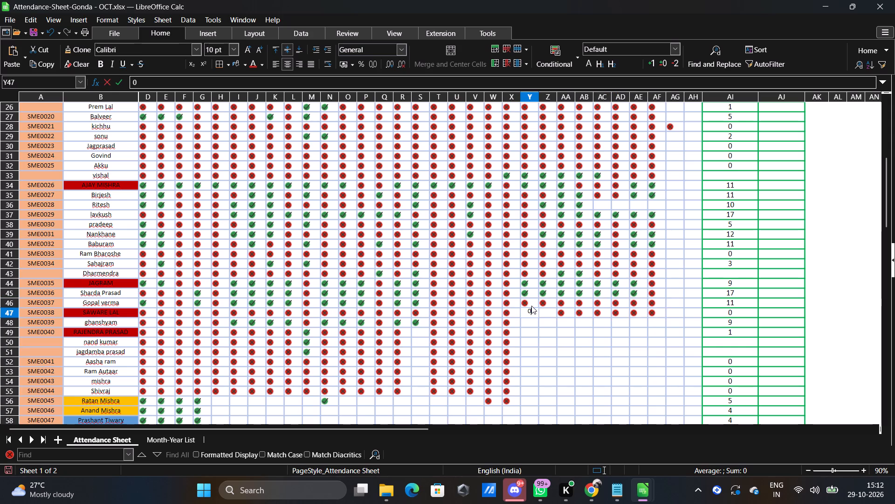
key("Right")
key("0")
In row 48, for SME0039, enter 0 in each blank cell from column Y to column AF.
key("Down")
key("Left")
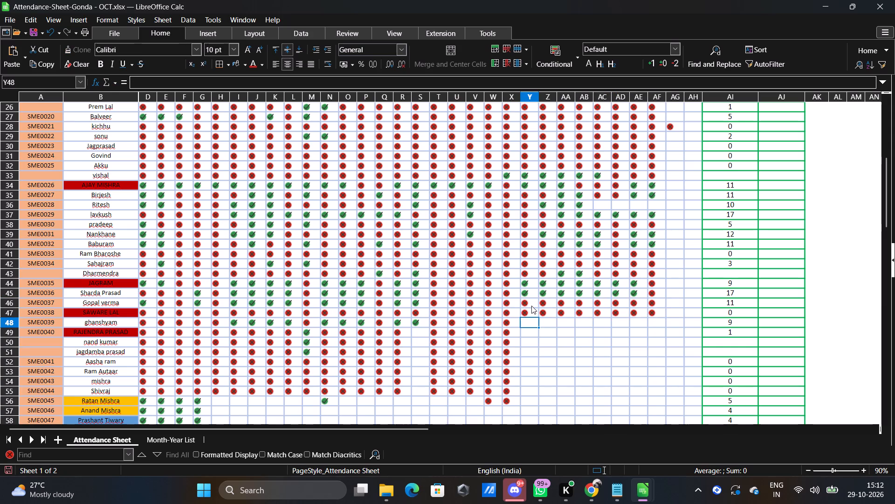
key("0")
key("Right")
key("0")
key("Right")
key("0")
key("Right")
key("0")
key("Right")
key("0")
key("Right")
key("0")
key("Right")
key("0")
key("Right")
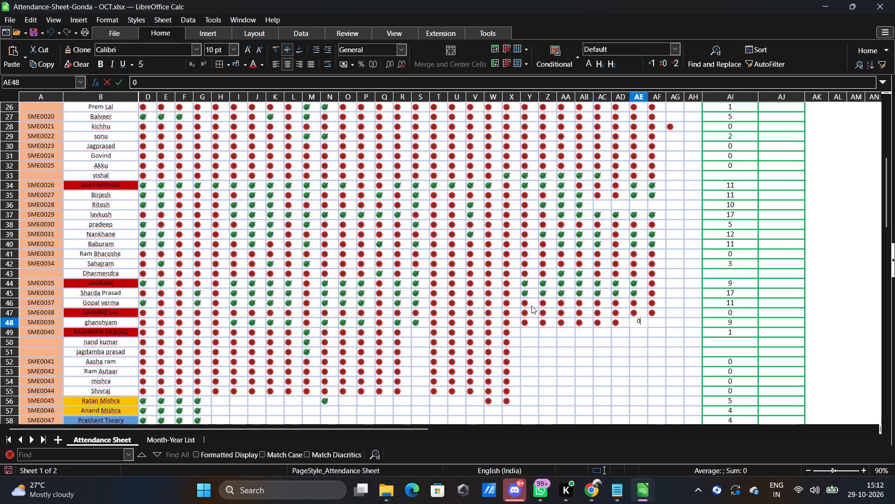
key("0")
key("Right")
In row 49, for SME0040, enter 0 in each blank cell from column Y to column AF.
key("Down")
key("Left")
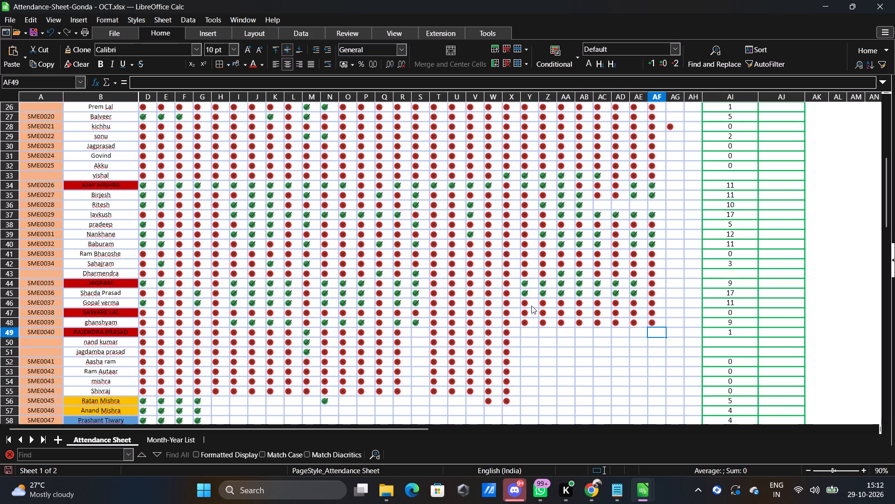
key("0")
key("Left")
key("0")
key("Left")
key("0")
key("Left")
key("0")
key("Left")
key("0")
key("Left")
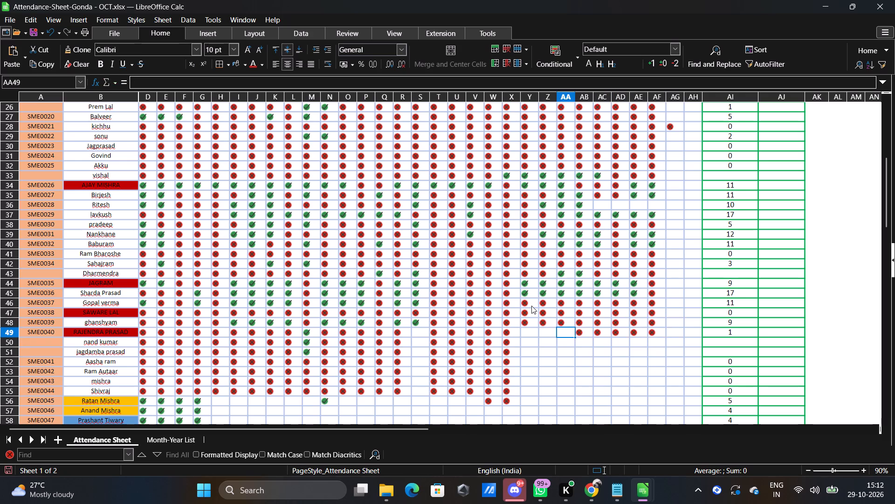
key("0")
key("Left")
key("0")
key("Left")
key("Left")
key("Right")
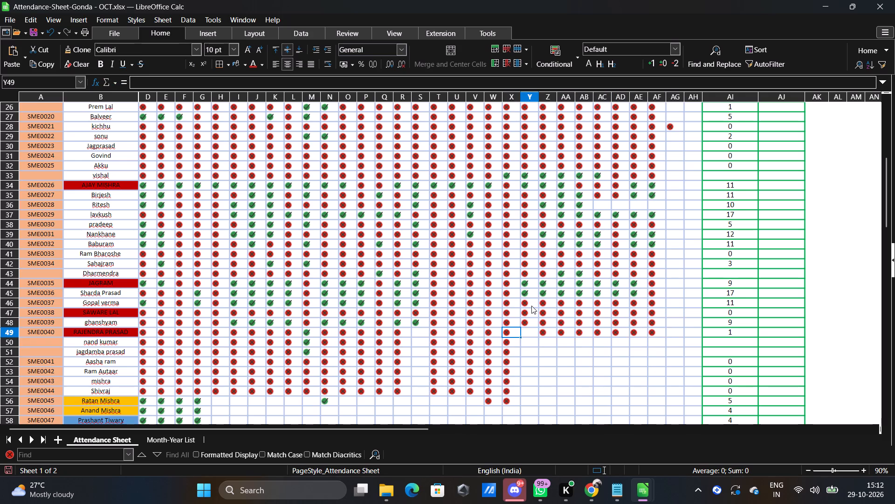
key("0")
In row 50, enter 0 in each blank cell from column Y to column AF.
key("Right")
key("Down")
key("Left")
key("0")
key("Right")
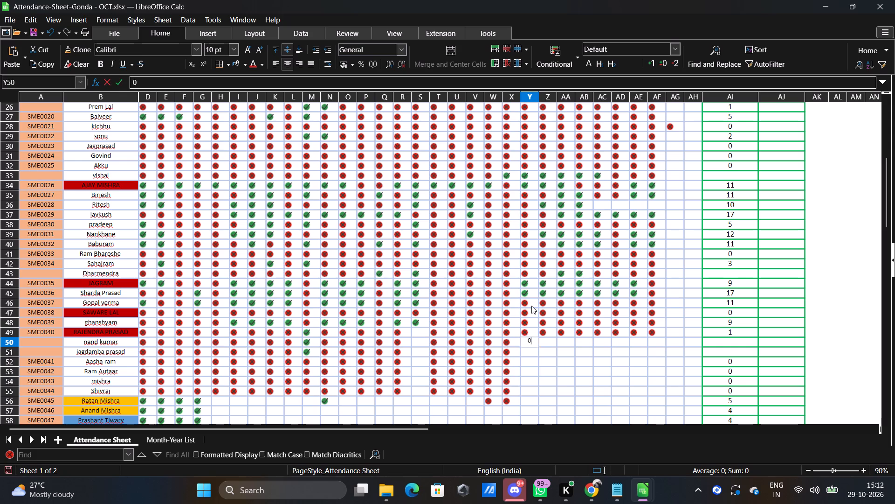
key("0")
key("Right")
key("0")
key("Right")
key("0")
key("Right")
key("Right")
key("0")
key("Right")
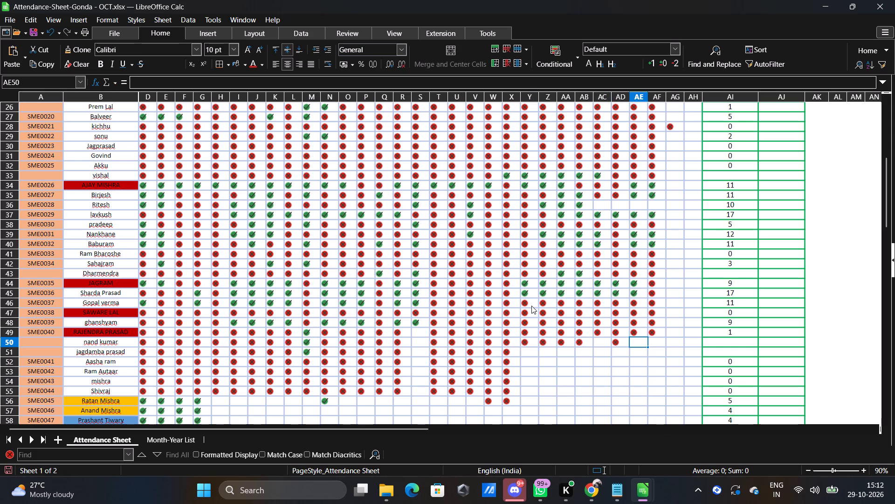
key("Left")
key("Left")
key("0")
key("Right")
key("Right")
key("0")
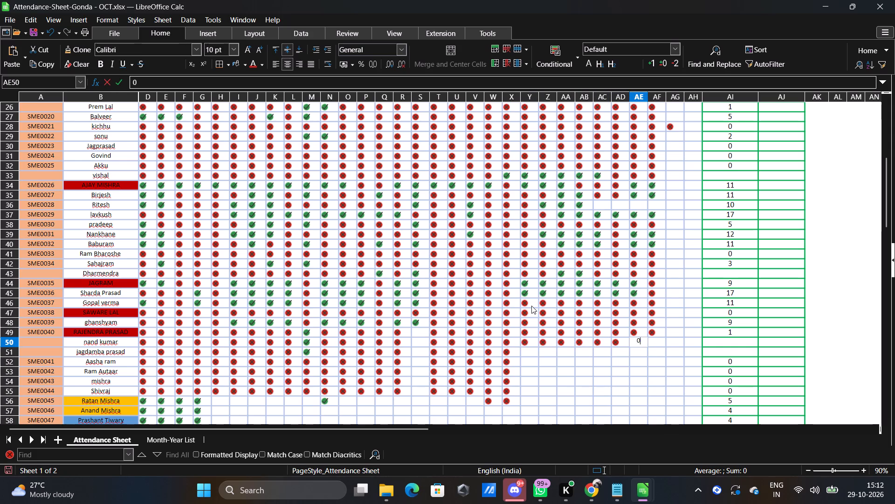
key("Right")
key("Right")
key("Left")
key("0")
key("Down")
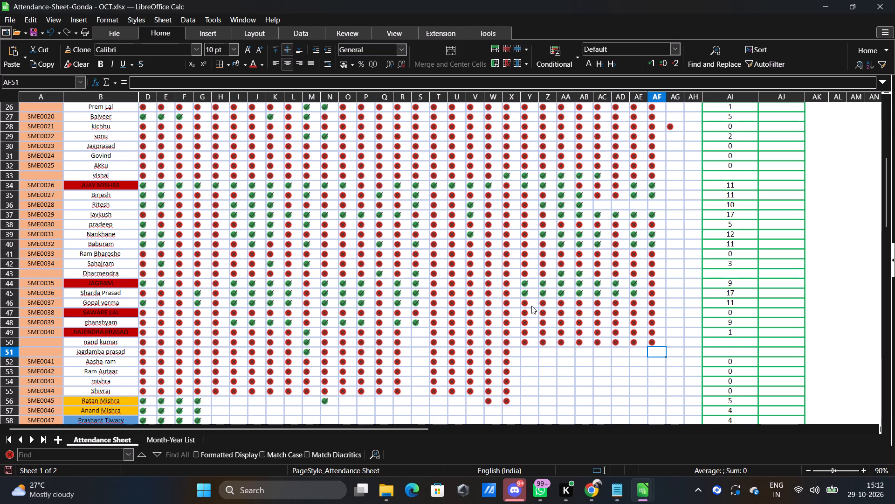
In column Y, enter 0 in the blank cells of rows 51 to 56.
left_click(535, 350)
key("0")
key("Down")
key("0")
key("Down")
key("0")
key("Down")
key("0")
key("Down")
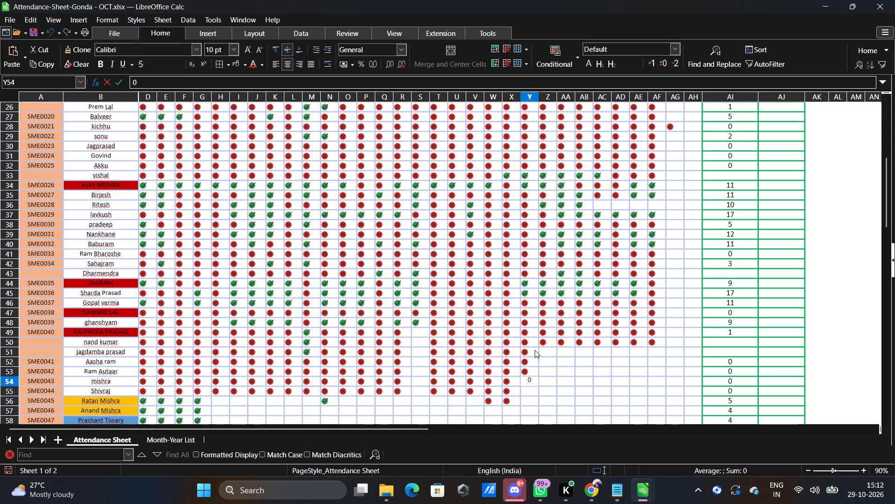
key("0")
key("Down")
key("0")
key("Down")
key("Right")
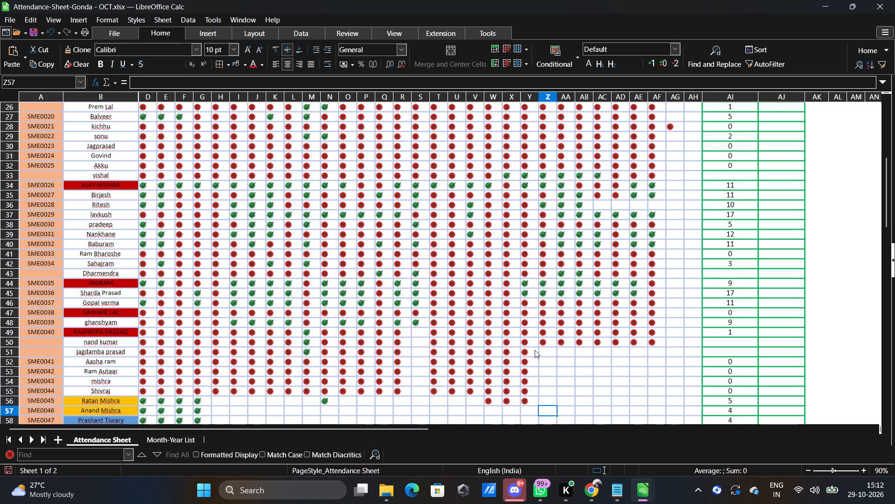
key("Left")
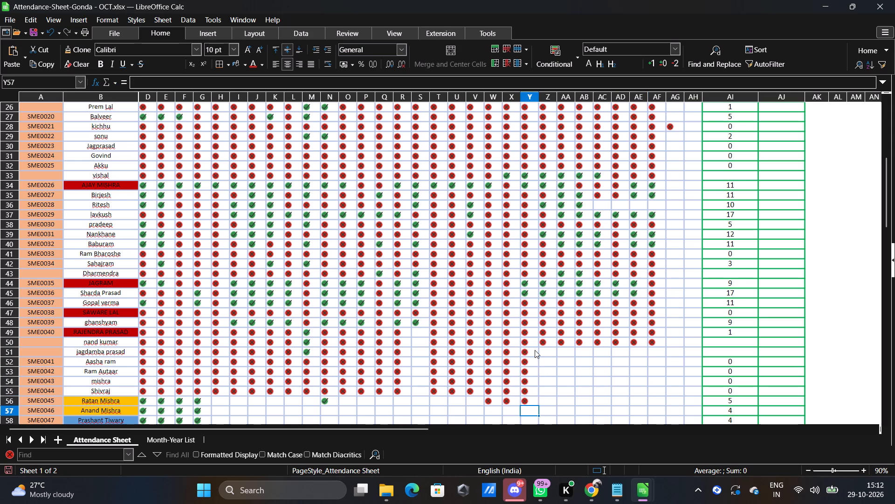
In column Z, enter 0 in the blank cells of rows 51 to 56.
key("Up")
key("Right")
key("0")
key("Up")
key("0")
key("Up")
key("0")
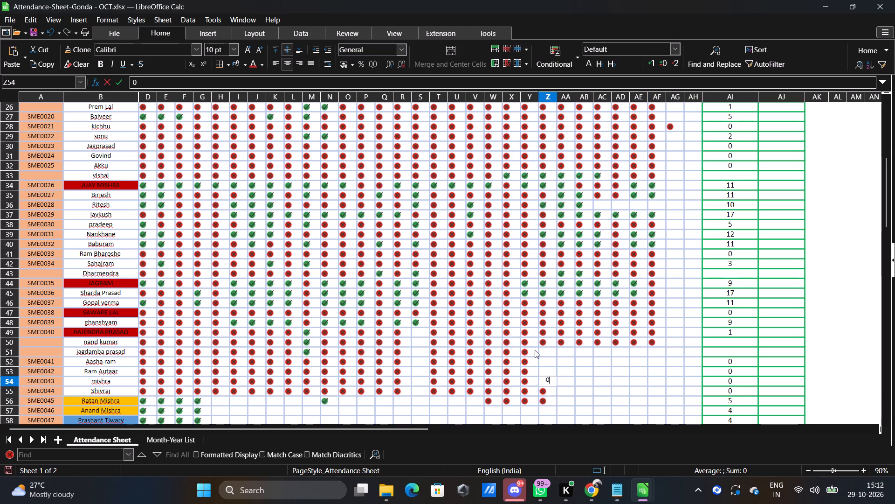
key("Up")
key("0")
key("Up")
key("0")
key("Up")
key("0")
key("Up")
Enter 0 in cell AA51 and in the blank cells of column AB from row 52 to row 56.
key("Right")
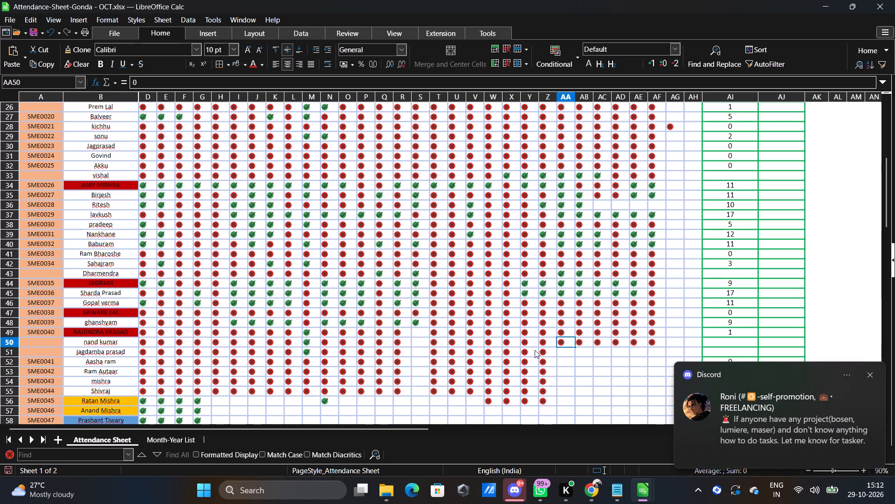
key("Down")
key("0")
key("Right")
key("Down")
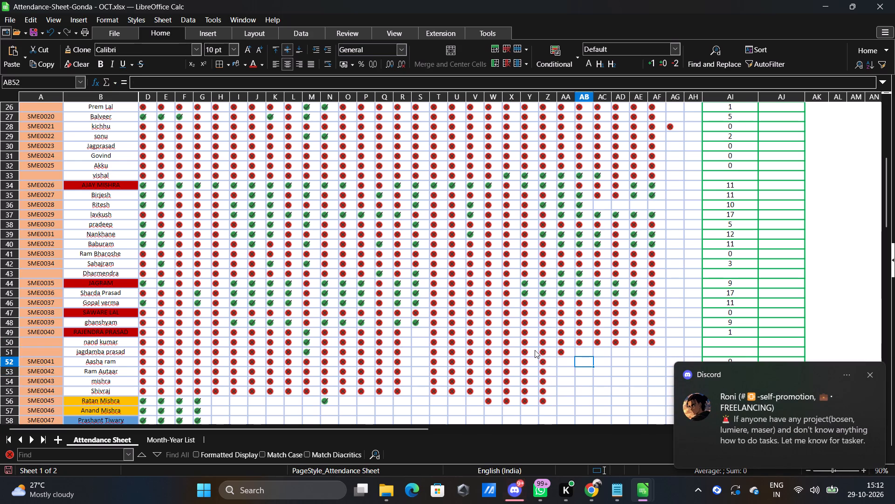
key("0")
key("Down")
key("0")
key("Down")
key("0")
key("Down")
key("0")
key("Down")
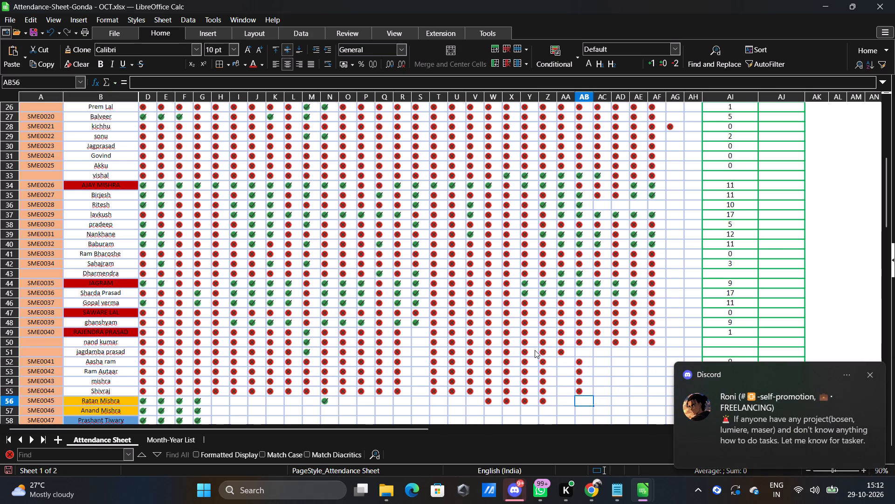
key("0")
key("Down")
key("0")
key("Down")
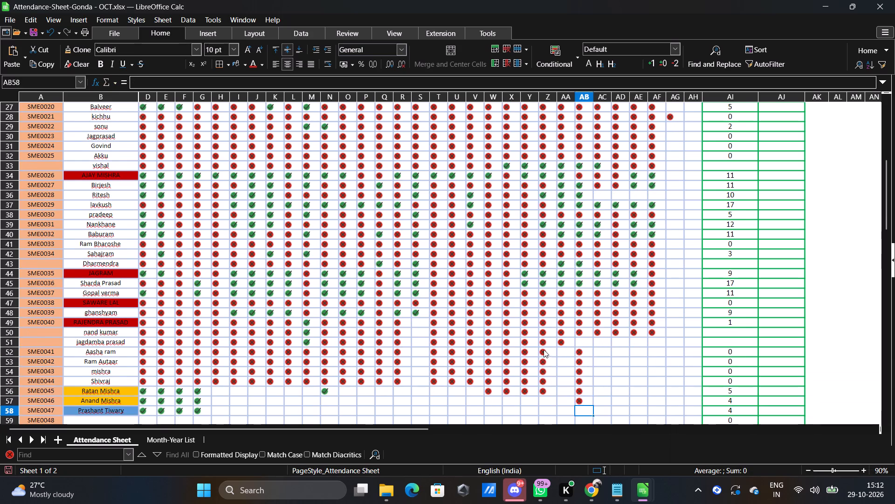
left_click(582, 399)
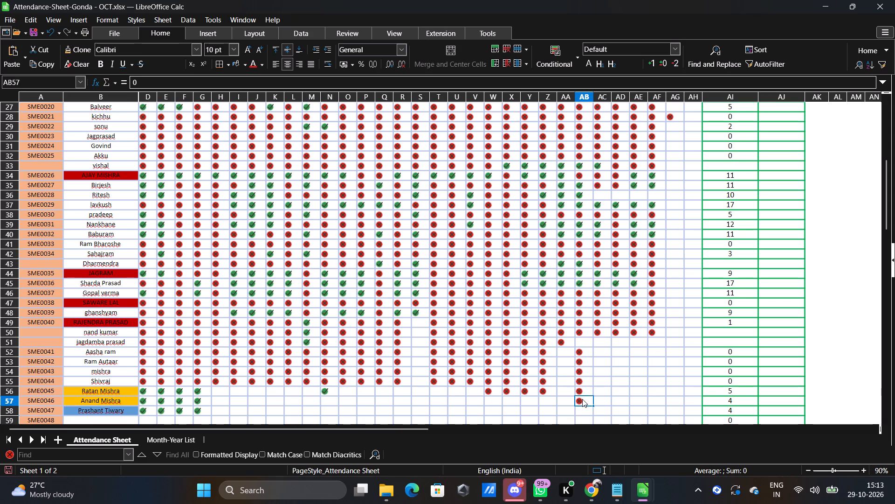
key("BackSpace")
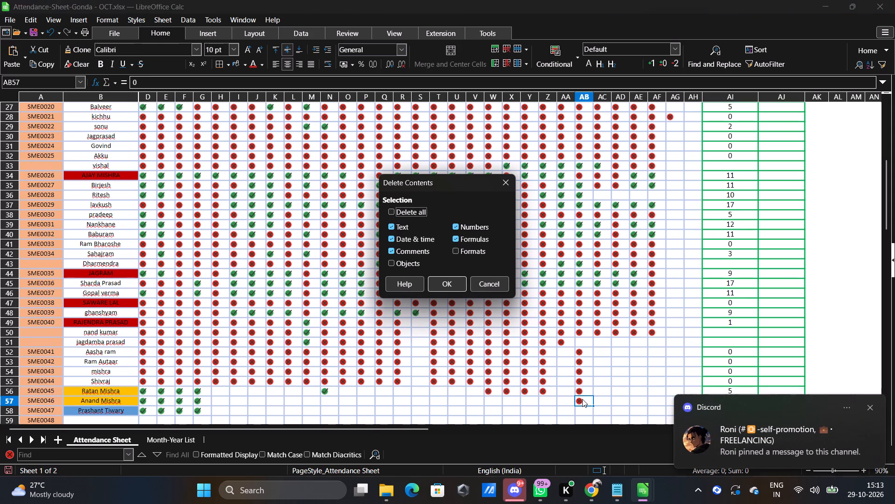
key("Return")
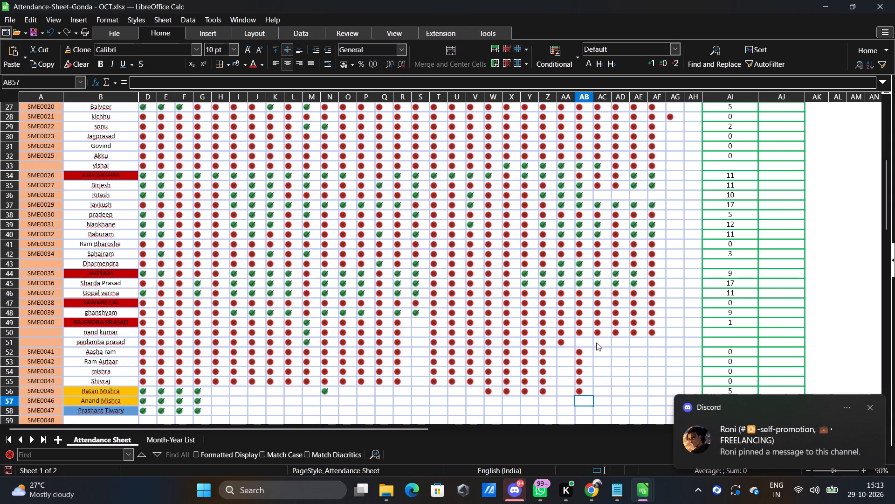
In column AC, enter 0 in the blank cells of rows 51 to 55.
left_click(596, 343)
key("0")
key("Down")
key("0")
key("Down")
key("0")
key("Down")
key("0")
key("Down")
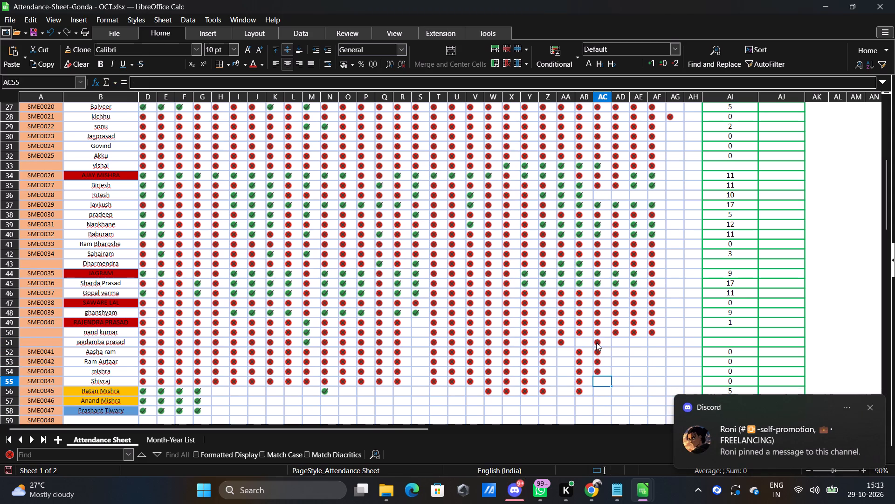
key("0")
key("Down")
In column AD, enter 0 in the blank cells of rows 51 to 55.
left_click(613, 343)
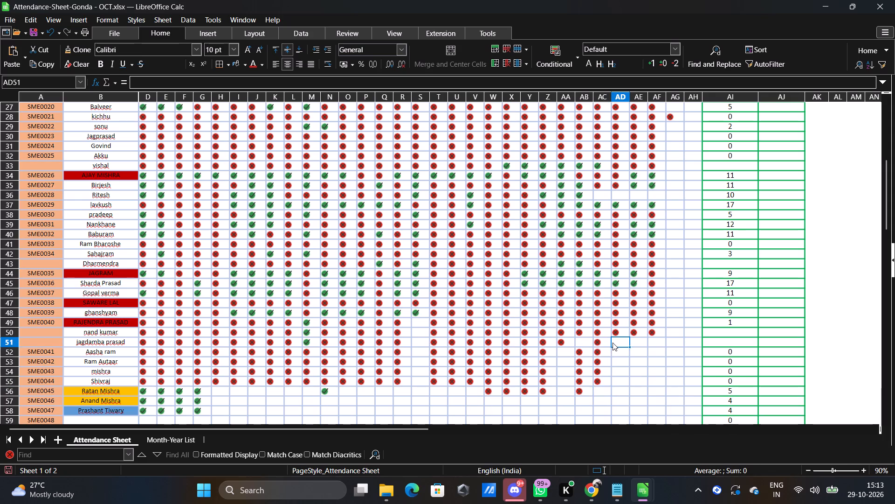
key("0")
key("Down")
key("0")
key("Down")
key("0")
key("Down")
key("0")
key("Down")
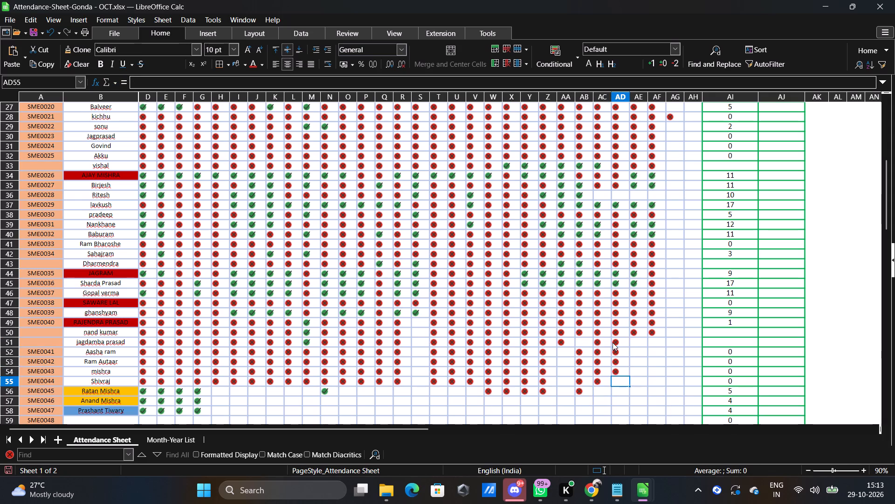
key("0")
key("Down")
In column AE, enter 0 in the blank cells of rows 51 to 55.
left_click(637, 339)
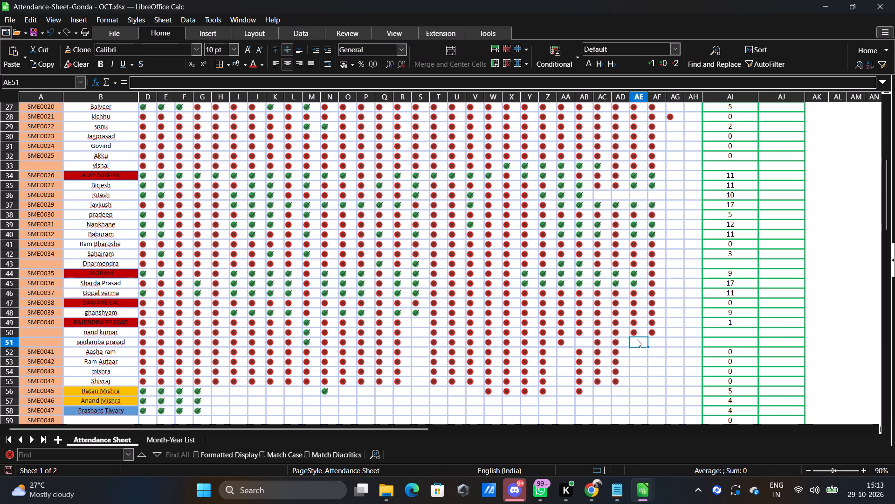
key("0")
key("Down")
key("0")
key("Down")
key("0")
key("Down")
key("0")
key("Down")
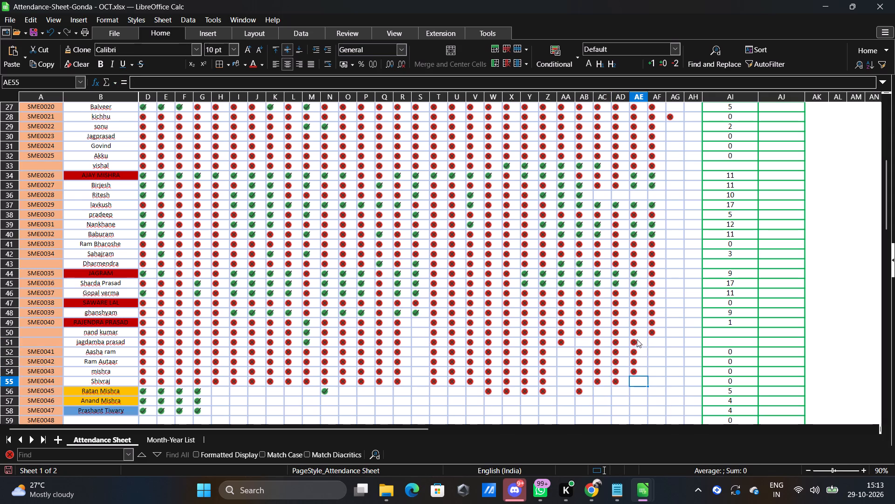
key("0")
key("Down")
In column AF, enter 0 in the blank cells of rows 51 to 55.
left_click(656, 343)
key("0")
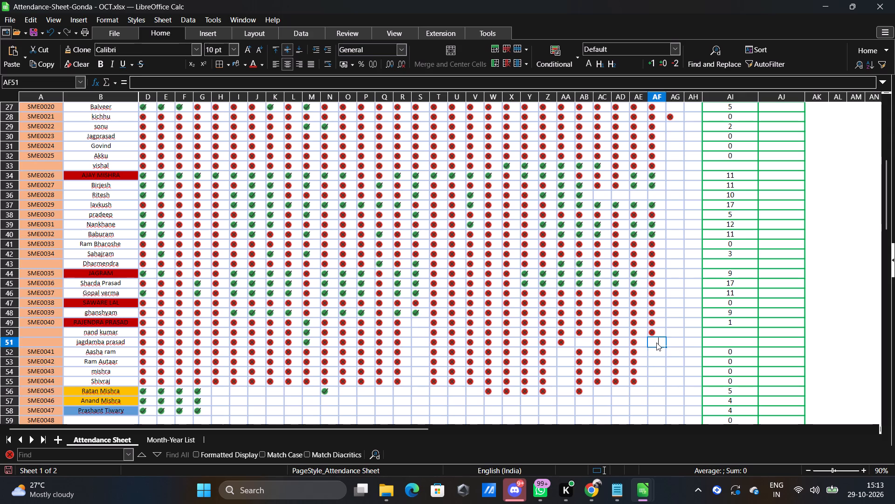
key("Down")
key("0")
key("Down")
key("0")
key("Down")
key("0")
key("Down")
key("0")
key("Down")
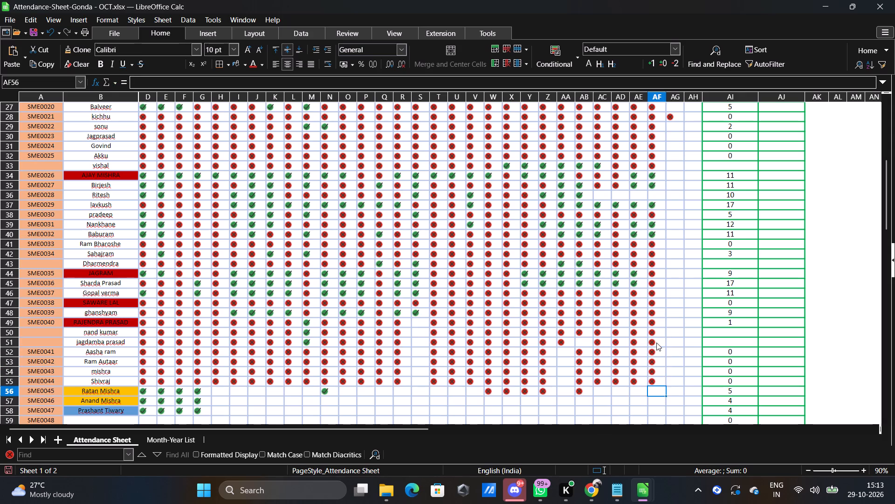
Fill the skipped cells with 0: AB51 and column AA from row 52 to row 56.
left_click(583, 340)
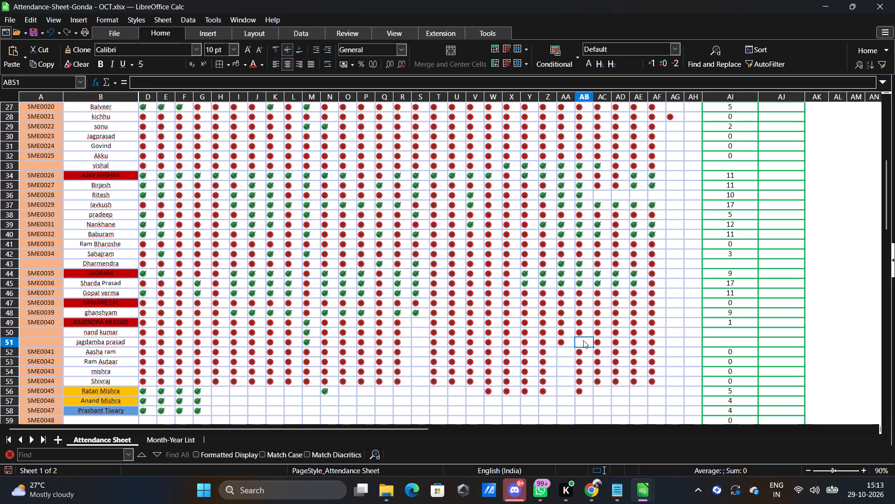
key("0")
key("Down")
left_click(568, 346)
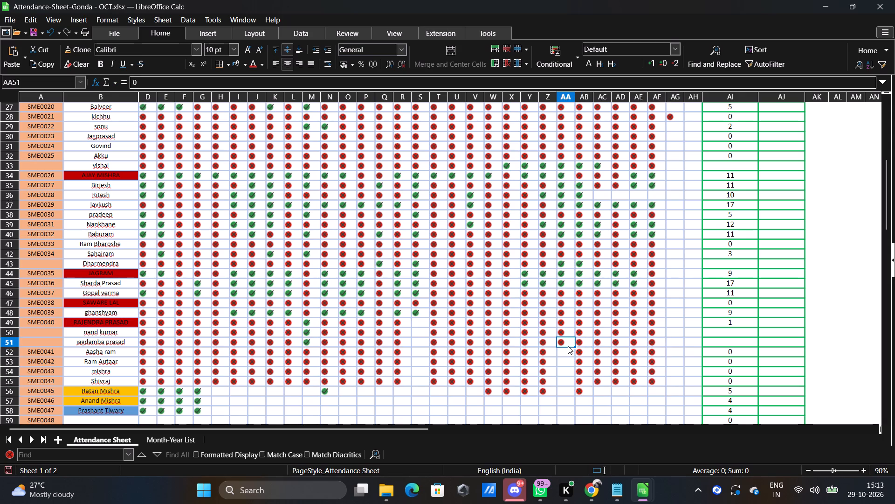
left_click(565, 352)
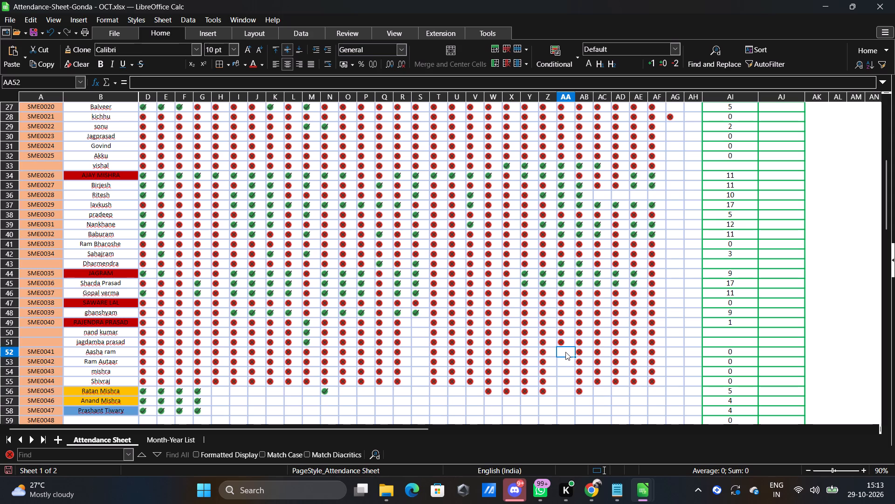
key("0")
key("Down")
key("0")
key("Down")
key("0")
key("Down")
key("0")
key("Down")
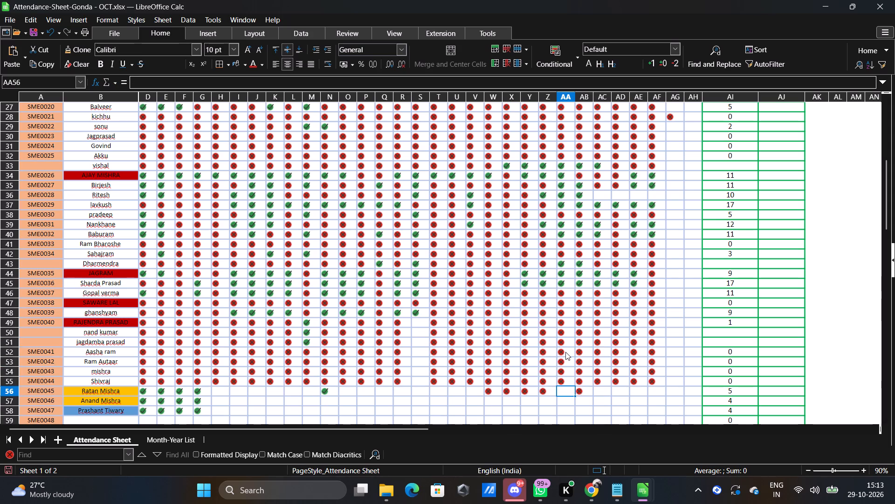
key("0")
key("Down")
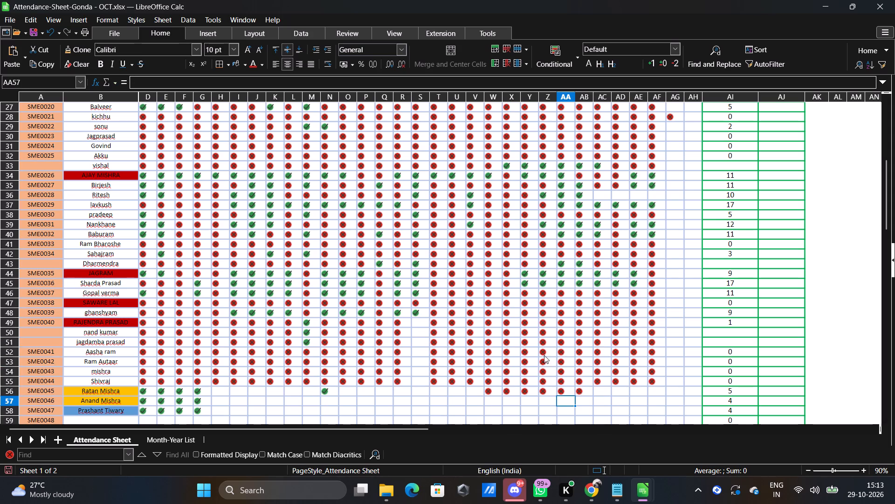
Clear the 0 entries in row 56, for SME0045, across the range from column V to column AC.
right_click_drag(588, 391, 548, 386)
left_click(585, 404)
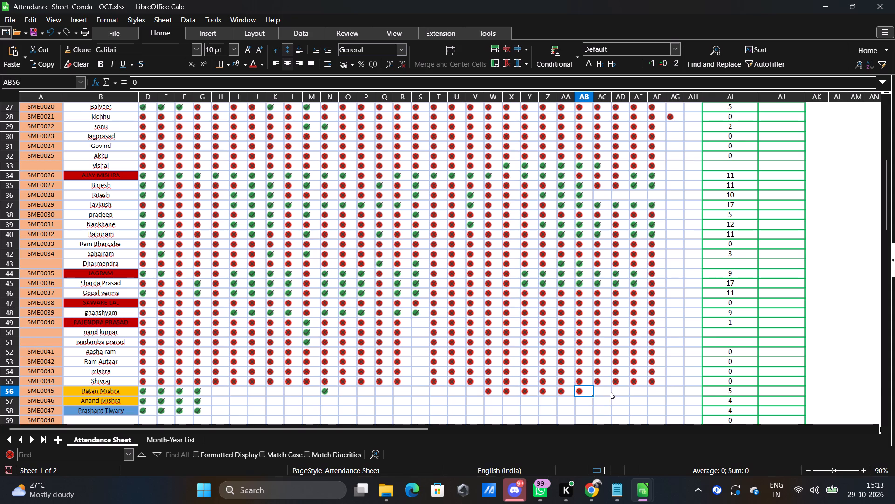
right_click_drag(603, 392, 561, 389)
left_click_drag(603, 392, 554, 389)
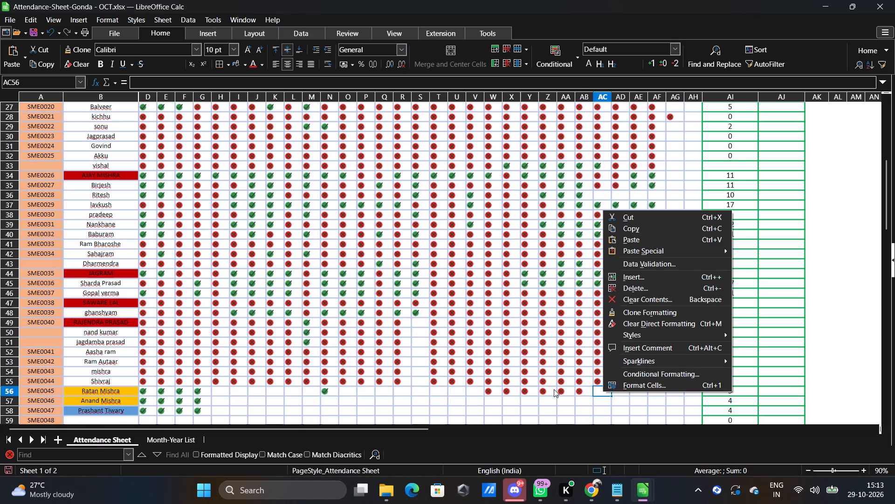
left_click(546, 406)
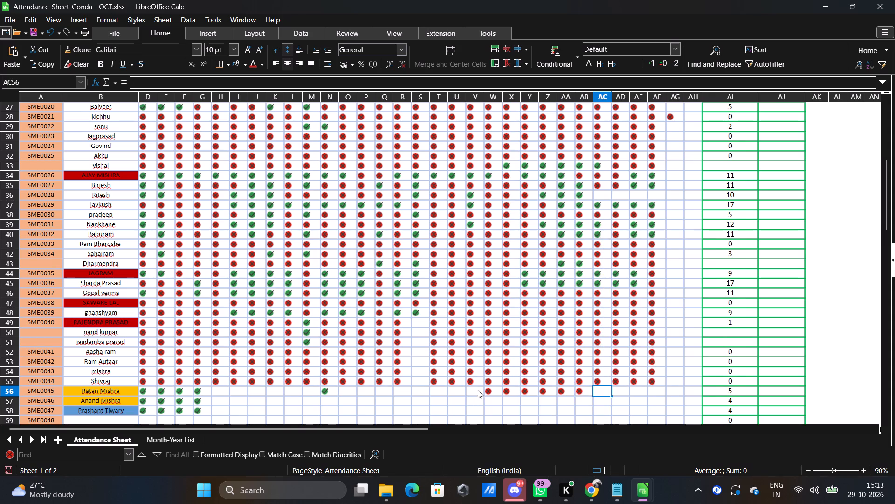
left_click_drag(478, 390, 599, 392)
key("Delete")
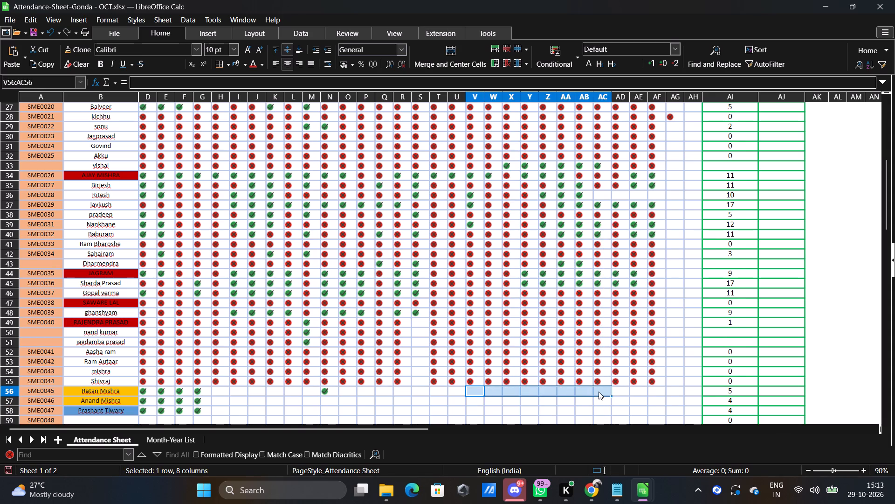
left_click(475, 402)
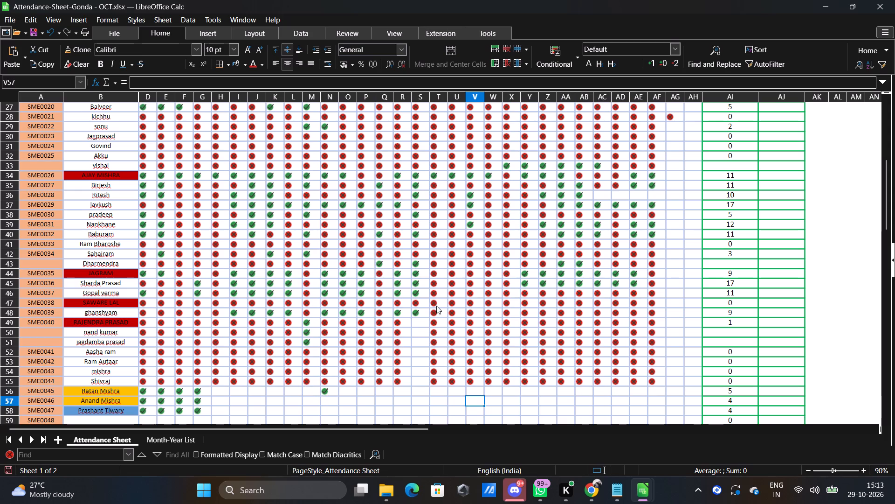
In column S, enter 0 in the blank cells of rows 49 to 55.
left_click(422, 322)
key("0")
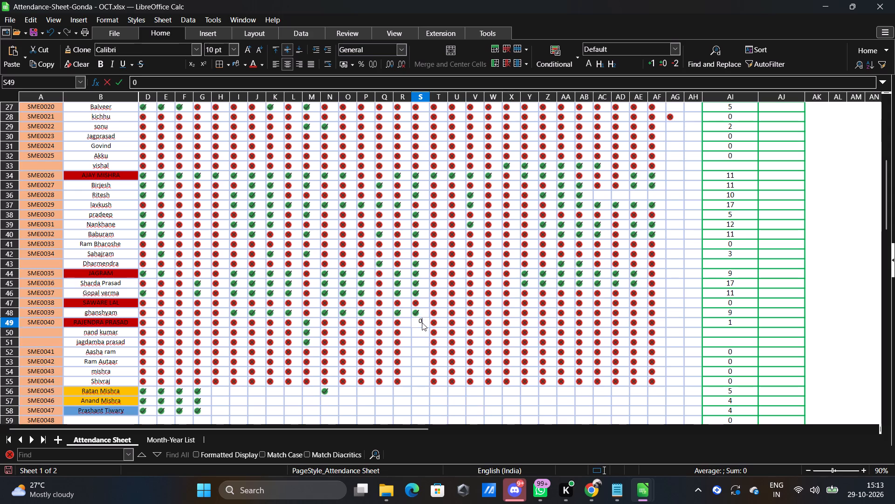
key("Down")
key("0")
key("Down")
key("0")
key("Down")
key("0")
key("Down")
key("0")
key("Down")
key("0")
key("Down")
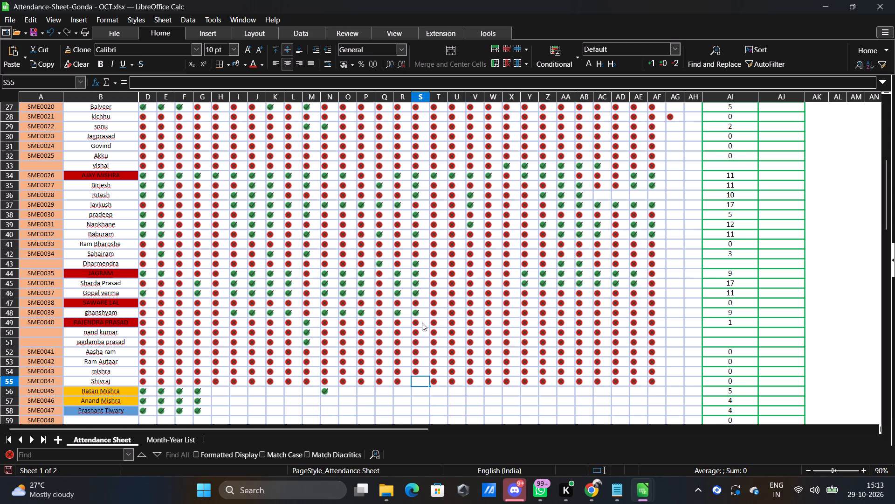
key("0")
key("Down")
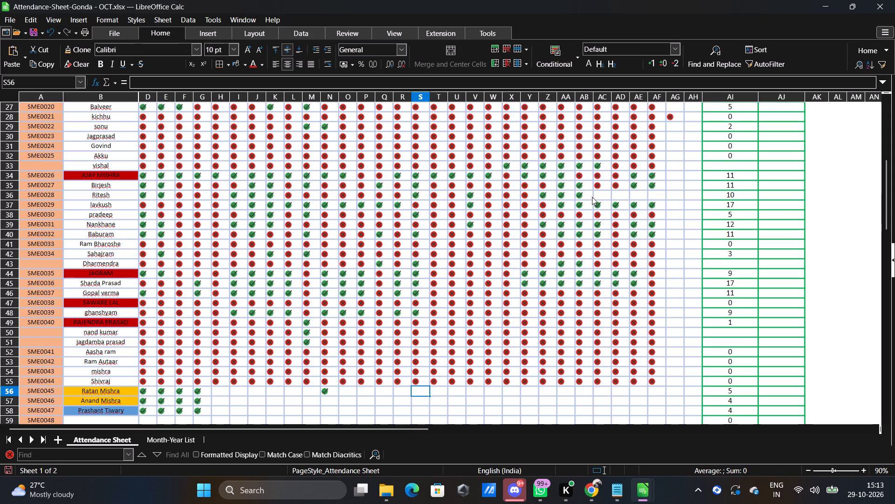
In row 36, for SME0028, enter 0 in each blank cell from column AC to column AF.
left_click(594, 196)
key("0")
key("Right")
key("0")
key("Right")
key("0")
key("Right")
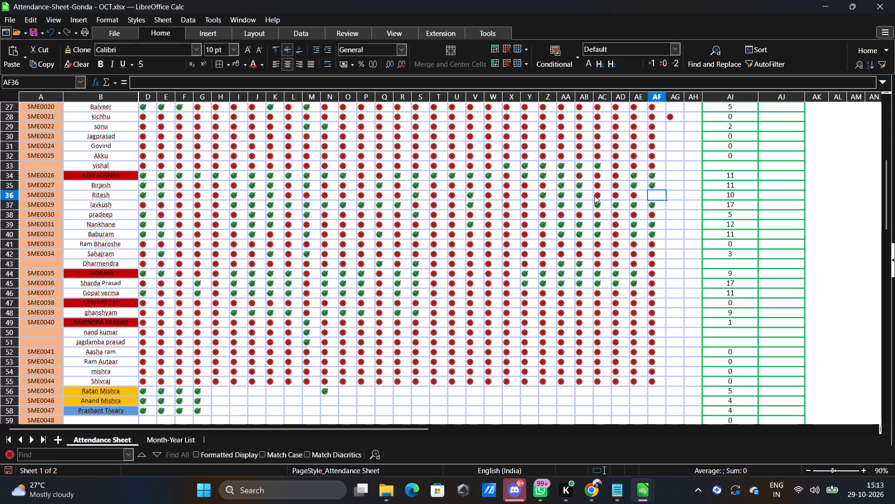
key("0")
key("Right")
Check all employee rows of the attendance sheet for cells still blank up to 29/Aug.
scroll(594, 196, "up", 2)
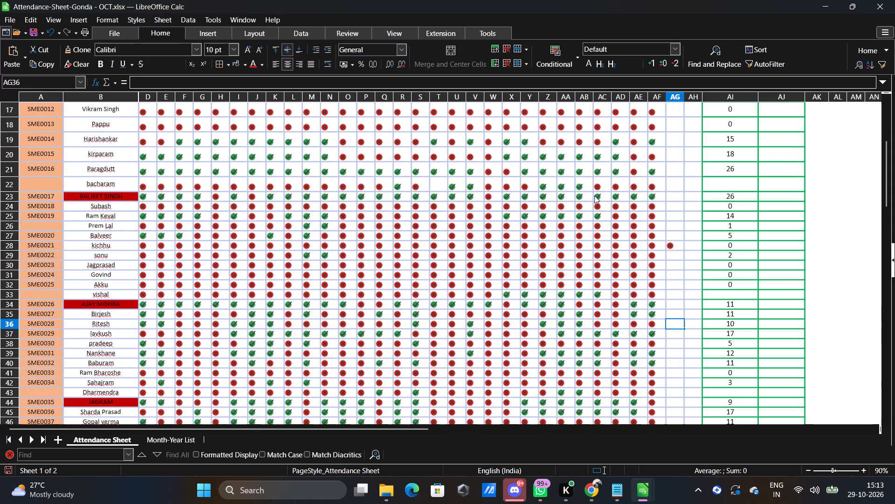
scroll(594, 196, "up", 2)
scroll(594, 196, "down", 5)
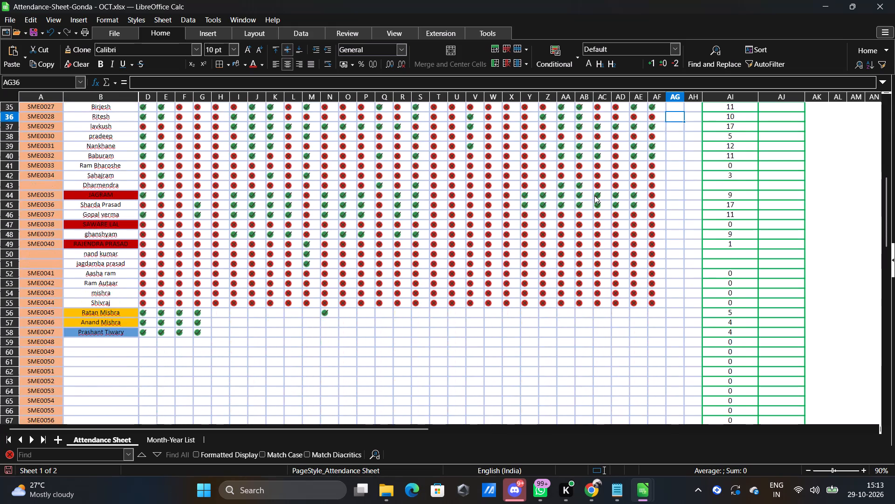
scroll(594, 196, "up", 3)
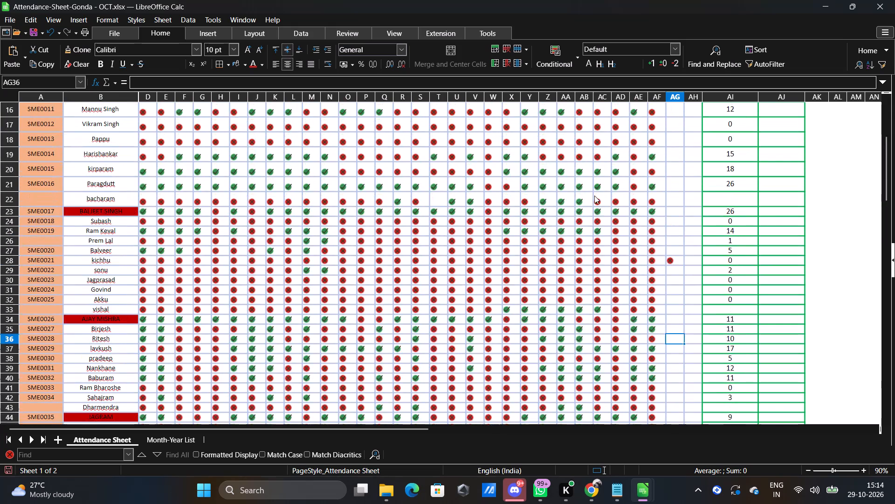
scroll(594, 196, "up", 2)
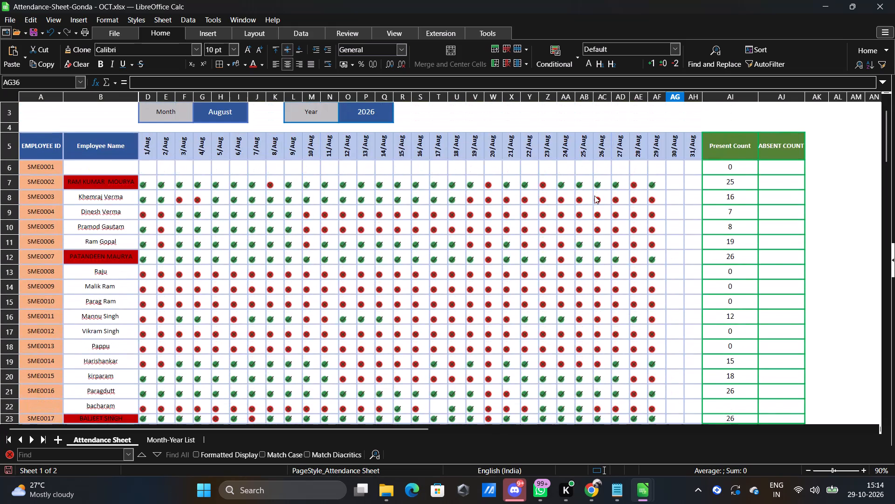
Save the attendance workbook, keeping the Excel 2010–365 Spreadsheet format.
key("ctrl+s")
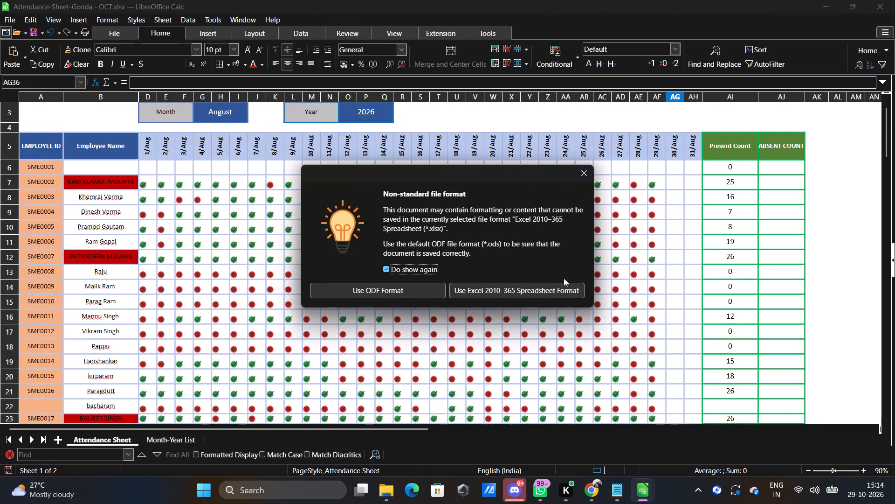
left_click(567, 286)
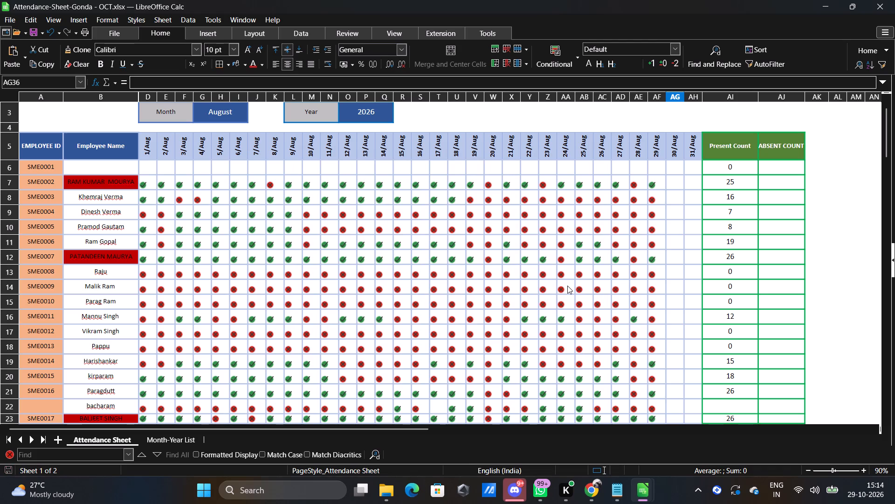
key("ctrl+s")
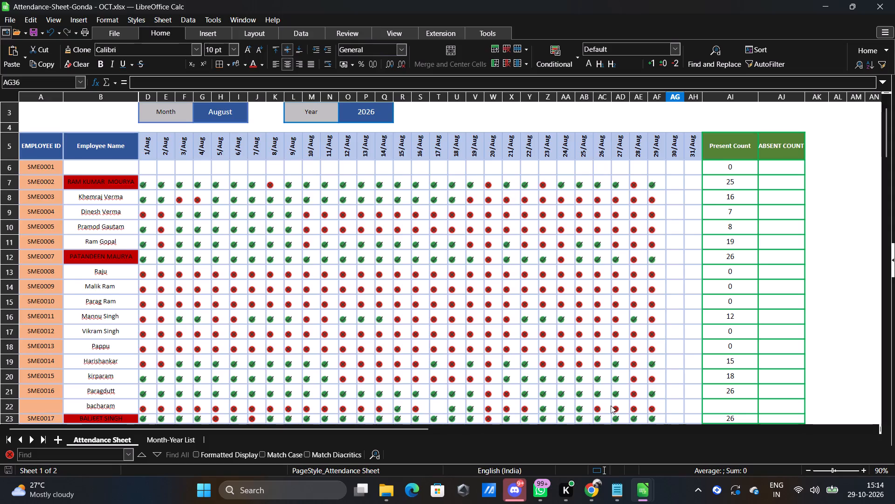
left_click(602, 447)
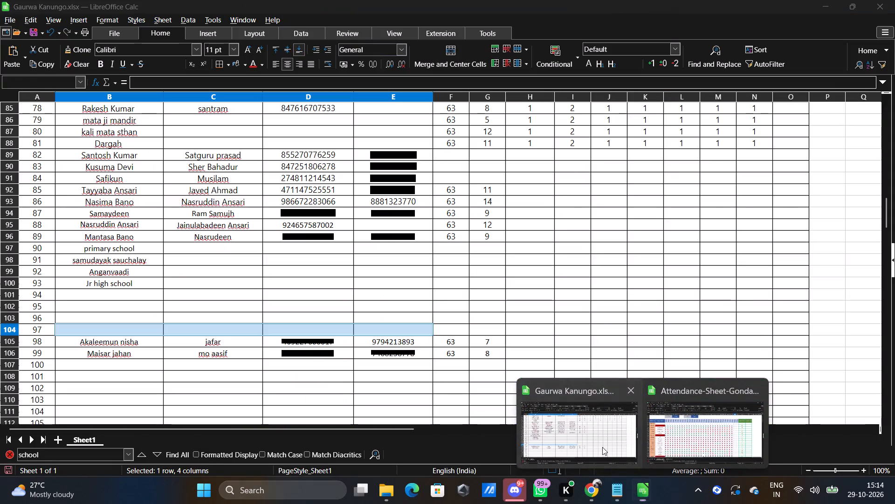
scroll(443, 270, "up", 1)
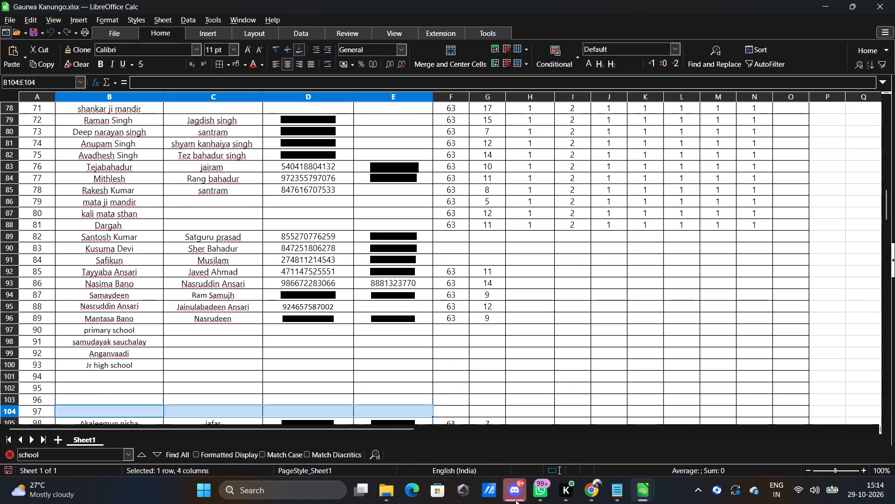
Switch to the Chrome browser window.
left_click(585, 492)
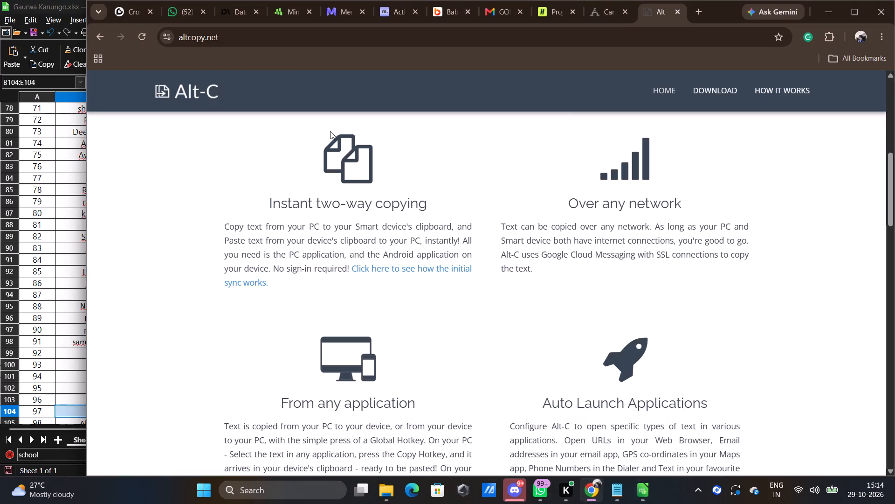